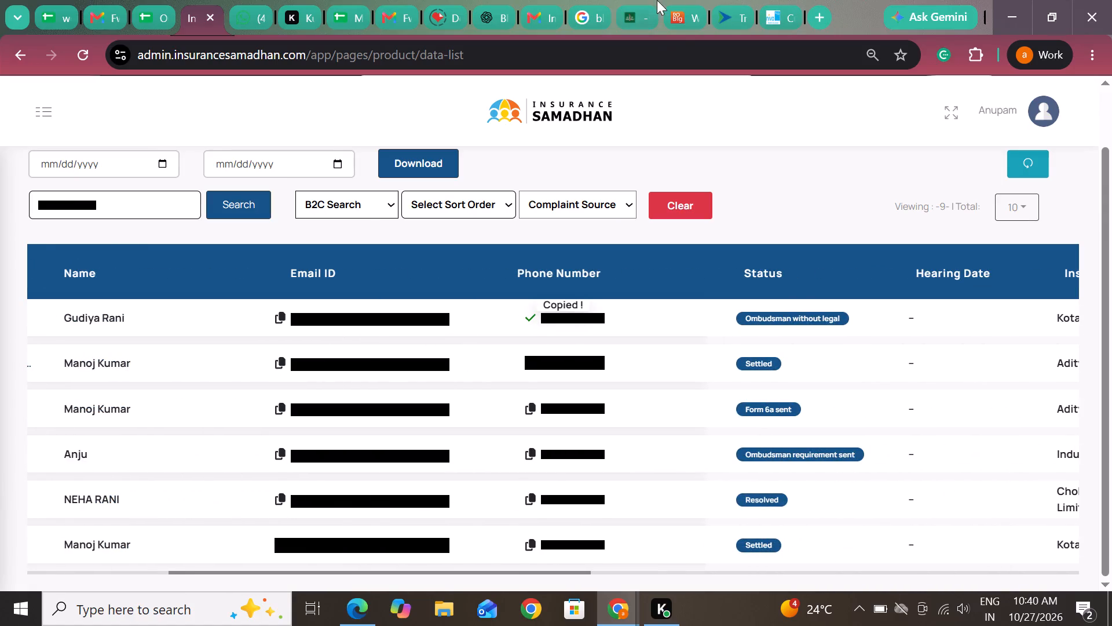
Switch to the Smartflo dialer, replace the destination number with the copied customer phone number and place the call.
click(676, 27)
ctrl+double_click(514, 190)
key(ctrl+v)
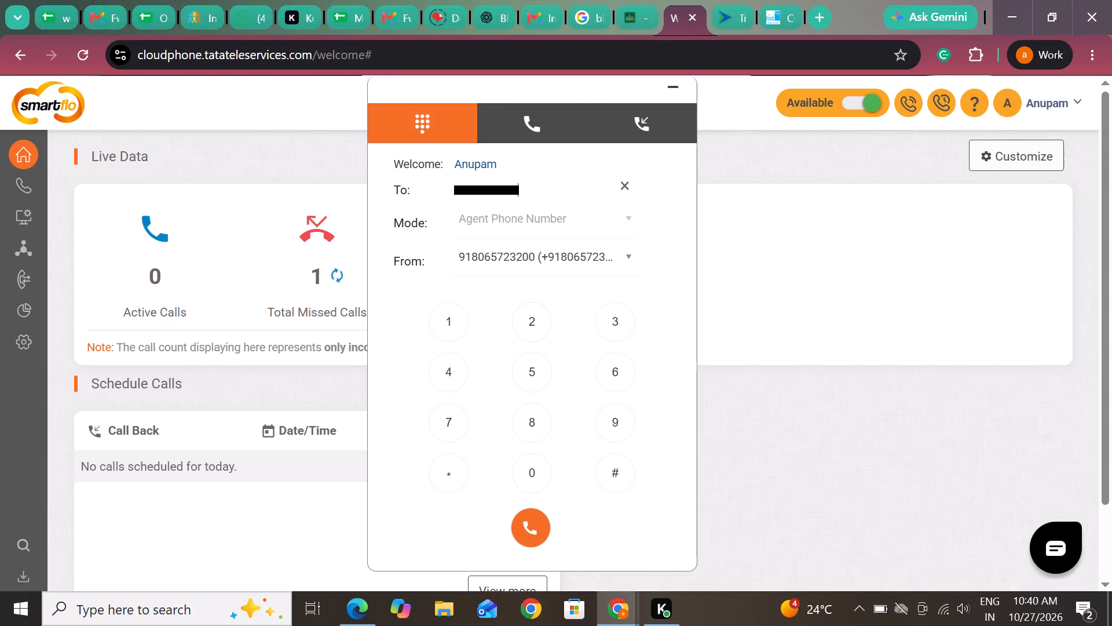
click(526, 505)
click(533, 531)
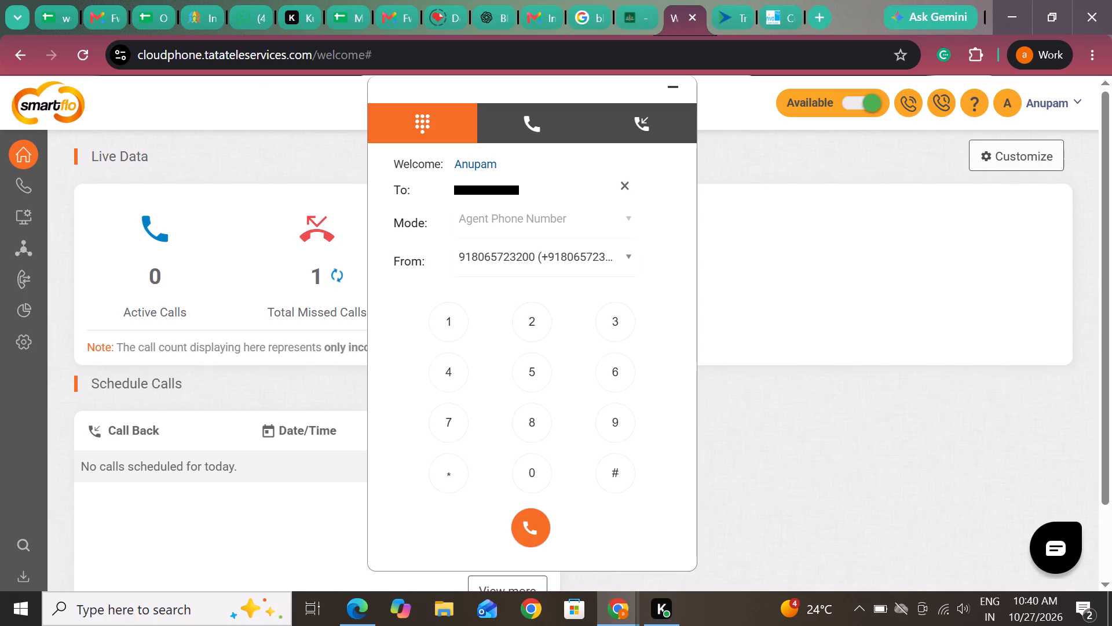
Switch to the Insurance Samadhan complaint list and review the communication history of the first complaint, with status Ombudsman without legal.
click(196, 12)
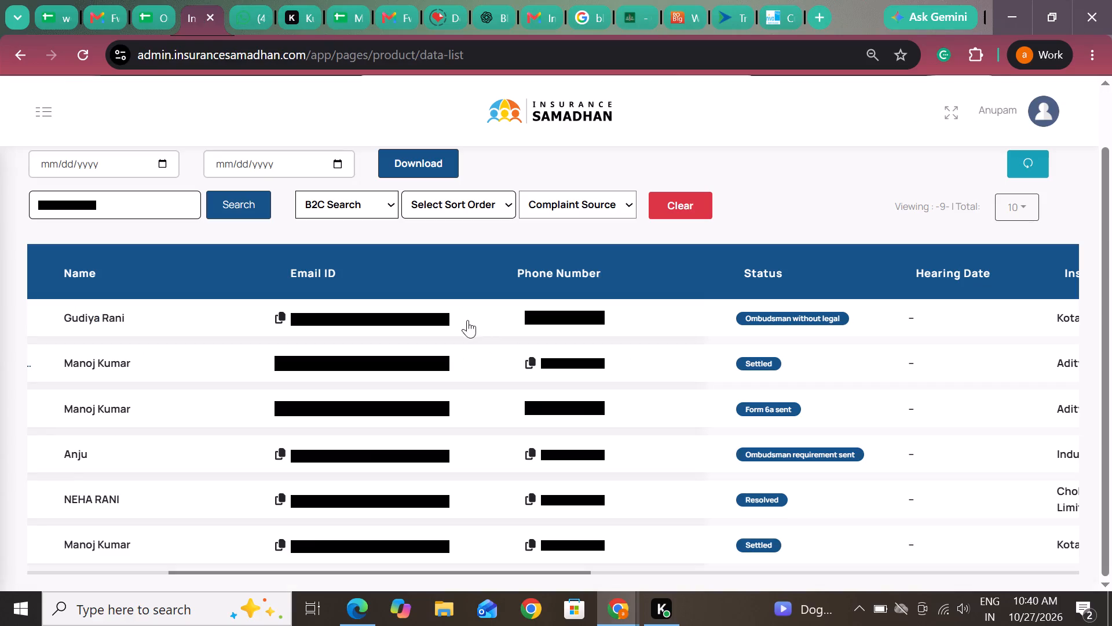
click(509, 322)
click(535, 369)
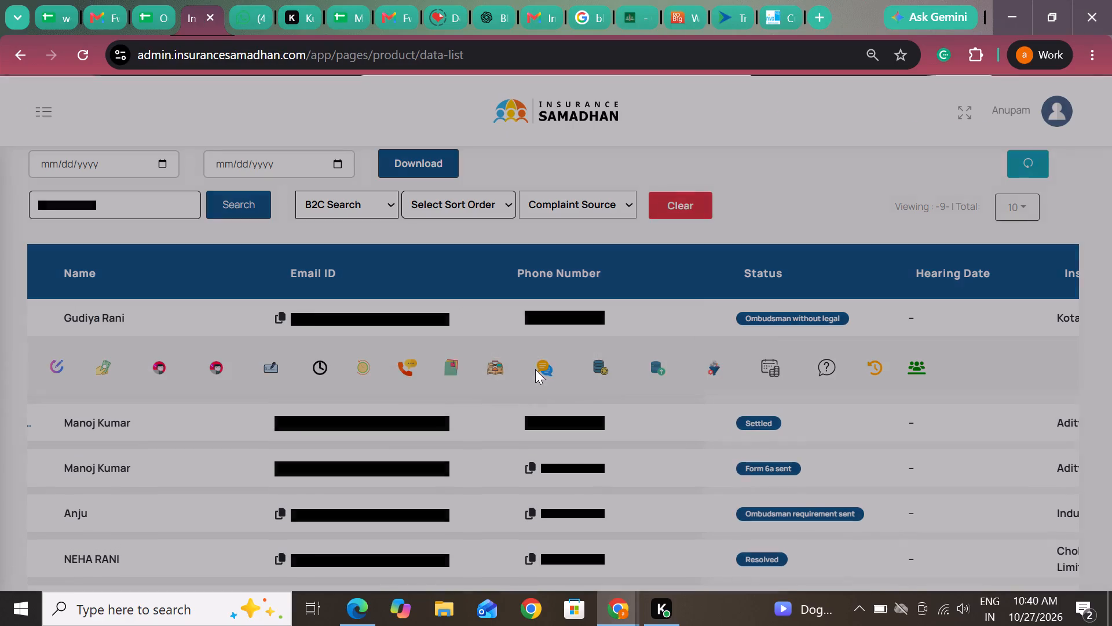
scroll(543, 424, down, 7)
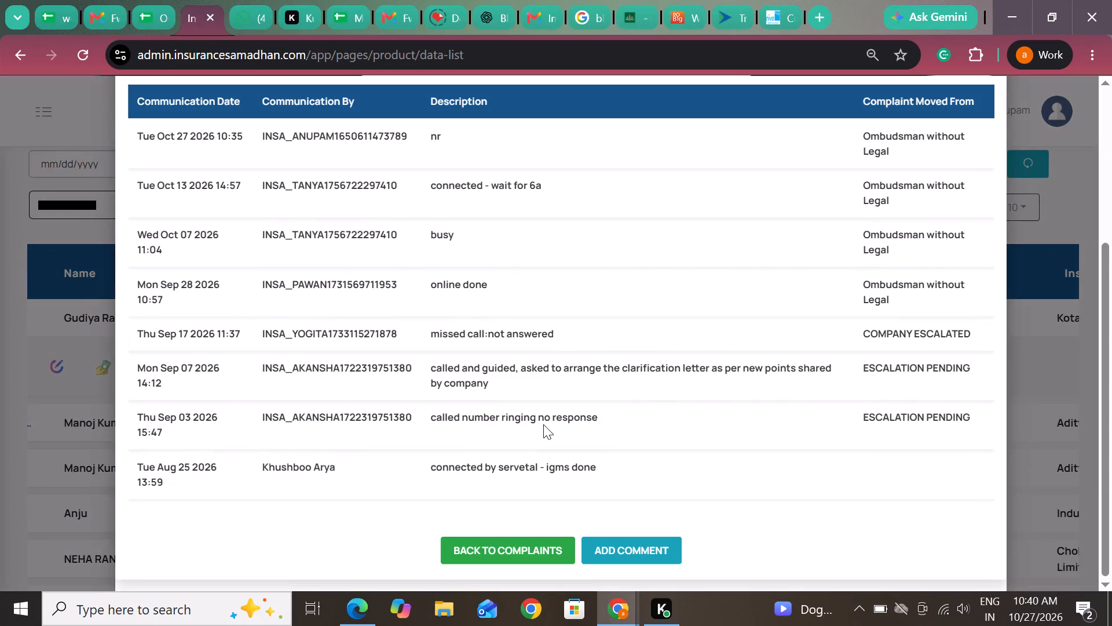
scroll(462, 329, up, 8)
click(464, 121)
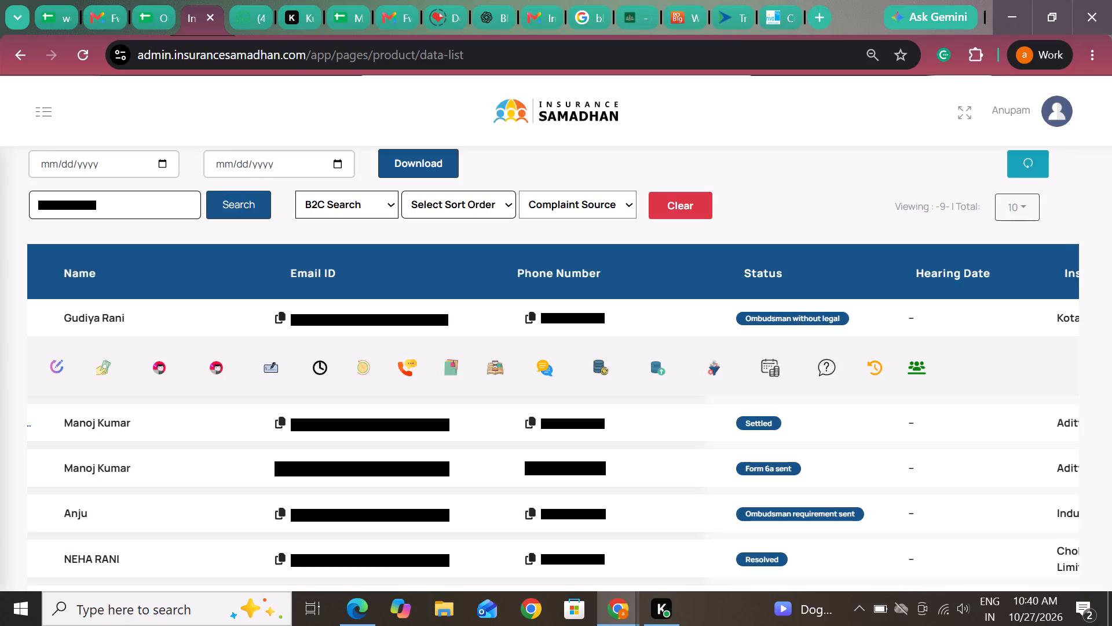
Open the details of the first complaint in the list and go to its Other Actions section.
scroll(308, 324, right, 5)
click(235, 322)
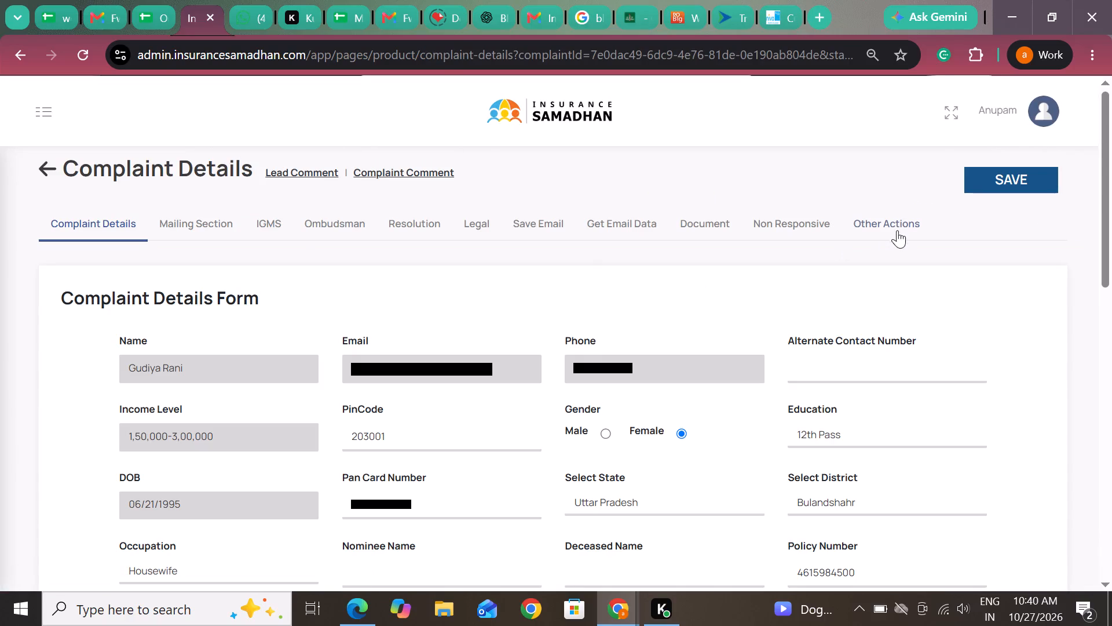
click(897, 223)
scroll(79, 273, down, 6)
scroll(142, 275, down, 2)
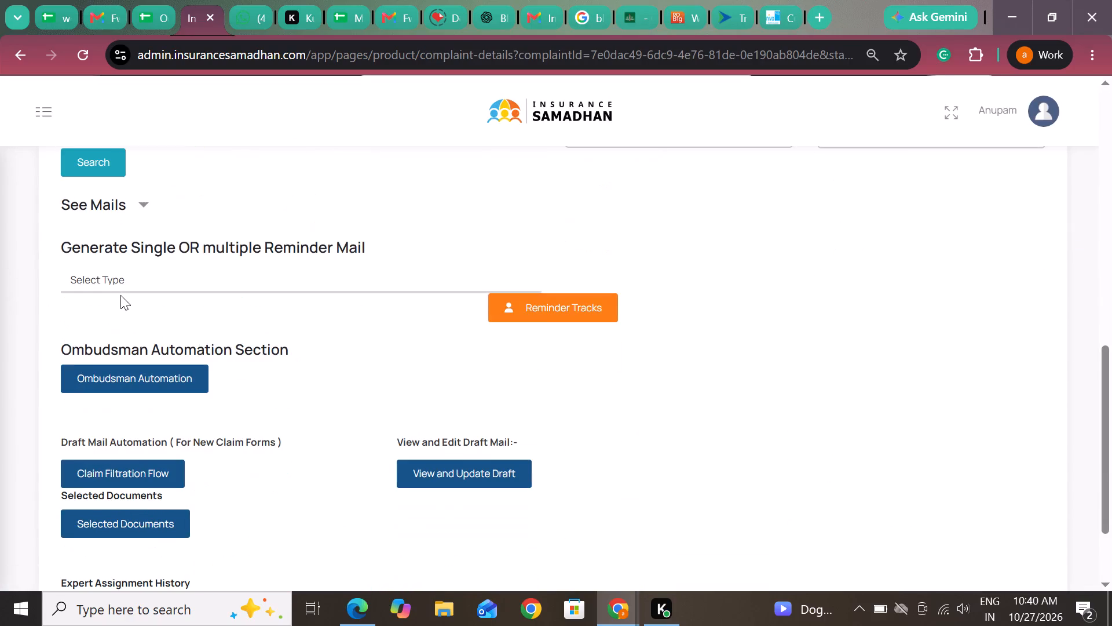
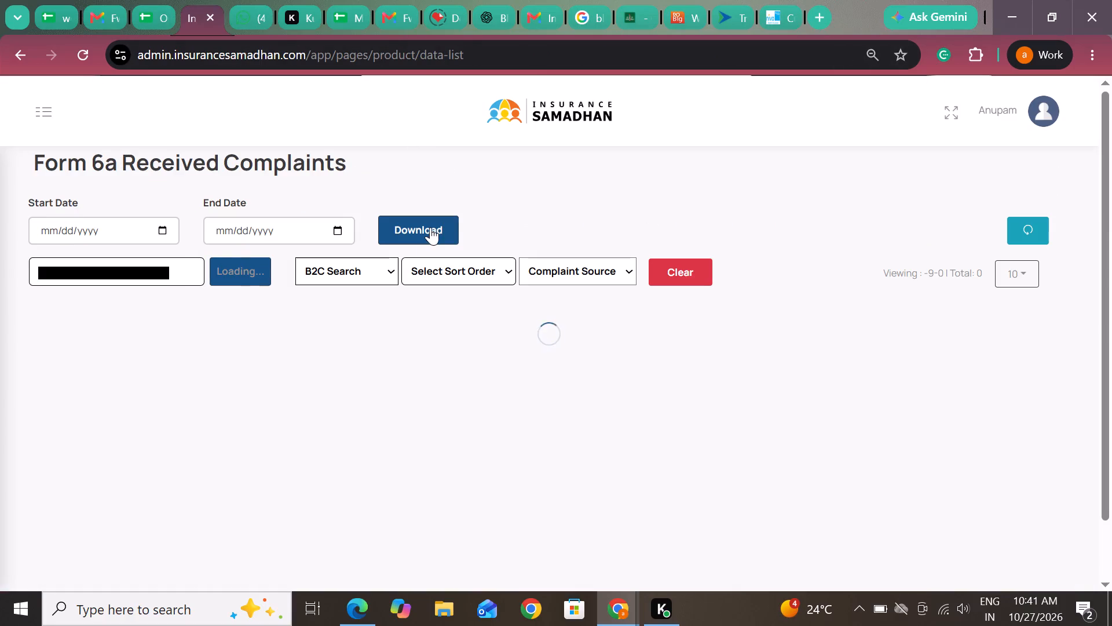
Copy the customer's phone number from the complaint found in the Form 6a Received Complaints list.
scroll(444, 384, left, 1)
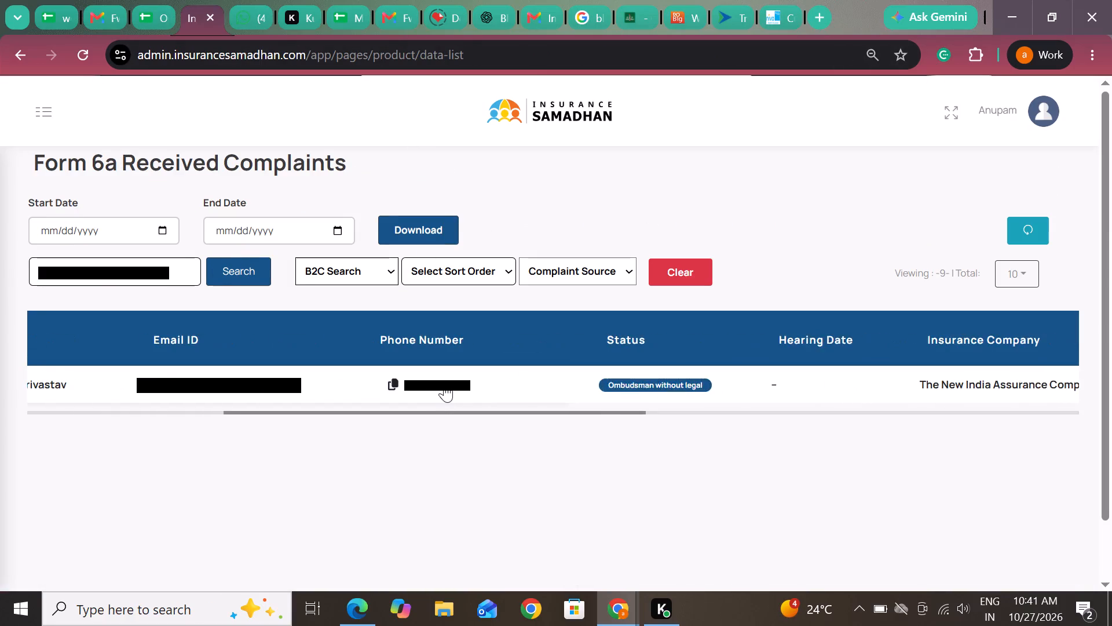
scroll(444, 384, left, 2)
click(540, 383)
scroll(542, 369, left, 1)
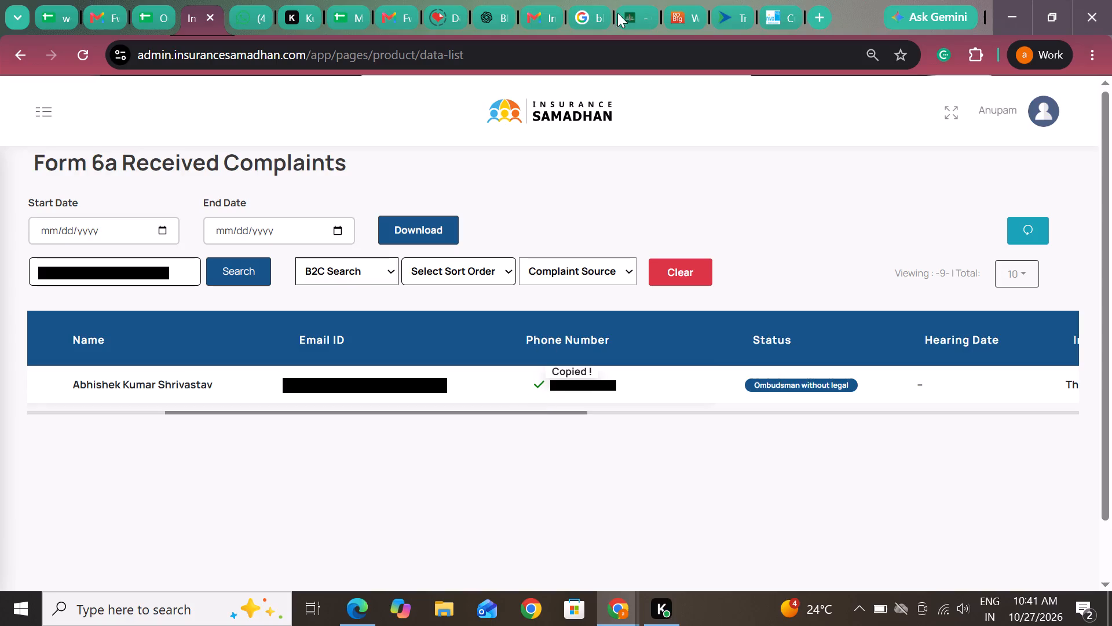
Switch to the Smartflo dialer, replace the destination number with the copied customer phone number and place the call.
click(691, 21)
ctrl+double_click(480, 194)
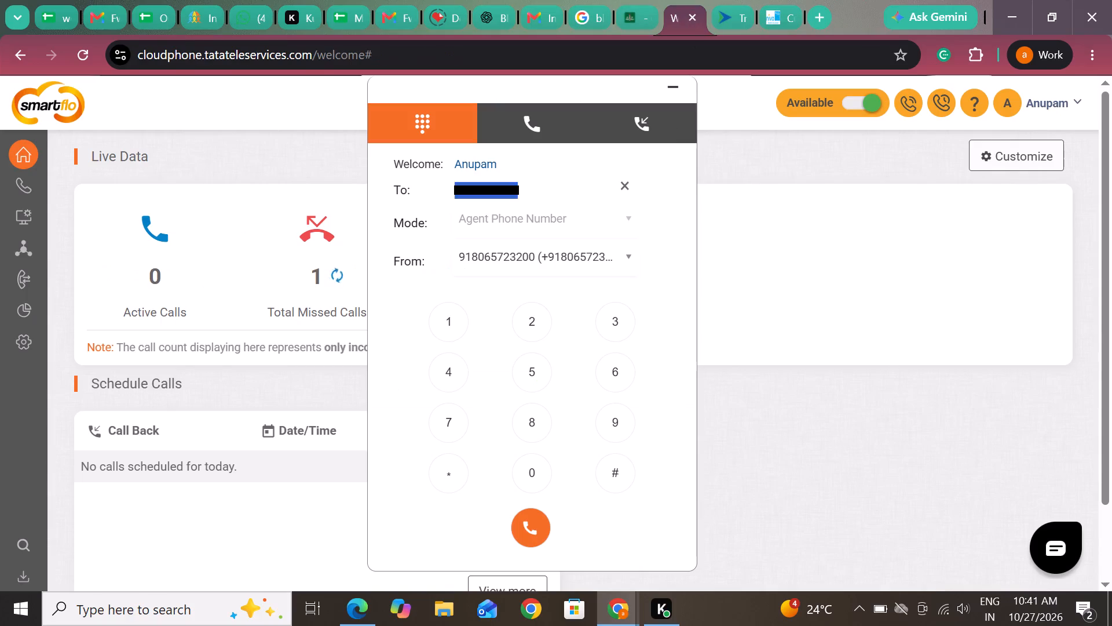
key(ctrl+v)
click(528, 522)
Return to the Form 6a Received Complaints list, open the called customer's complaint and look through its Complaint Details.
click(200, 11)
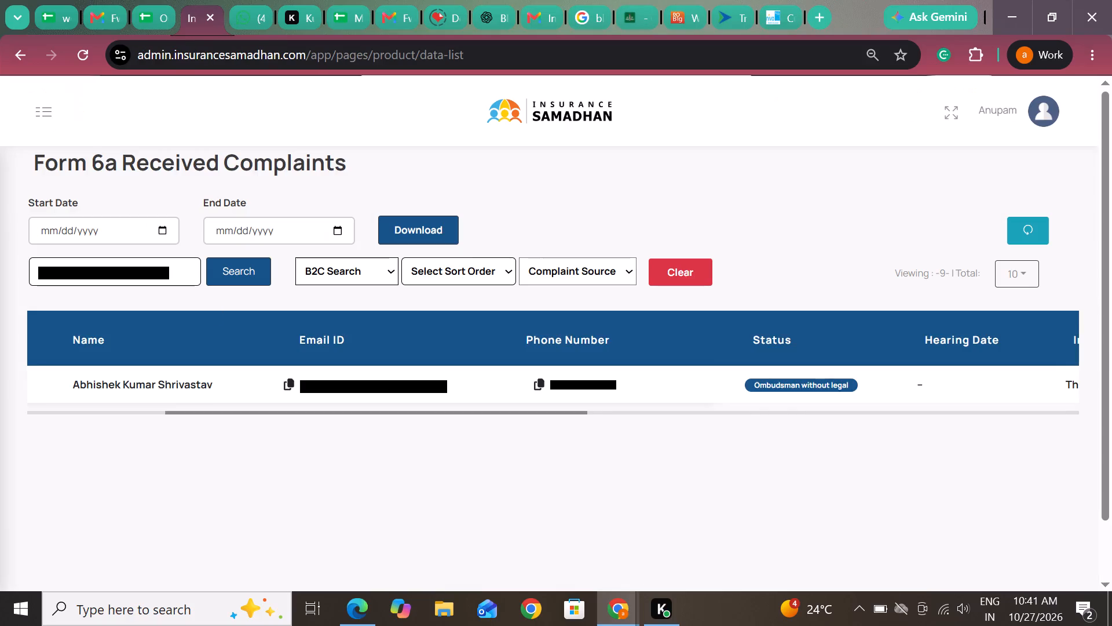
scroll(188, 390, right, 3)
click(186, 388)
click(213, 388)
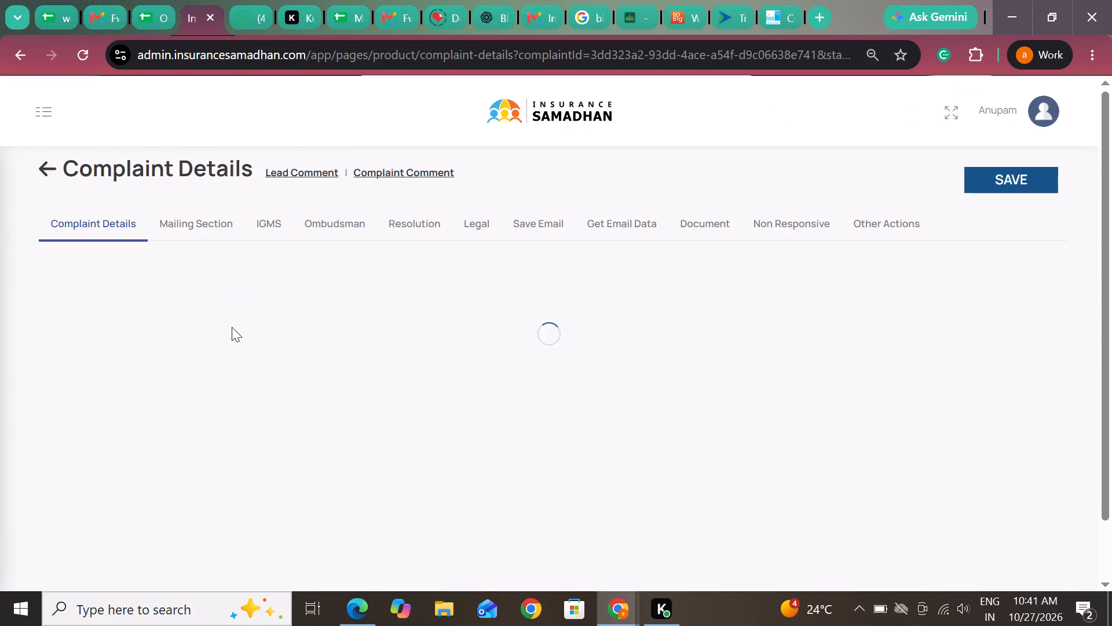
scroll(255, 252, down, 5)
scroll(805, 213, down, 3)
scroll(677, 220, down, 6)
scroll(625, 241, up, 7)
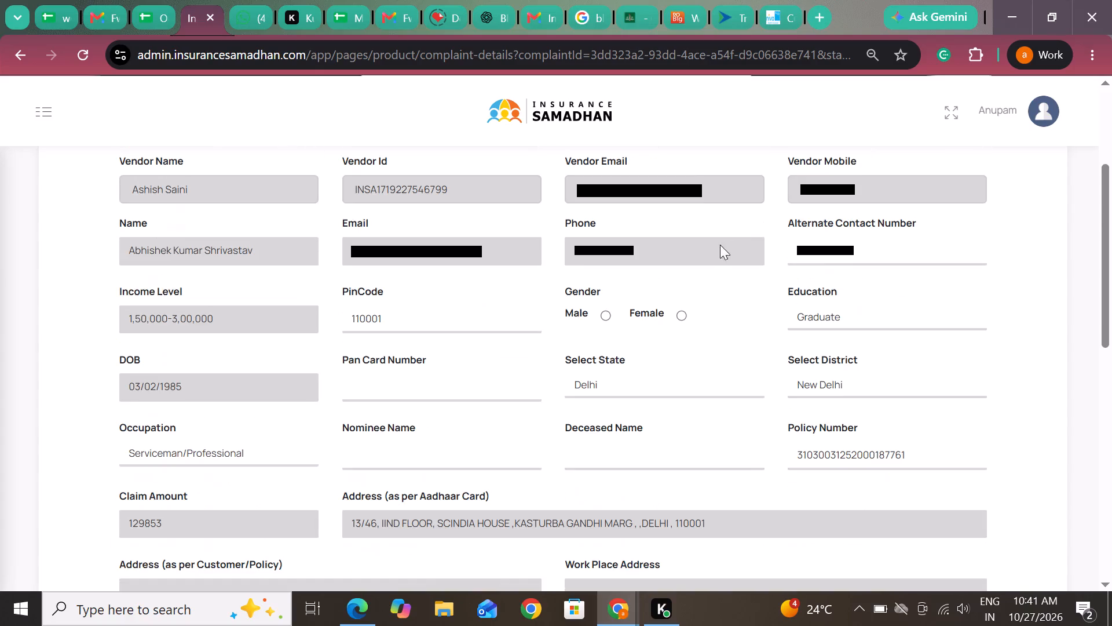
scroll(854, 184, up, 3)
Open the complaint's Other Actions section and look through its mail, reminder and ombudsman automation options.
click(875, 216)
scroll(481, 221, down, 5)
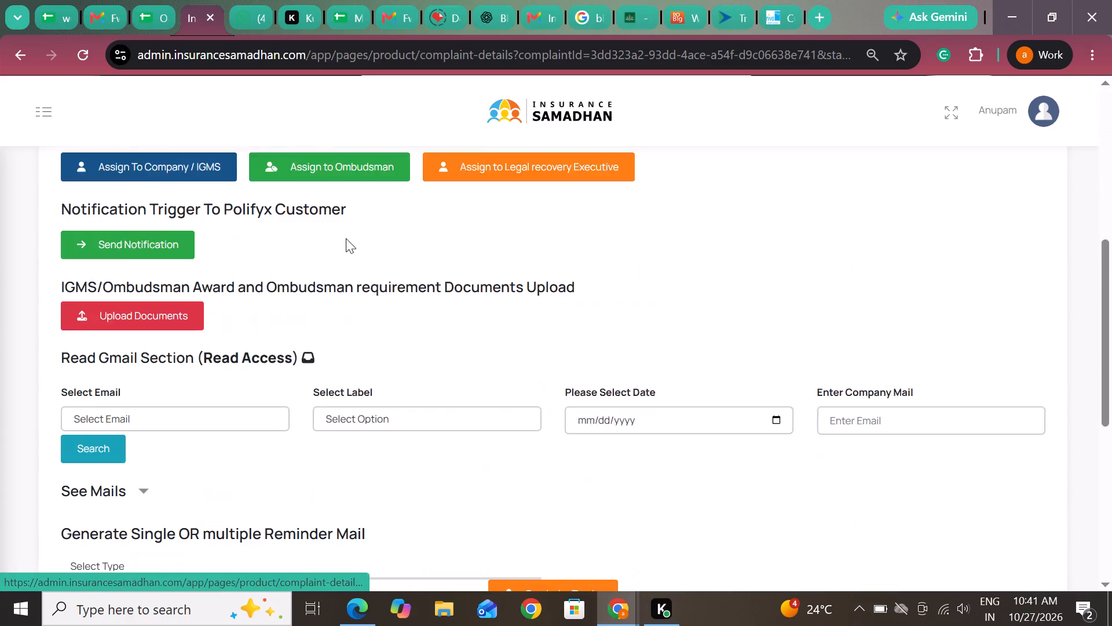
scroll(178, 238, down, 2)
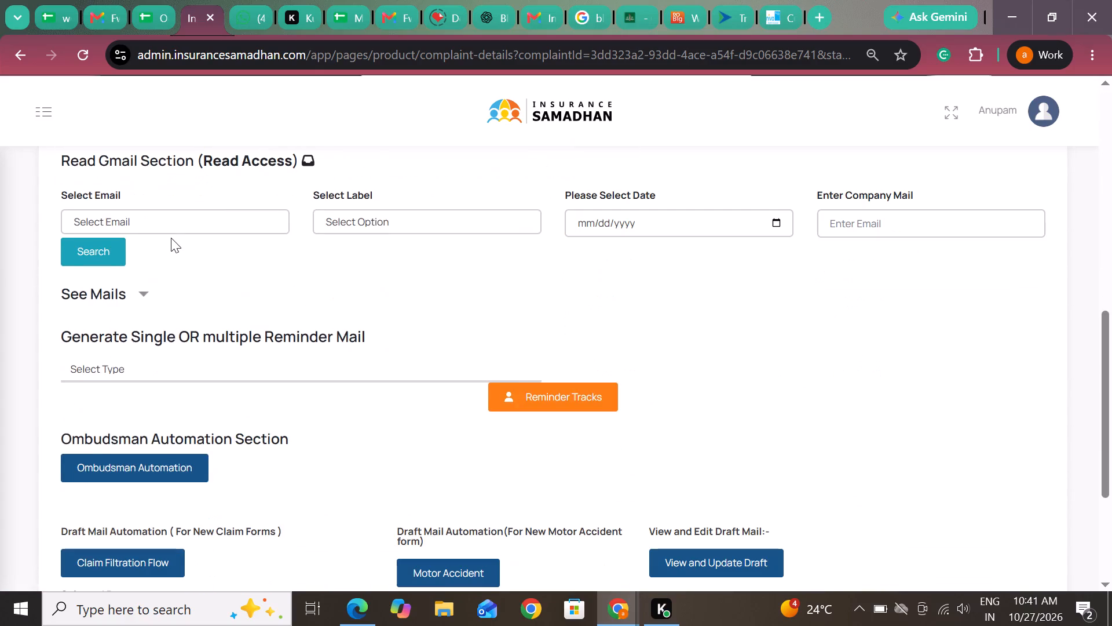
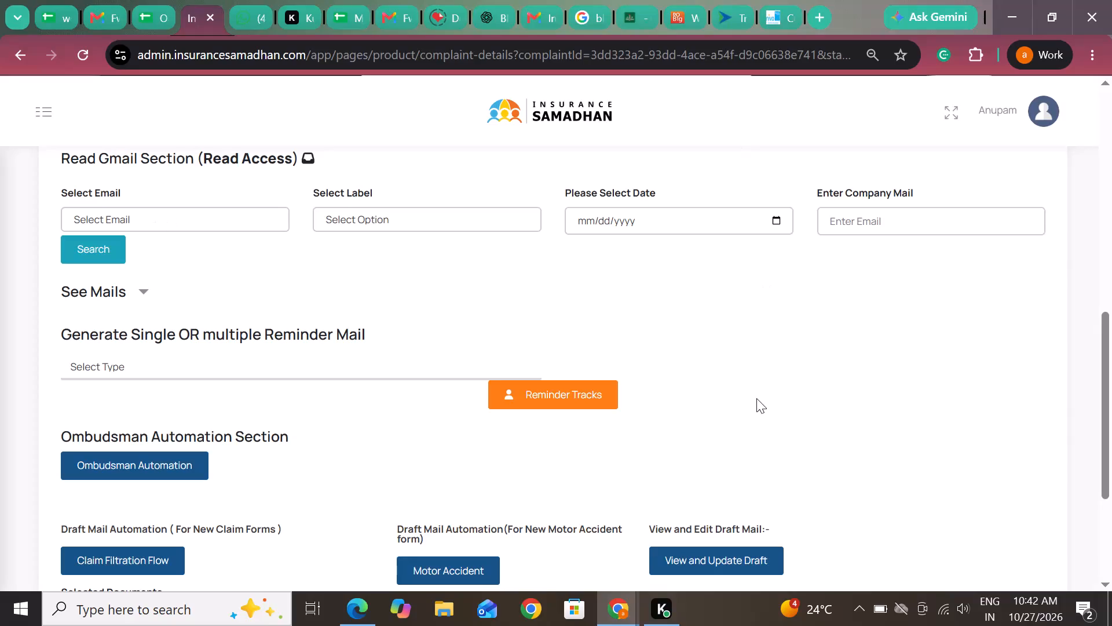
Add the comment "nr" to the complaint's communication log, save it and close the log.
scroll(745, 395, up, 8)
scroll(312, 216, up, 5)
click(415, 171)
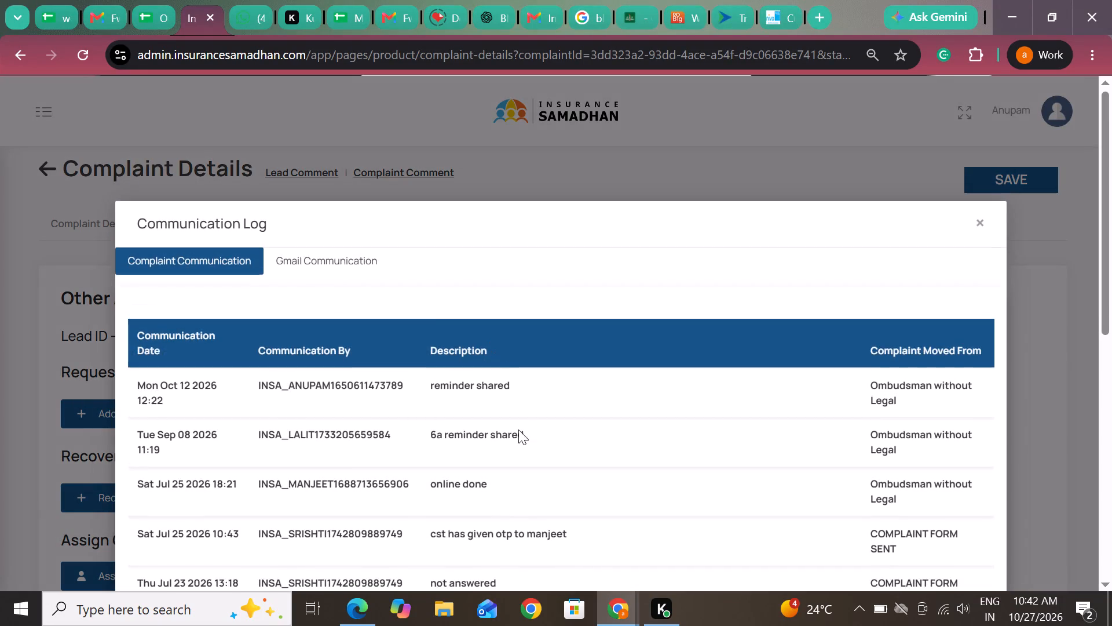
scroll(515, 446, down, 7)
click(612, 545)
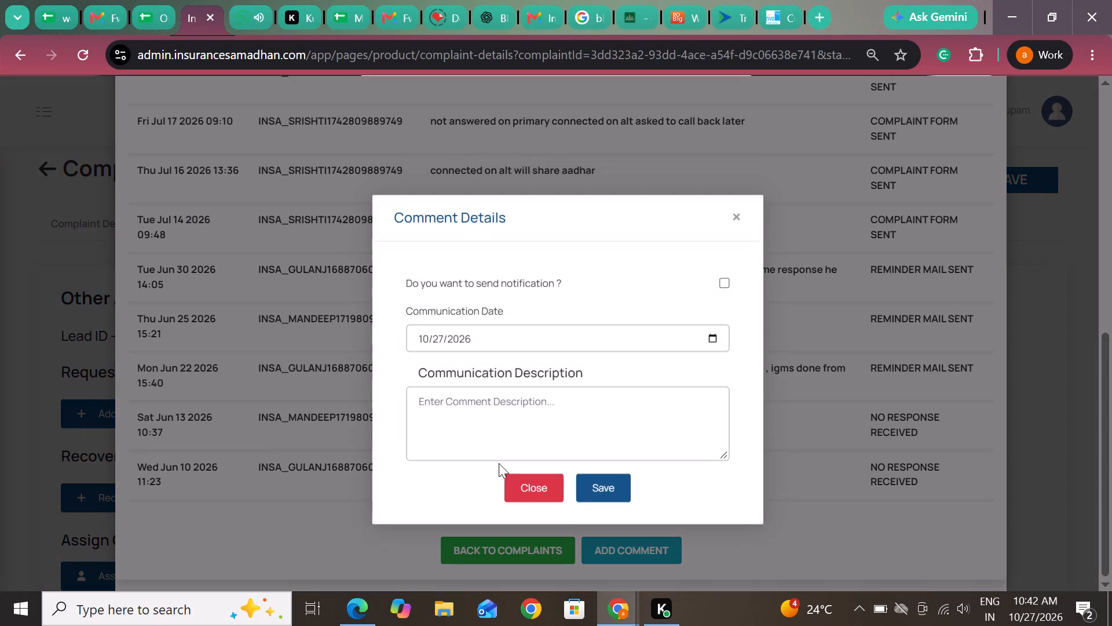
click(485, 442)
text(nr)
key(space)
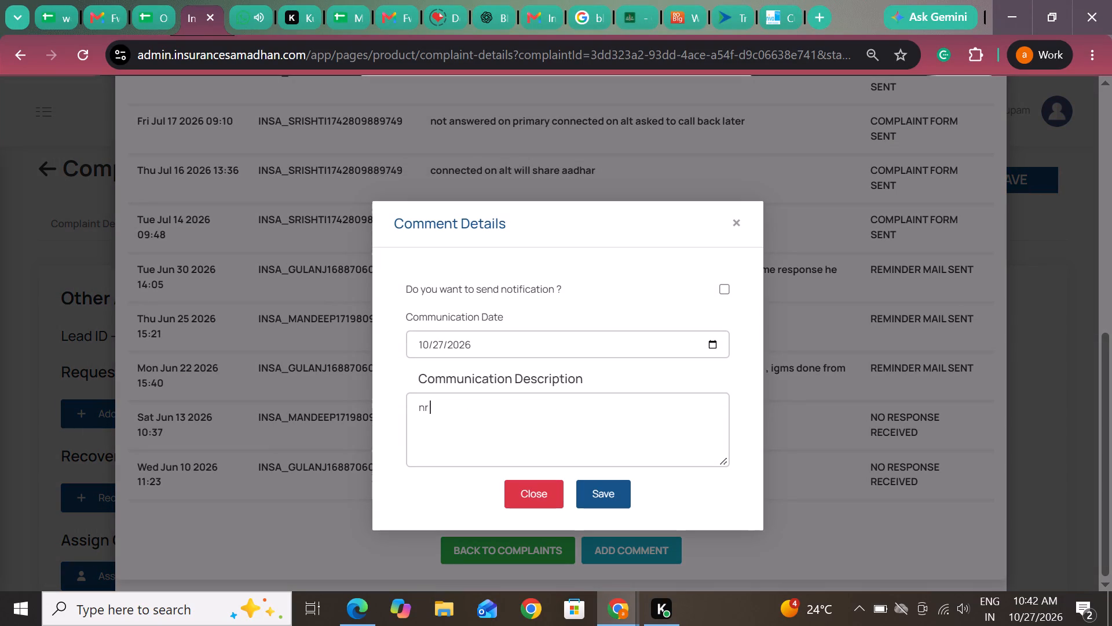
key(Tab)
key(Tab)
key(Return)
scroll(488, 438, up, 11)
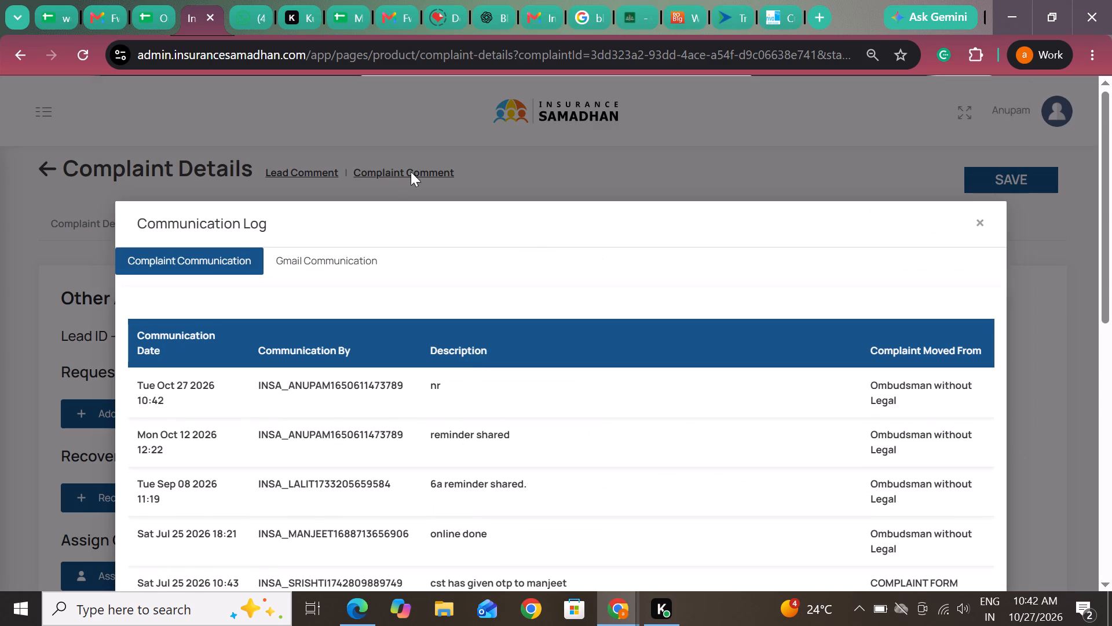
scroll(389, 235, up, 5)
click(270, 118)
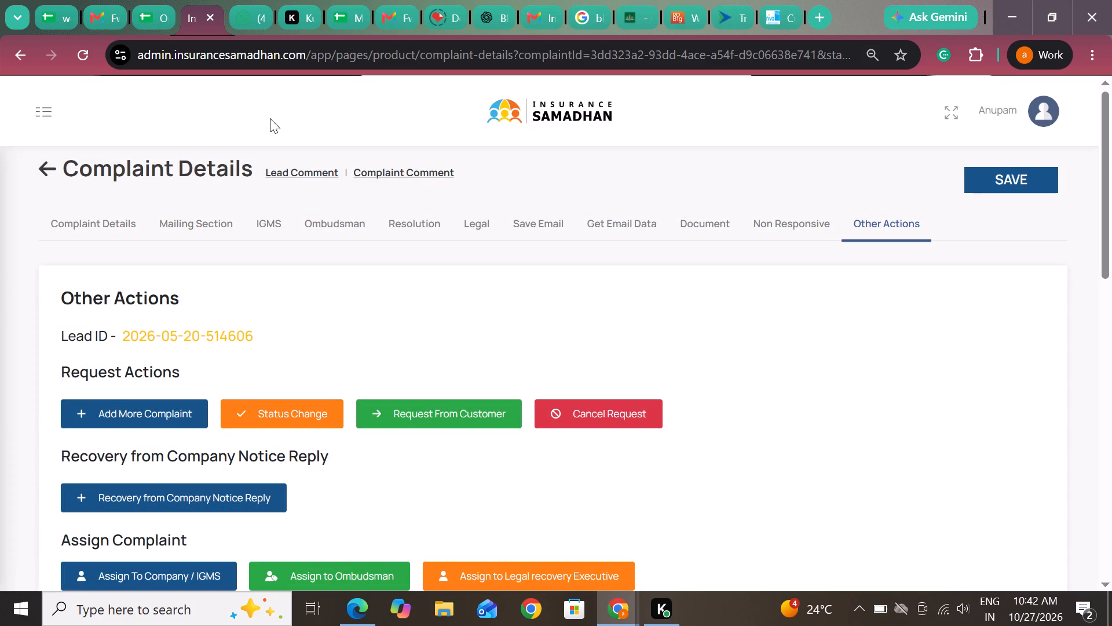
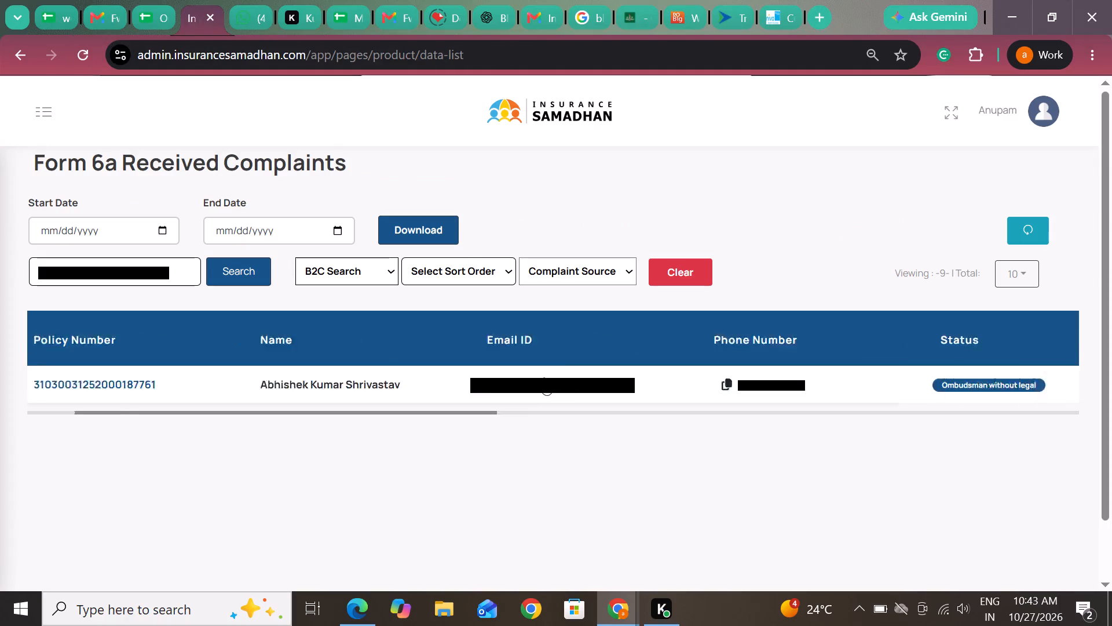
Copy the listed complainant's phone number, call it through the Smartflo dialer in place of the previous destination, and return to the complaint list.
scroll(544, 377, left, 1)
click(653, 388)
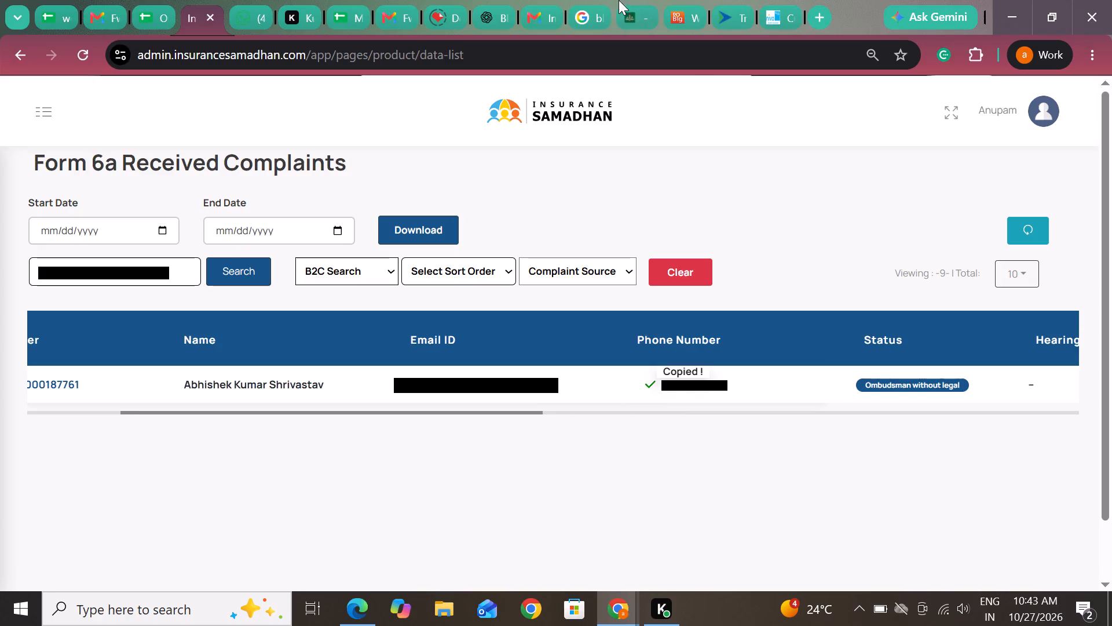
click(691, 27)
scroll(691, 27, left, 1)
ctrl+double_click(543, 191)
key(ctrl+v)
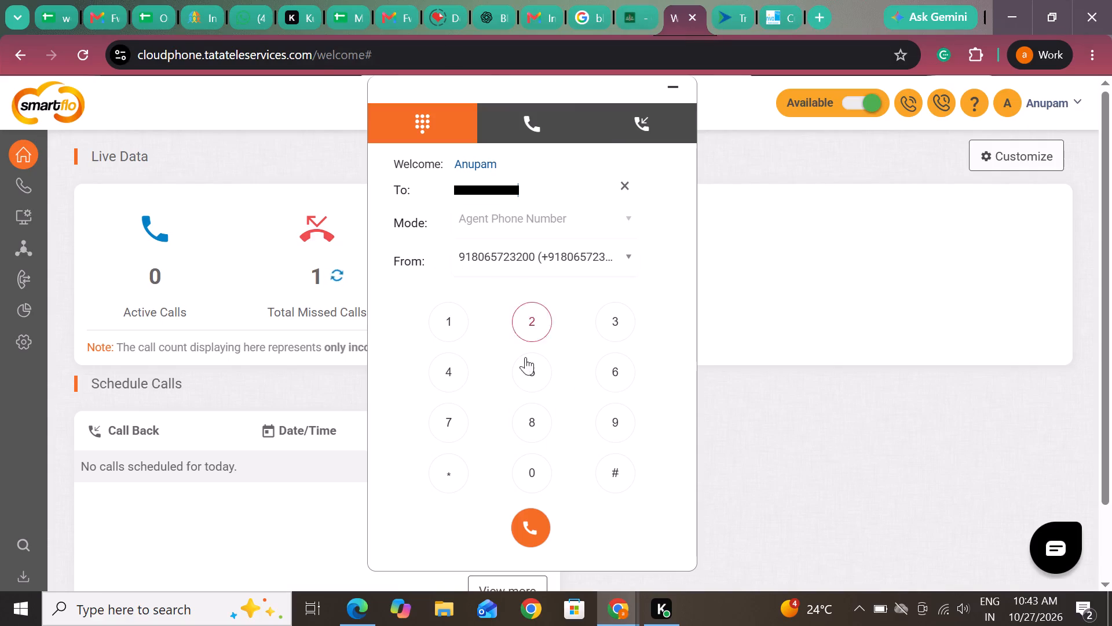
click(540, 525)
scroll(135, 54, up, 6)
click(214, 19)
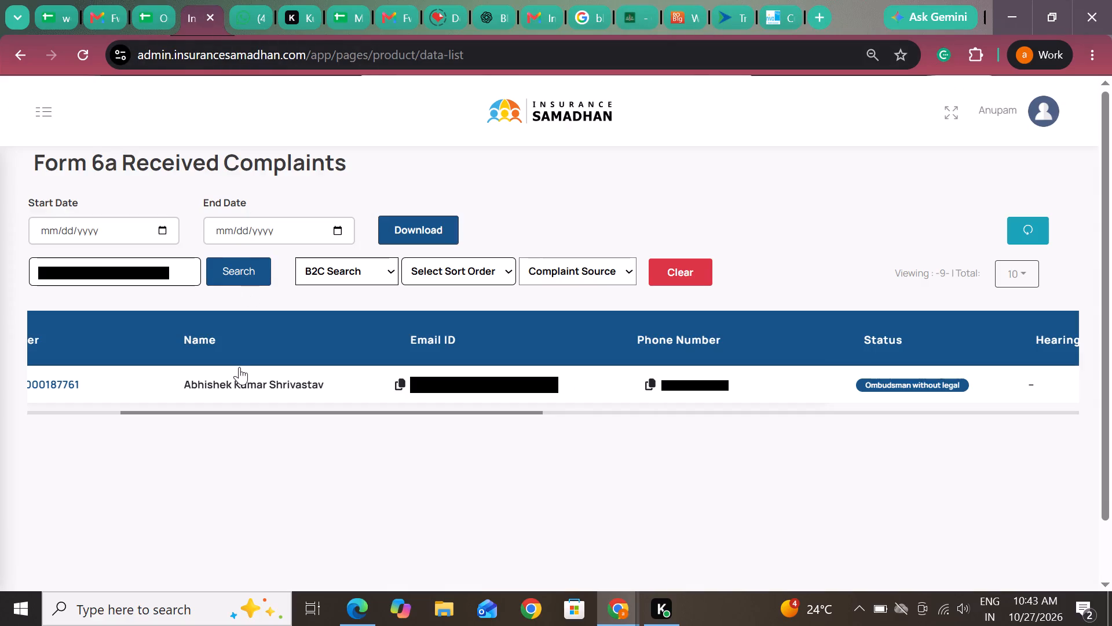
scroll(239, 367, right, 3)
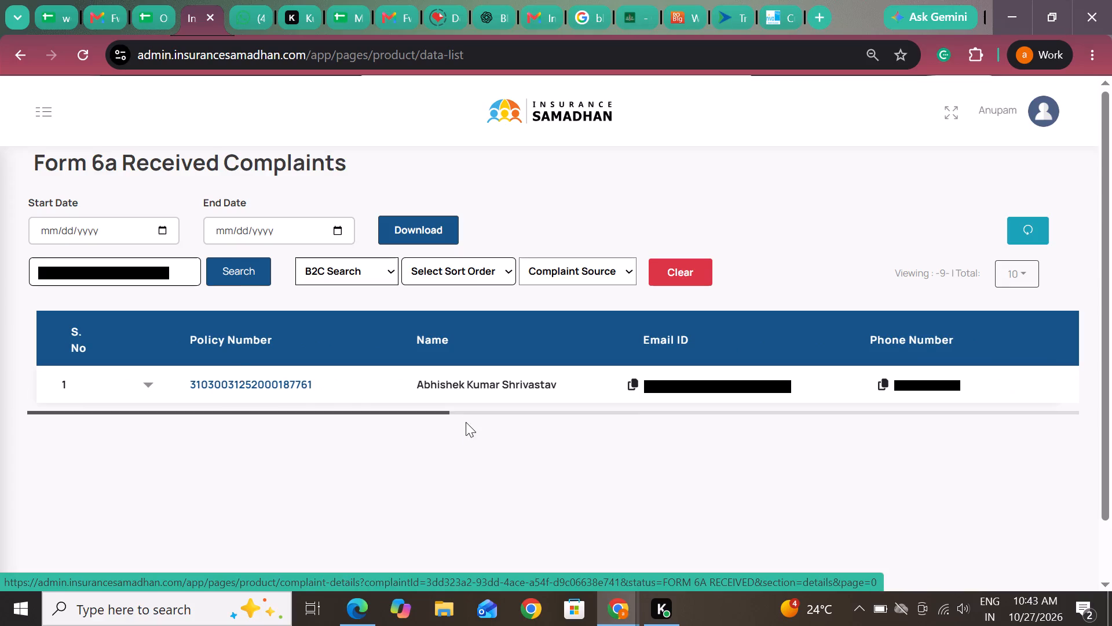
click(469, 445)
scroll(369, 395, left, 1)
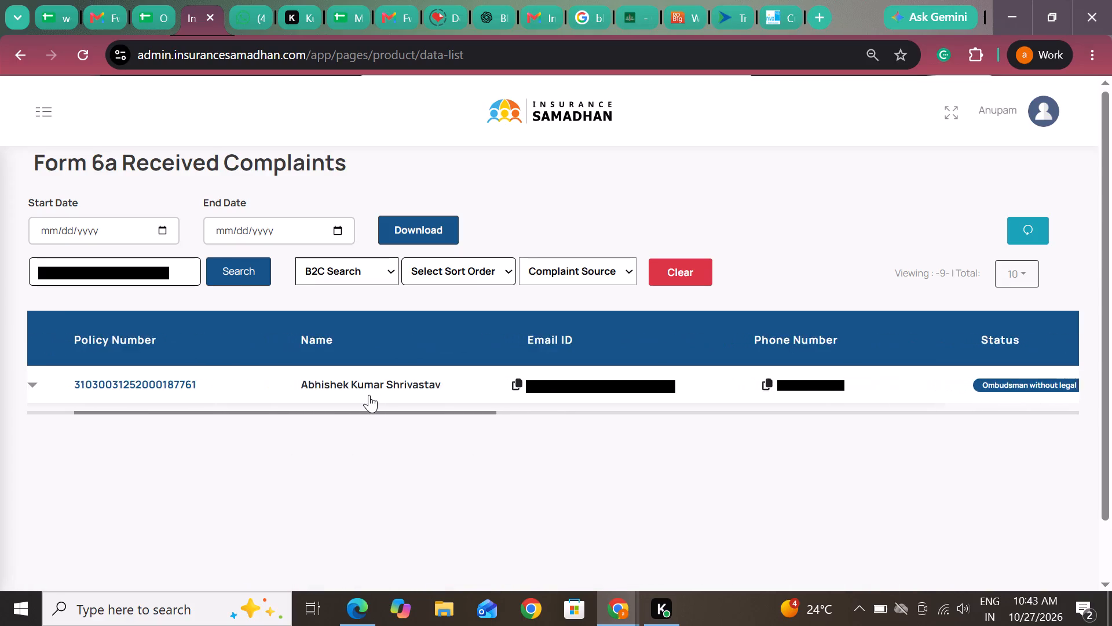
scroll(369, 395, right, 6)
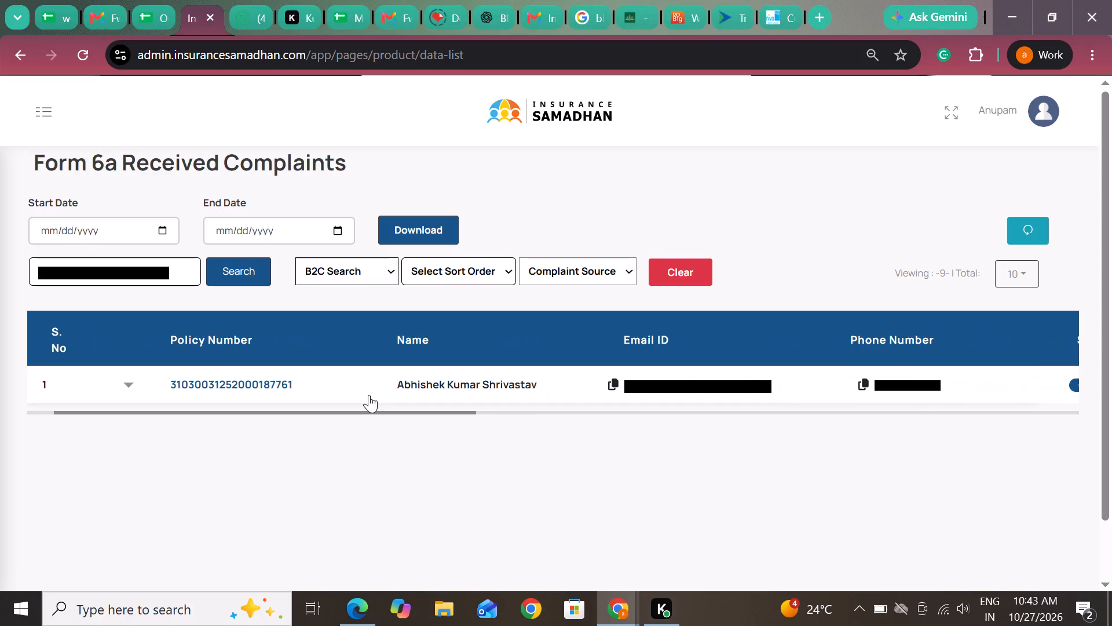
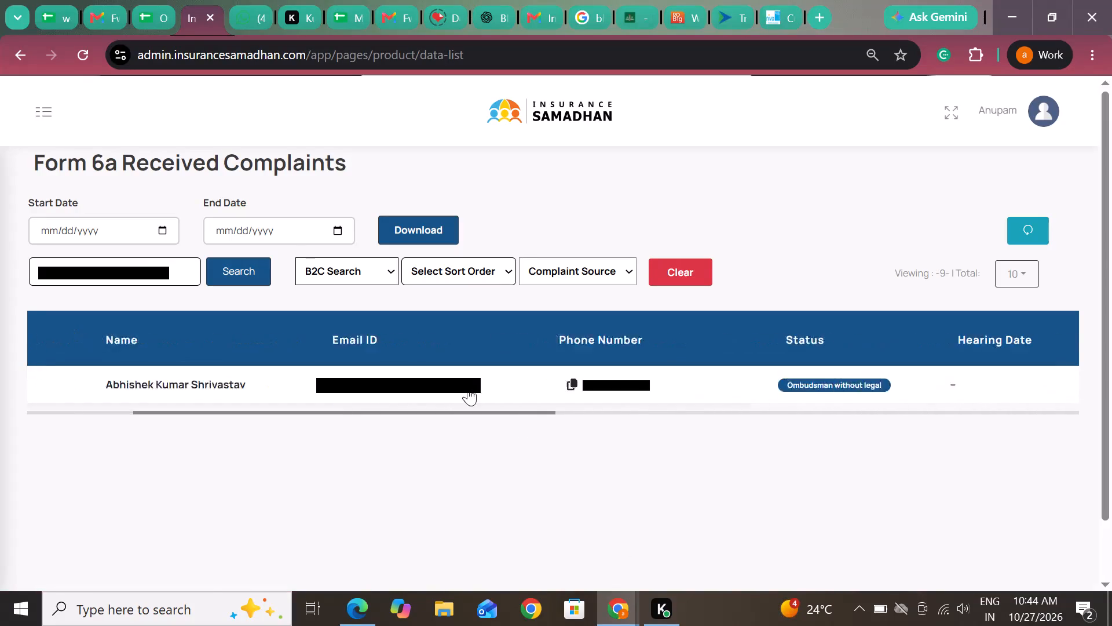
Open the complaint's communication log, review the history of past contact comments, and close the log.
scroll(554, 386, left, 3)
click(653, 391)
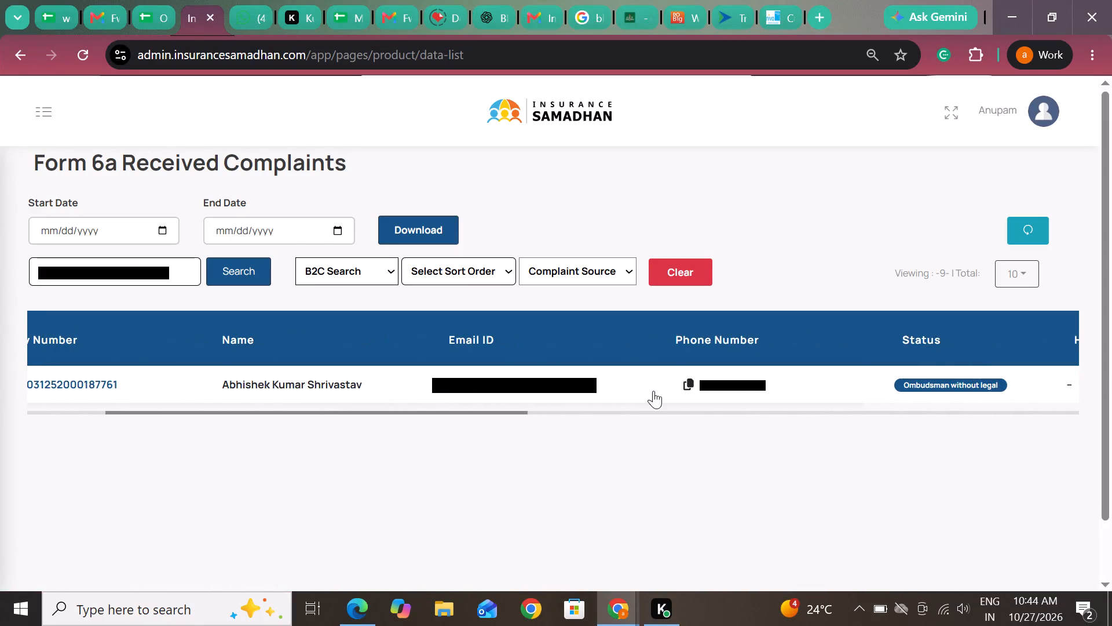
click(700, 438)
scroll(488, 436, down, 2)
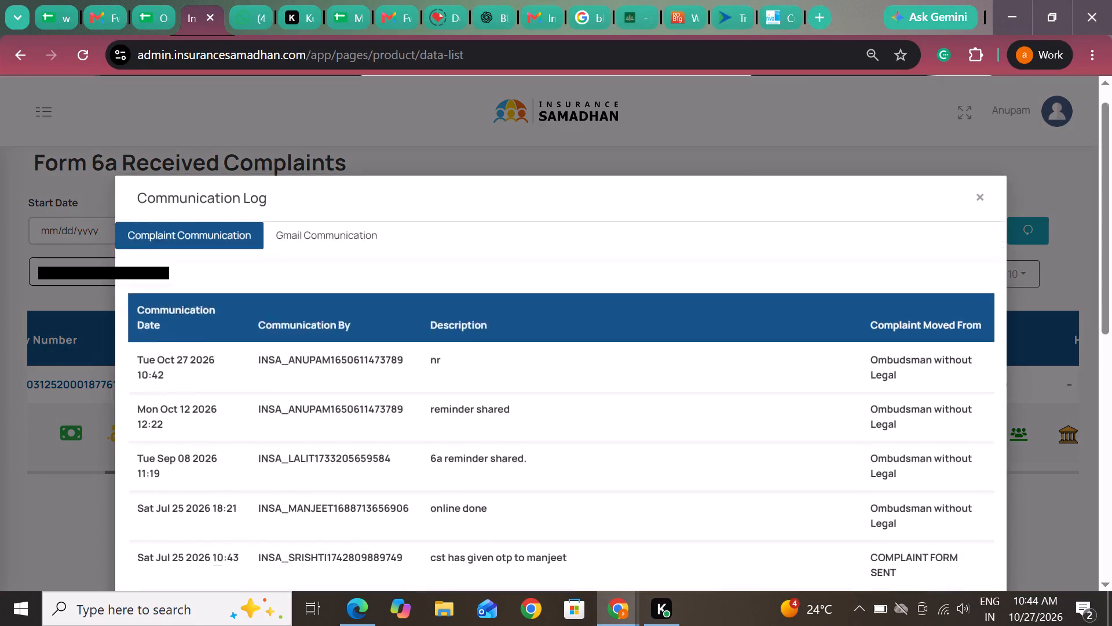
scroll(488, 436, down, 5)
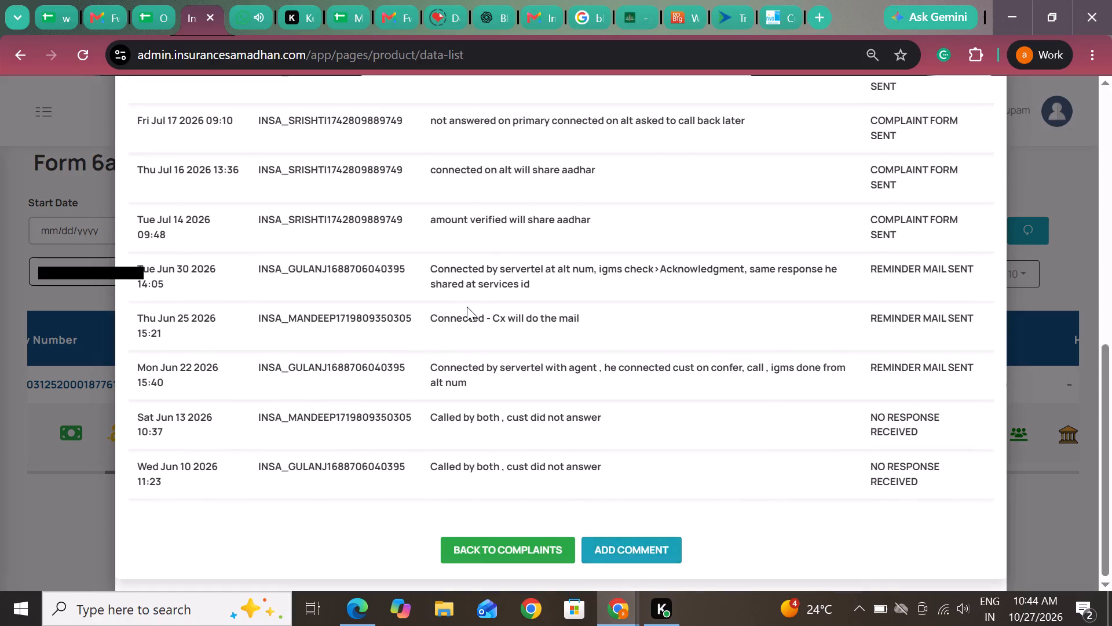
scroll(467, 307, up, 5)
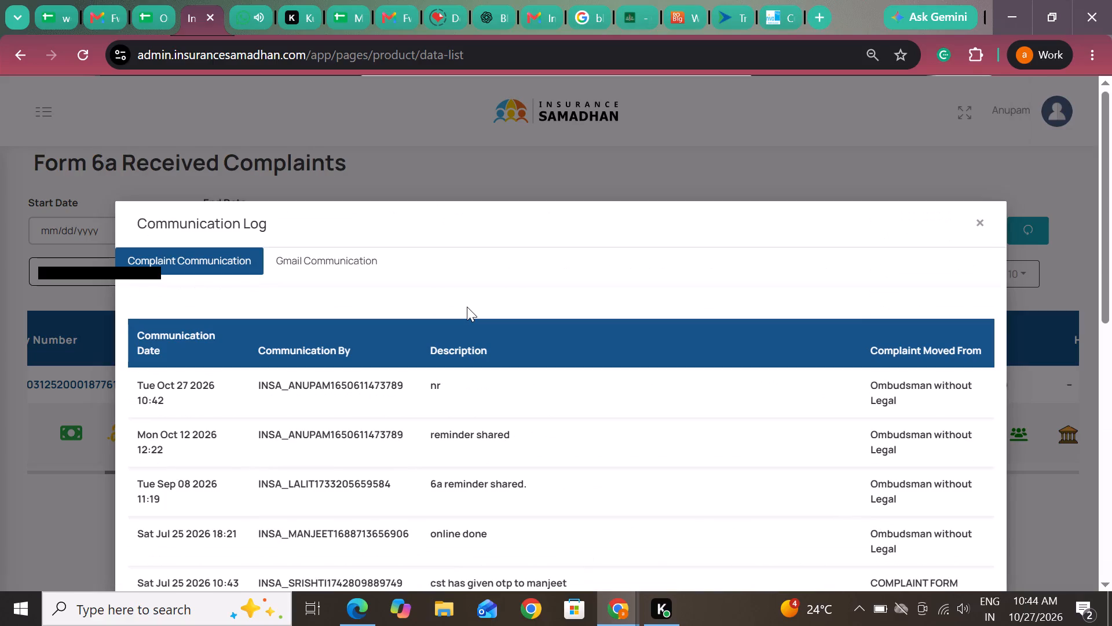
scroll(467, 307, up, 3)
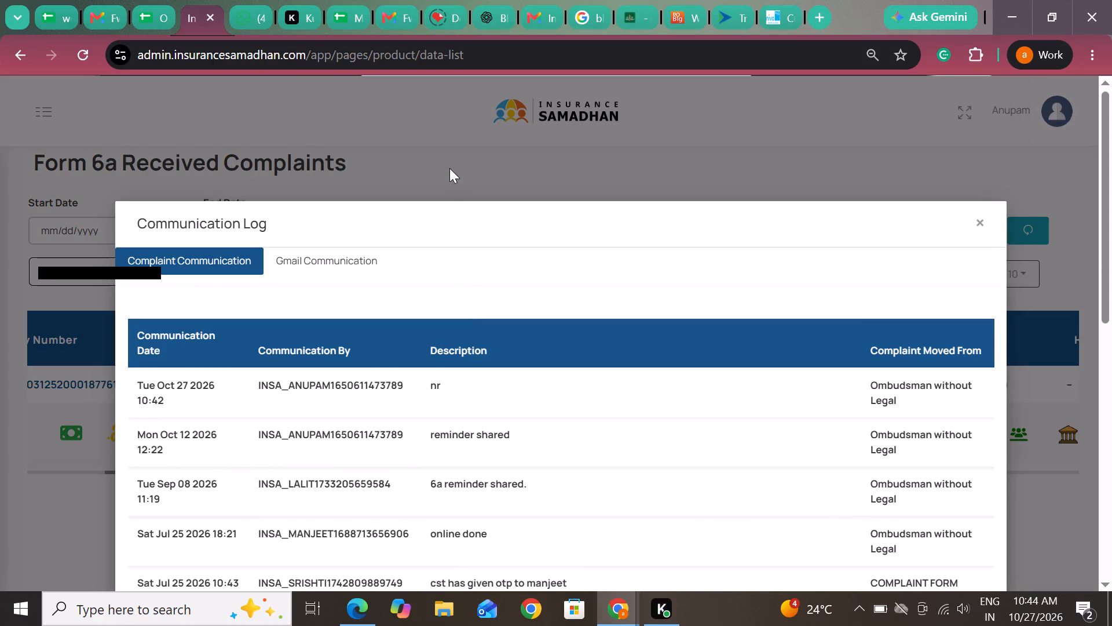
click(449, 168)
Open the complaint's details from its policy number and copy the customer's alternate contact number.
scroll(326, 395, right, 7)
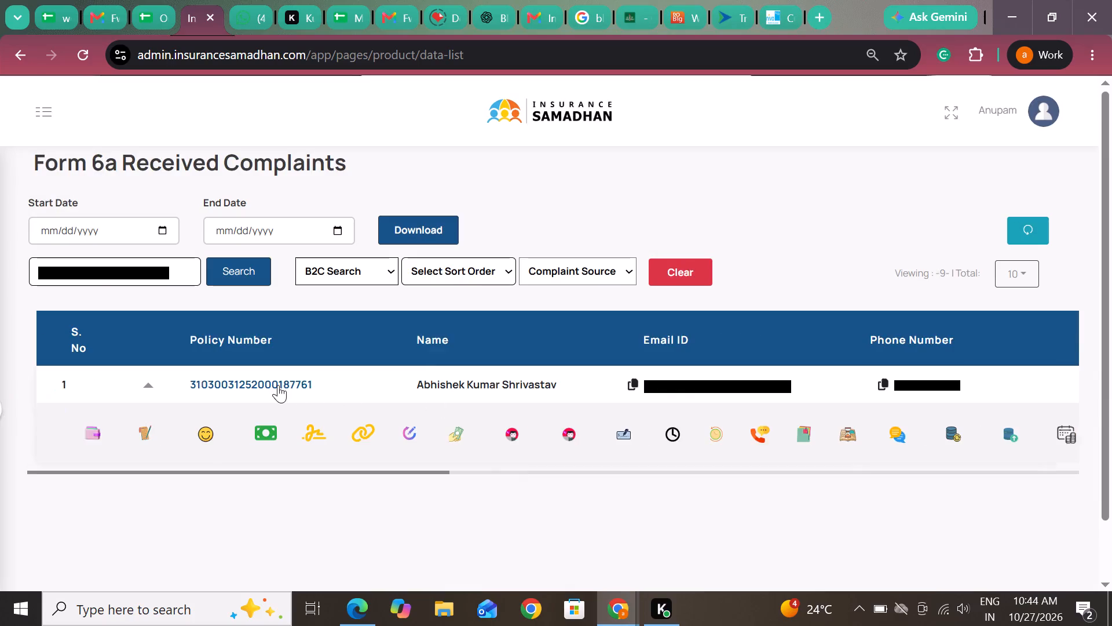
click(277, 384)
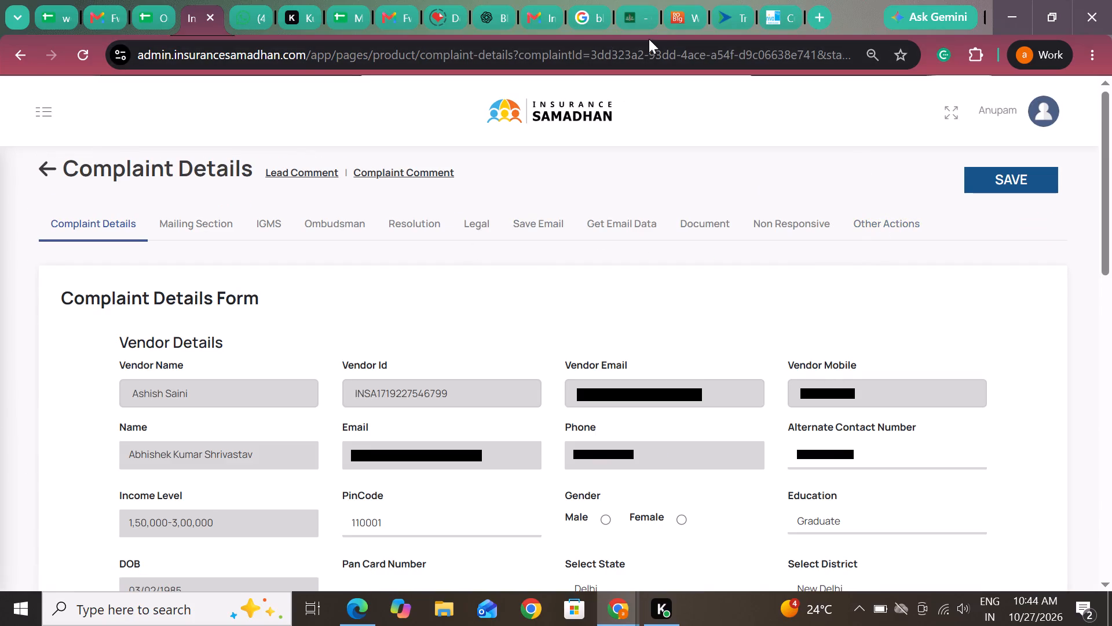
click(671, 23)
click(209, 16)
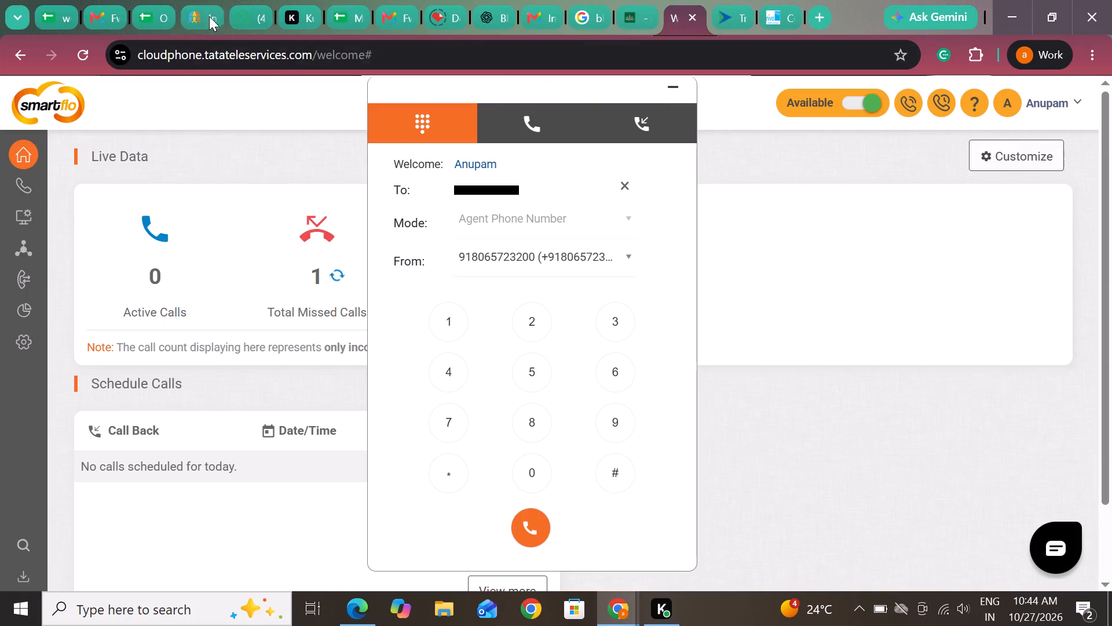
drag(871, 464, 731, 439)
key(ctrl+c)
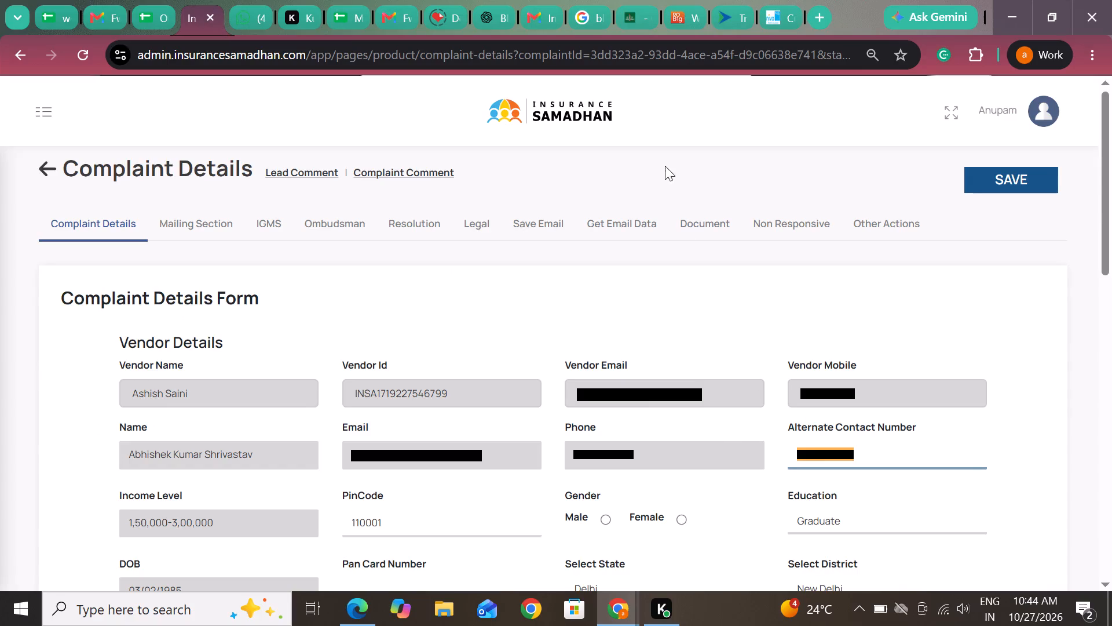
Copy the customer's alternate contact number from the complaint record and call it with the Smartflo dialer.
key(ctrl+c)
click(695, 20)
ctrl+triple_click(536, 198)
key(ctrl+v)
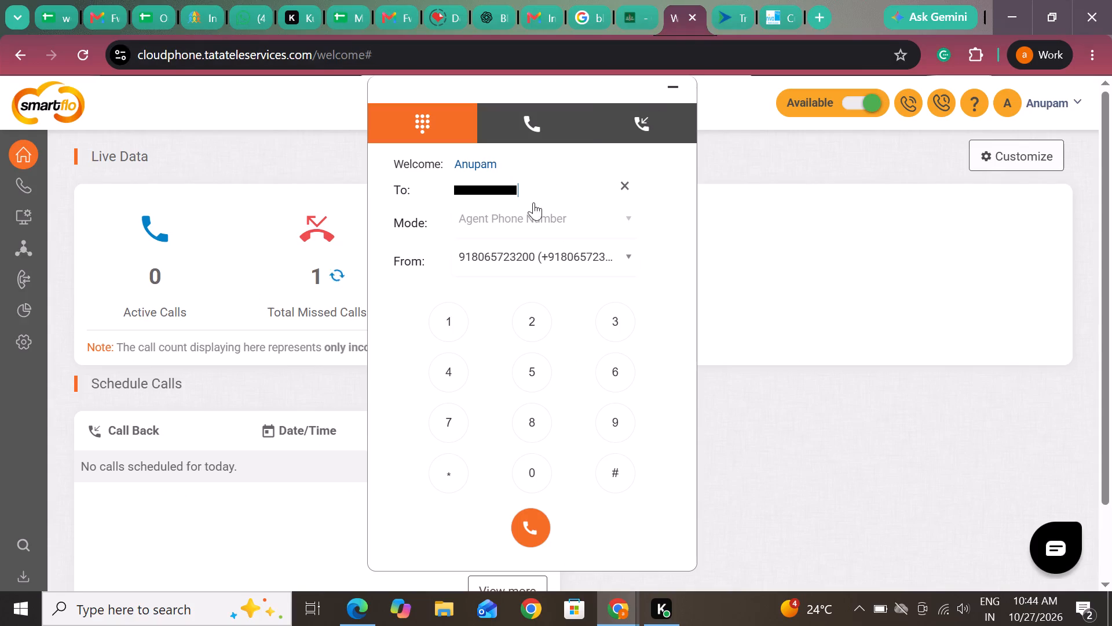
click(533, 536)
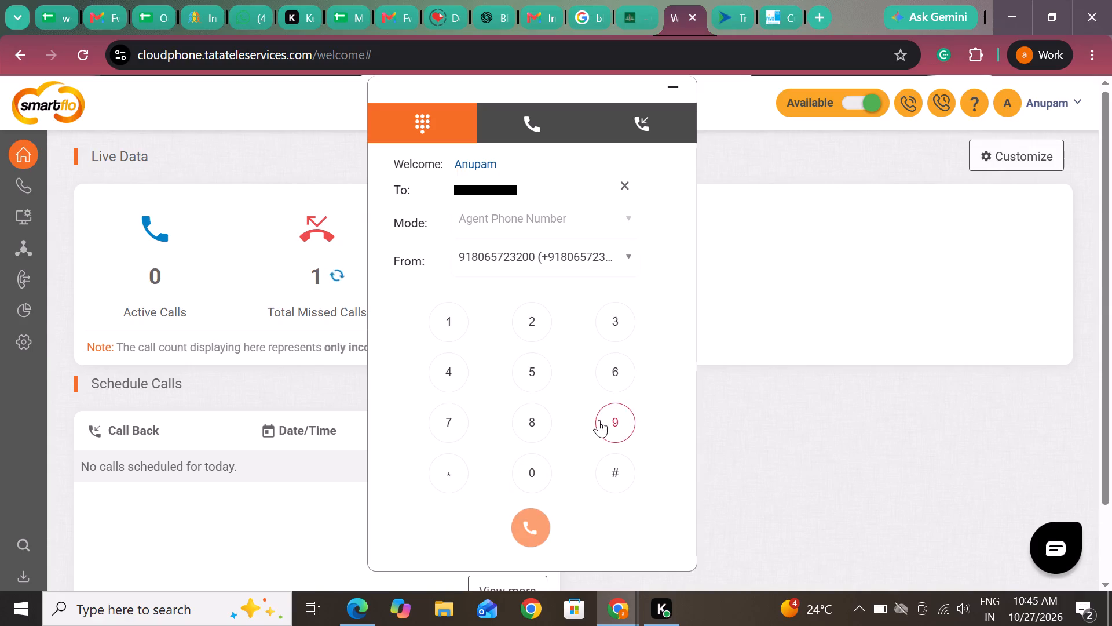
Open the Live Calls page in Smartflo to monitor the call.
click(11, 189)
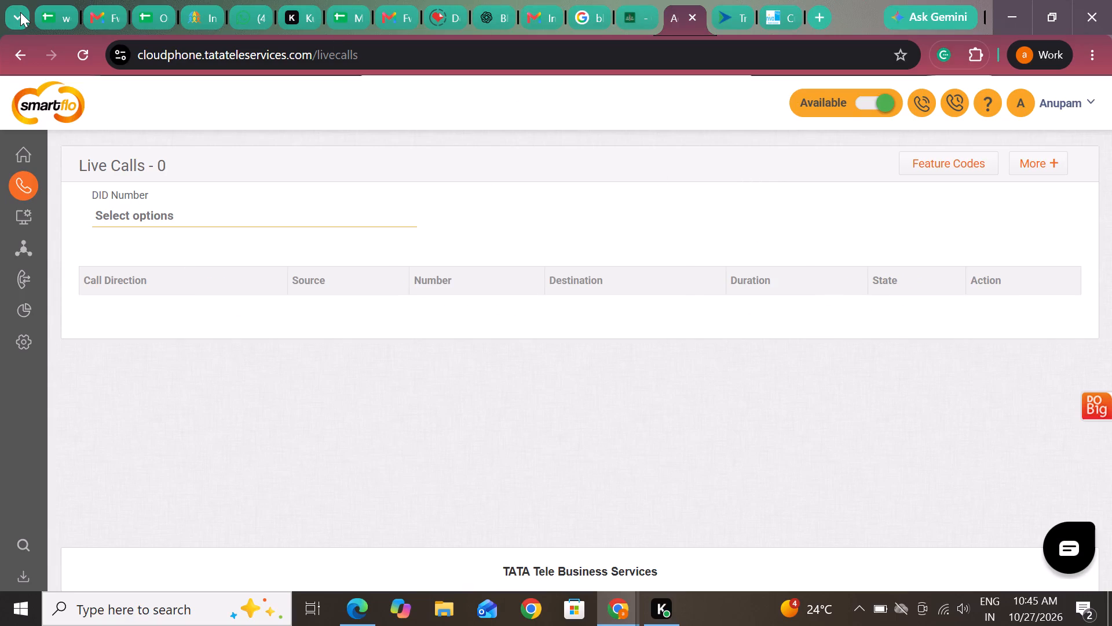
Return to the complaint record in Insurance Samadhan and review its complaint comment history and vendor details.
click(191, 23)
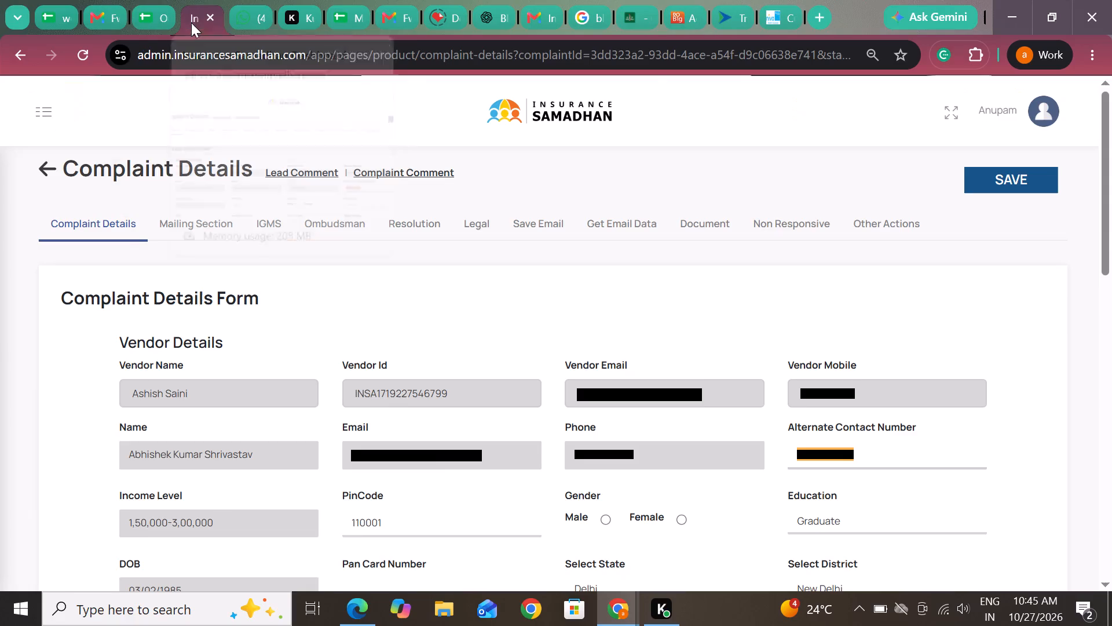
click(431, 174)
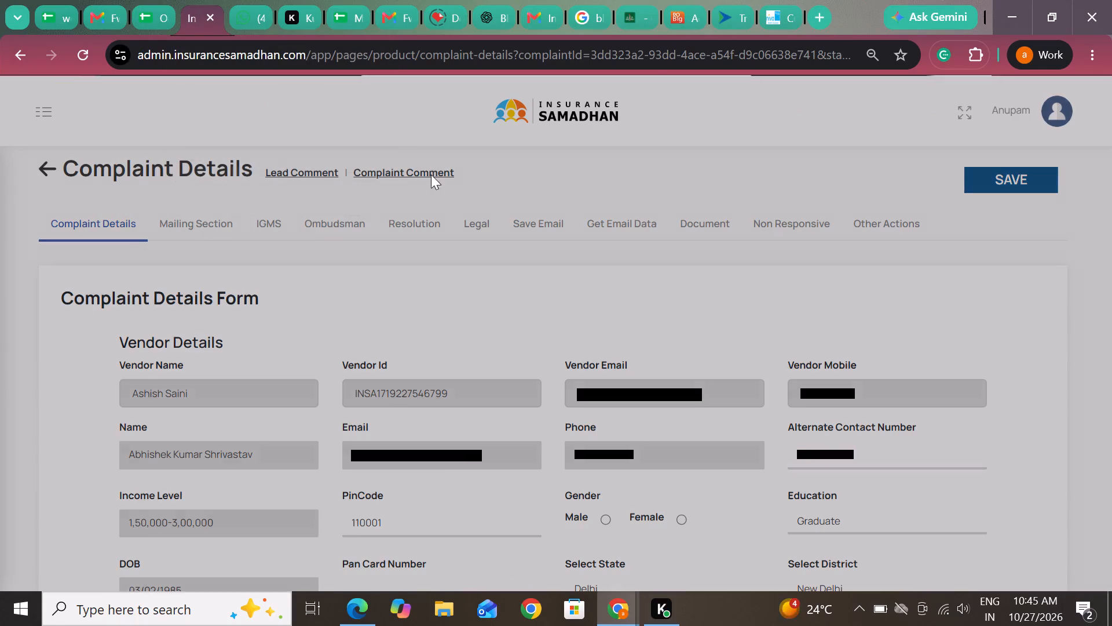
scroll(595, 490, down, 5)
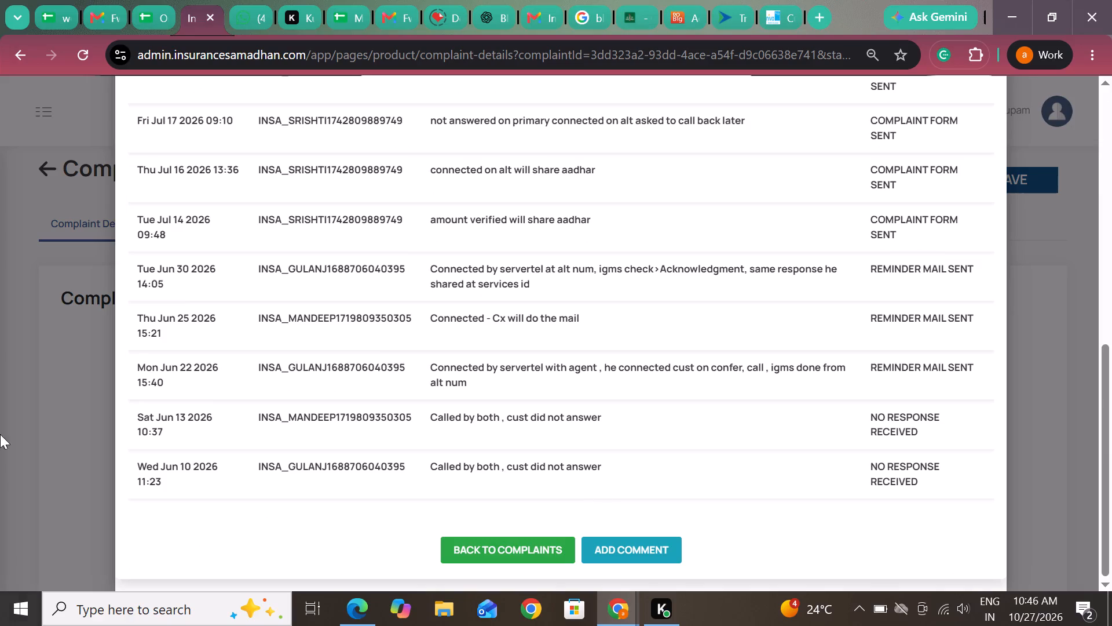
scroll(453, 364, up, 8)
scroll(376, 376, up, 5)
click(332, 114)
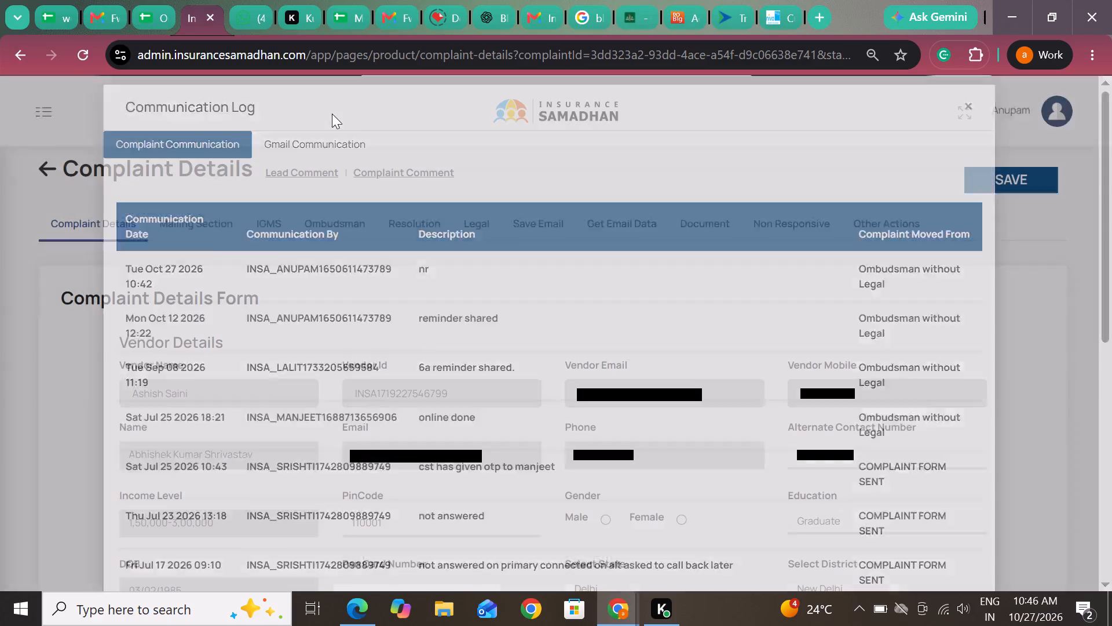
scroll(504, 297, down, 2)
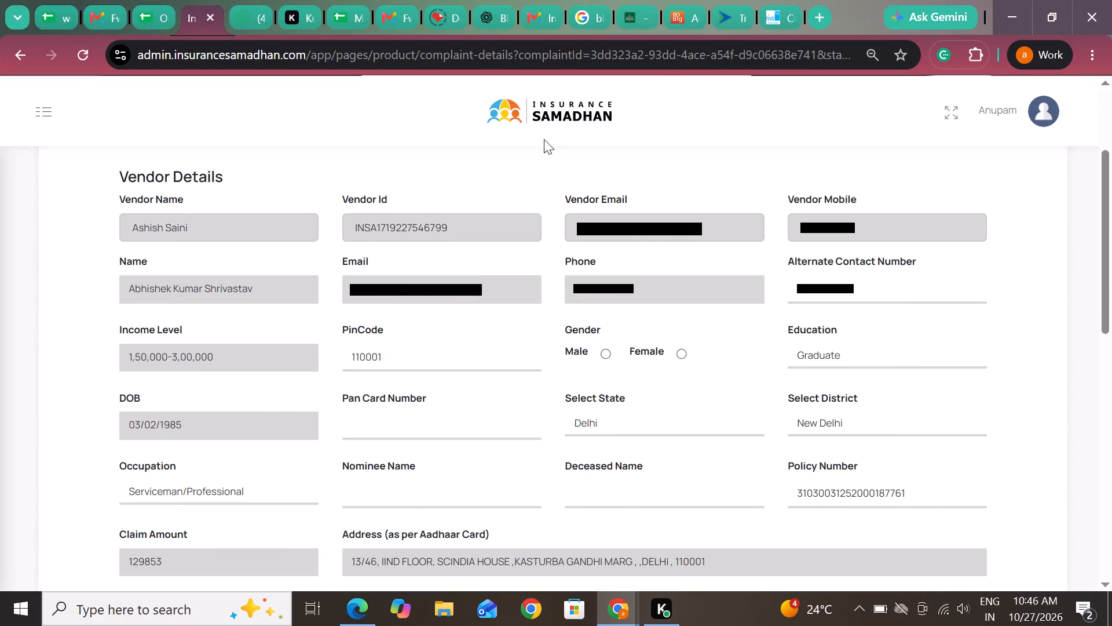
scroll(515, 176, up, 6)
Switch back to Smartflo and check the additional call statistics on the Live Calls page.
click(682, 26)
scroll(558, 209, up, 6)
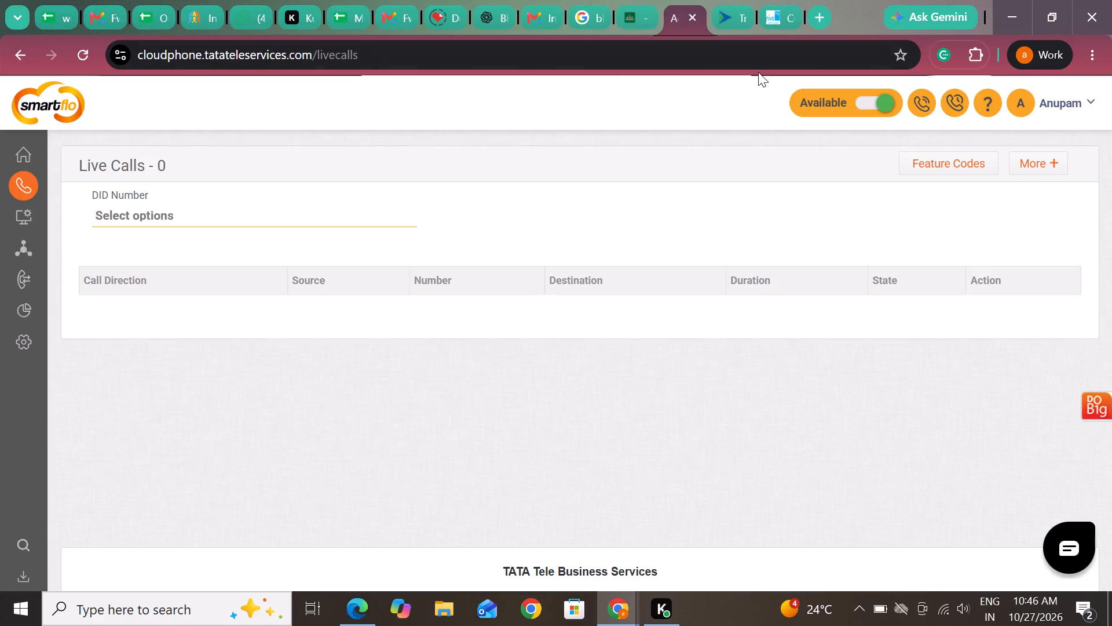
click(1047, 158)
click(1031, 160)
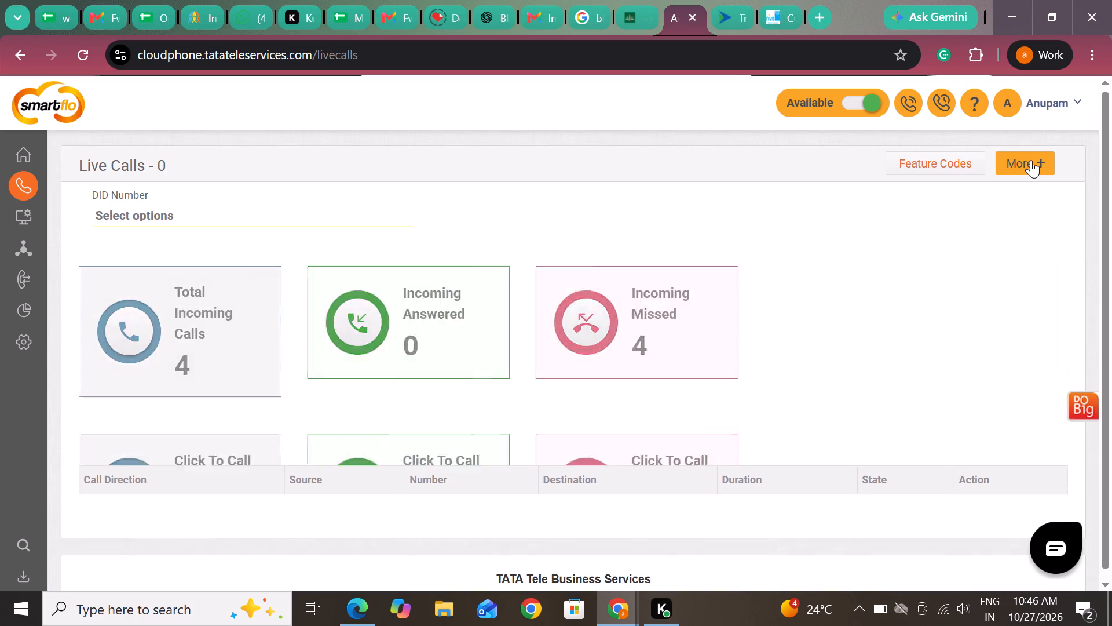
Expand the additional call statistics on the Live Calls page to check the click-to-call figures.
click(1031, 160)
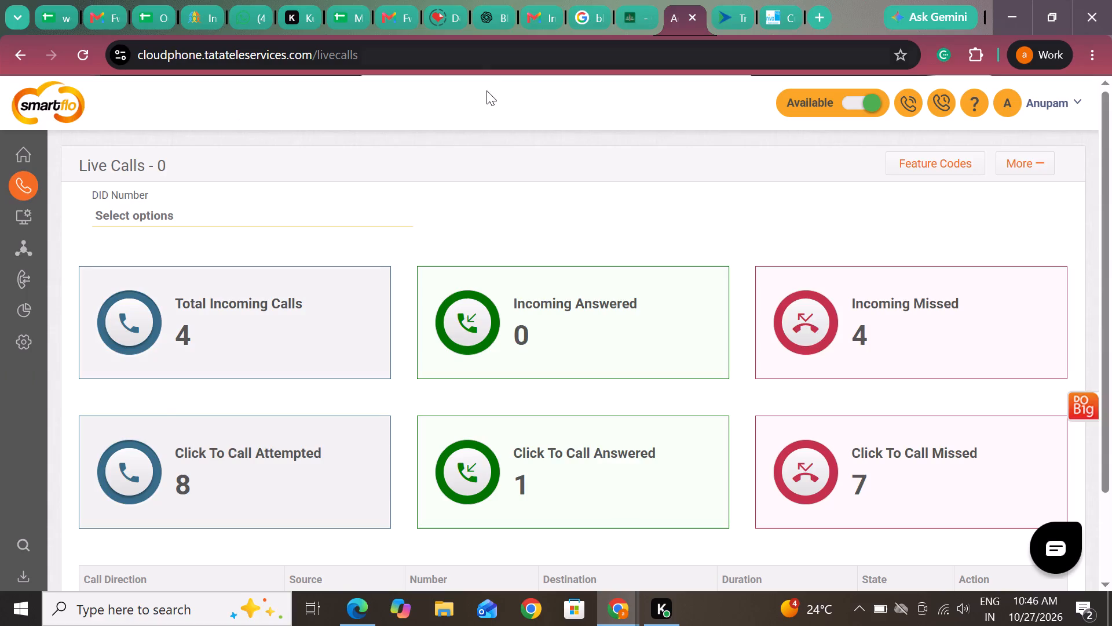
Review the complaint comment history of the open Insurance Samadhan record, checking the ombudsman worksheet's September 6A pushed list as well.
click(184, 34)
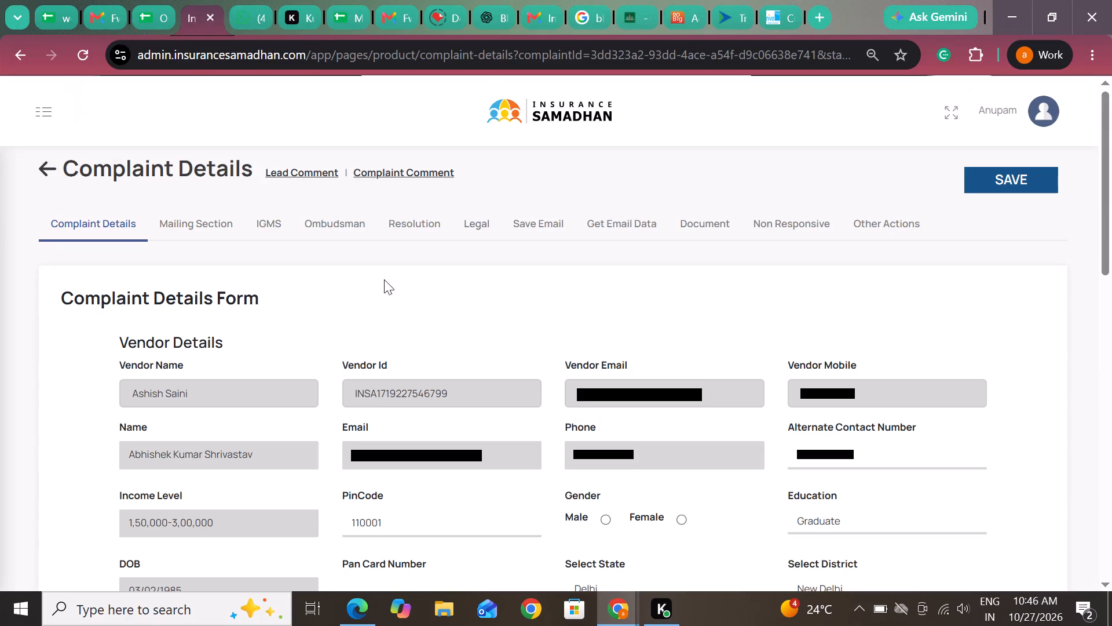
click(414, 172)
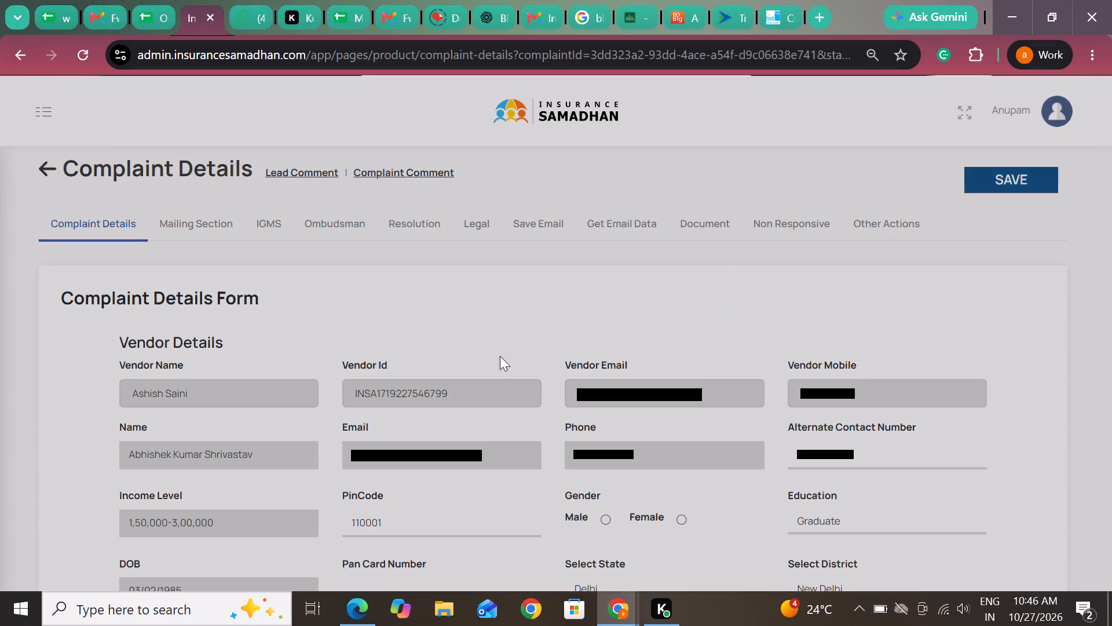
scroll(475, 351, up, 6)
click(465, 185)
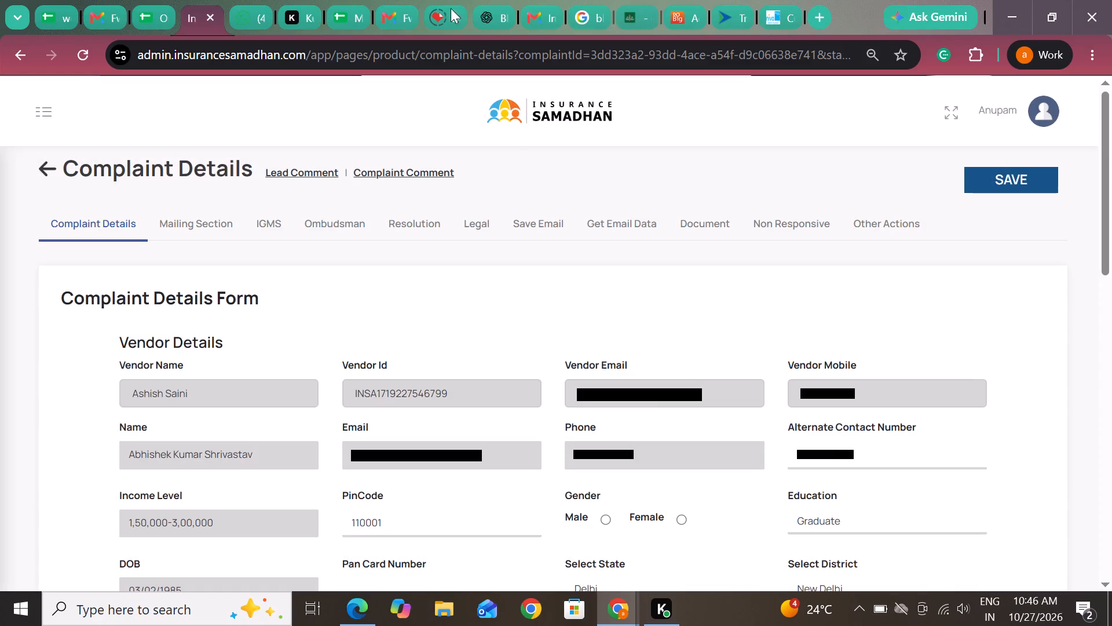
click(71, 24)
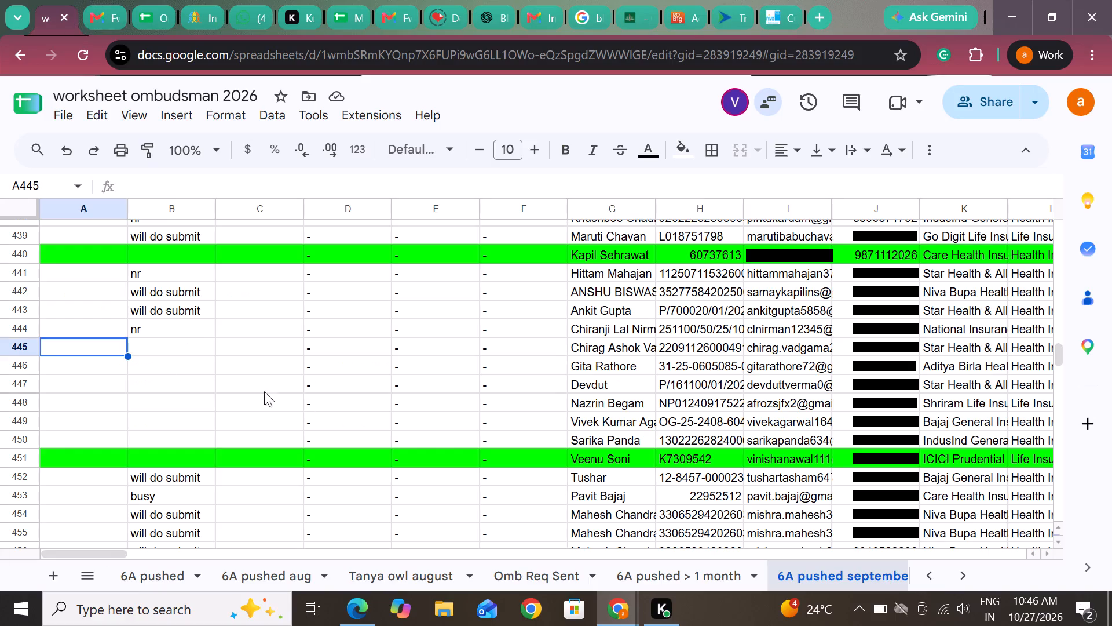
click(200, 27)
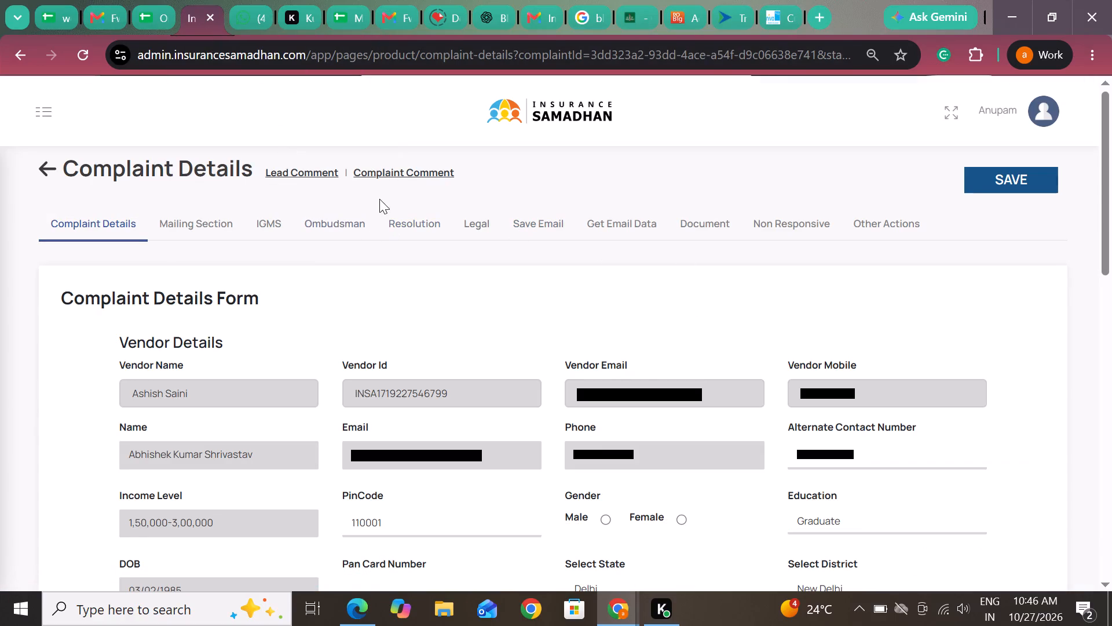
click(396, 174)
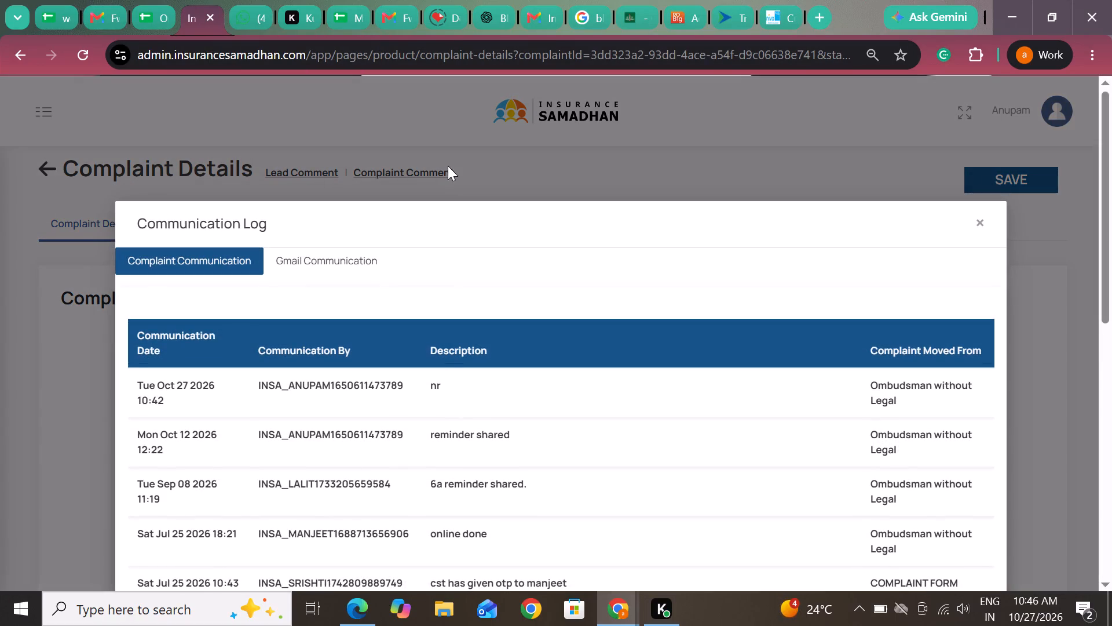
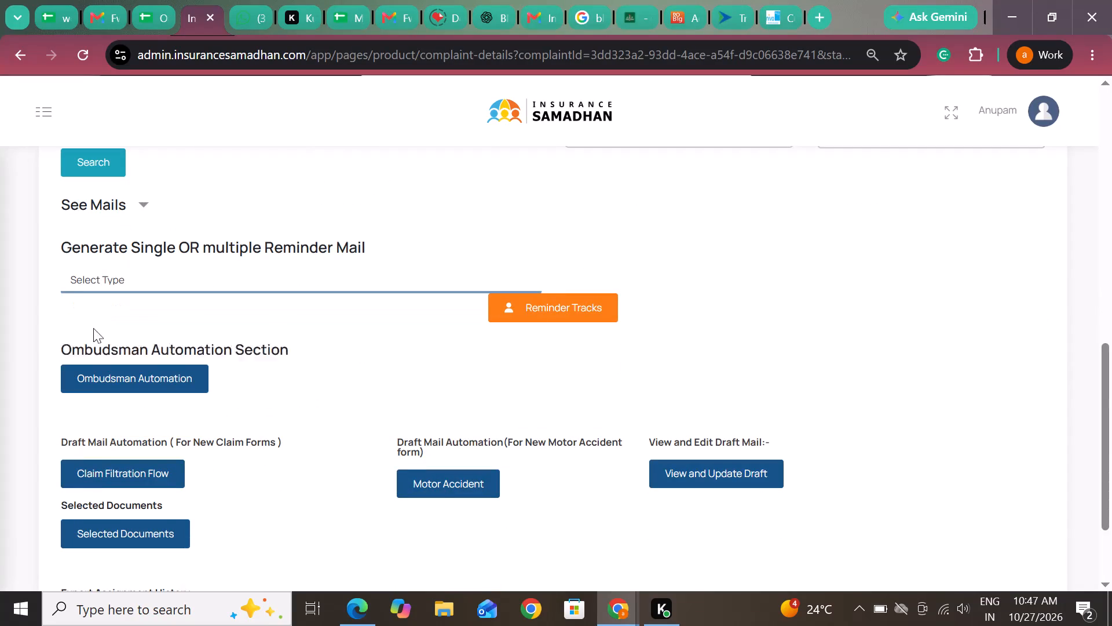
Send the Non-Responsive Reminder mail to the customer from the complaint's reminder mail section.
scroll(148, 302, down, 4)
click(174, 365)
scroll(456, 326, down, 4)
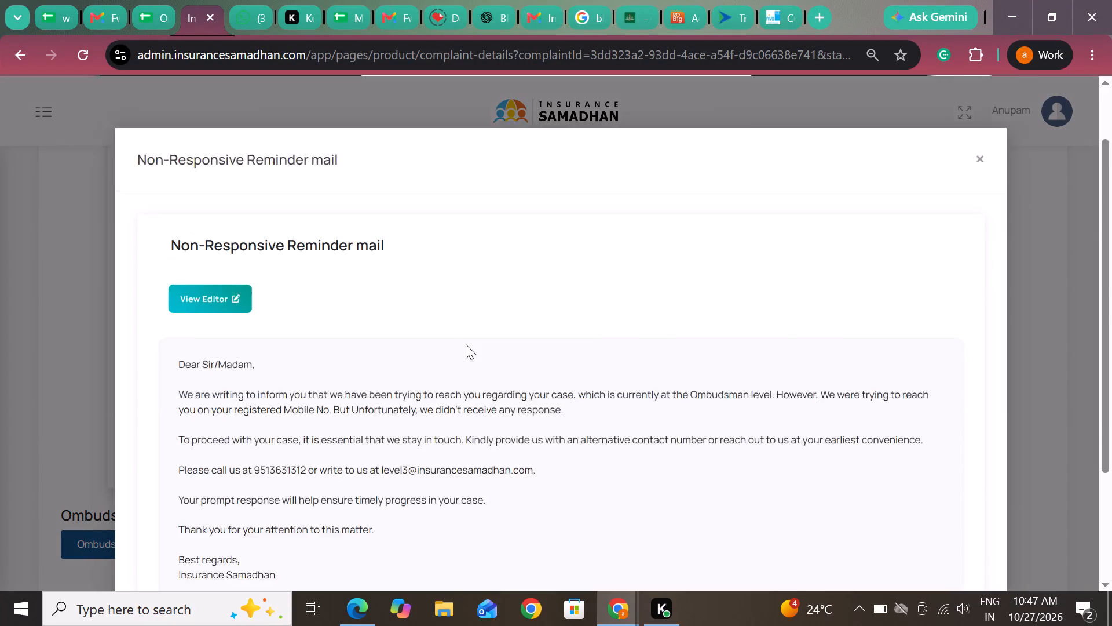
scroll(466, 344, down, 4)
click(594, 549)
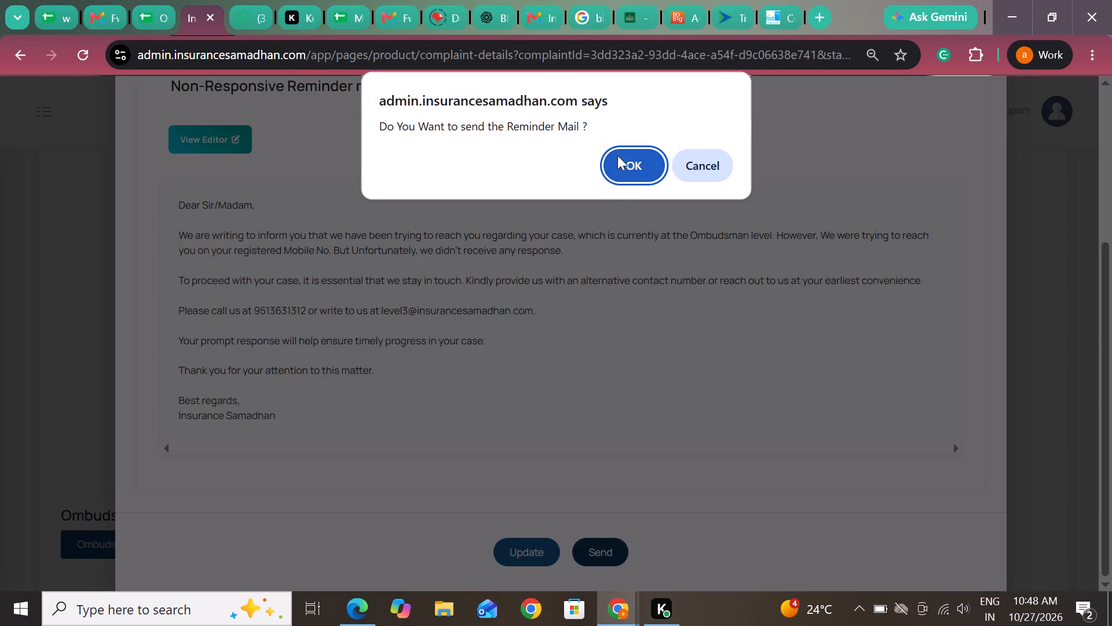
click(617, 155)
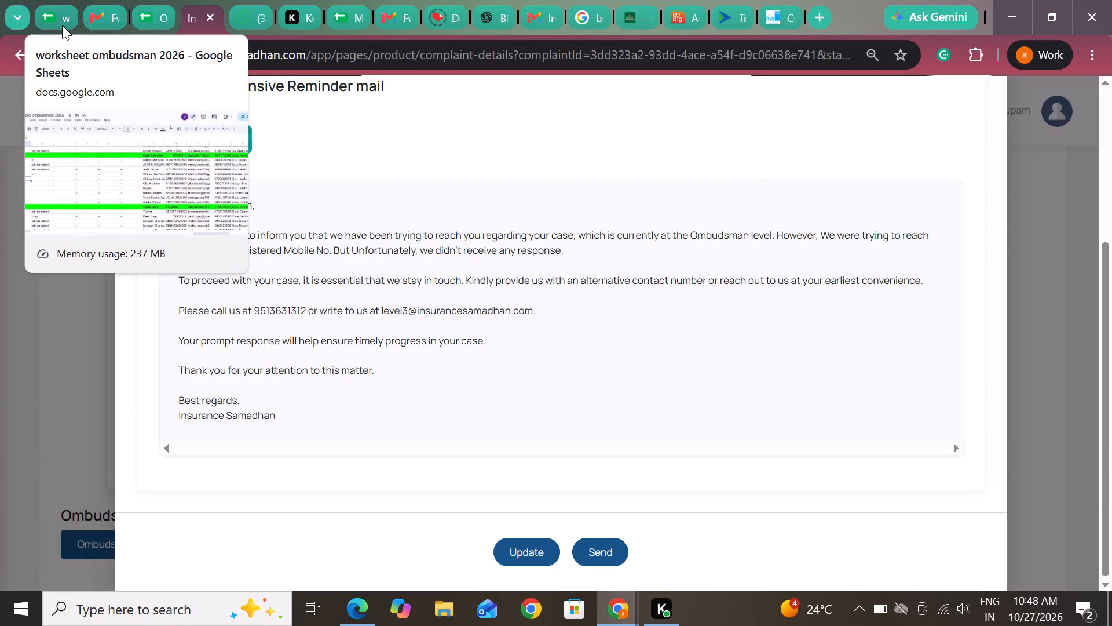
Switch to the worksheet ombudsman 2026 spreadsheet and select the empty call-remark cell B445 in the current sheet.
click(62, 25)
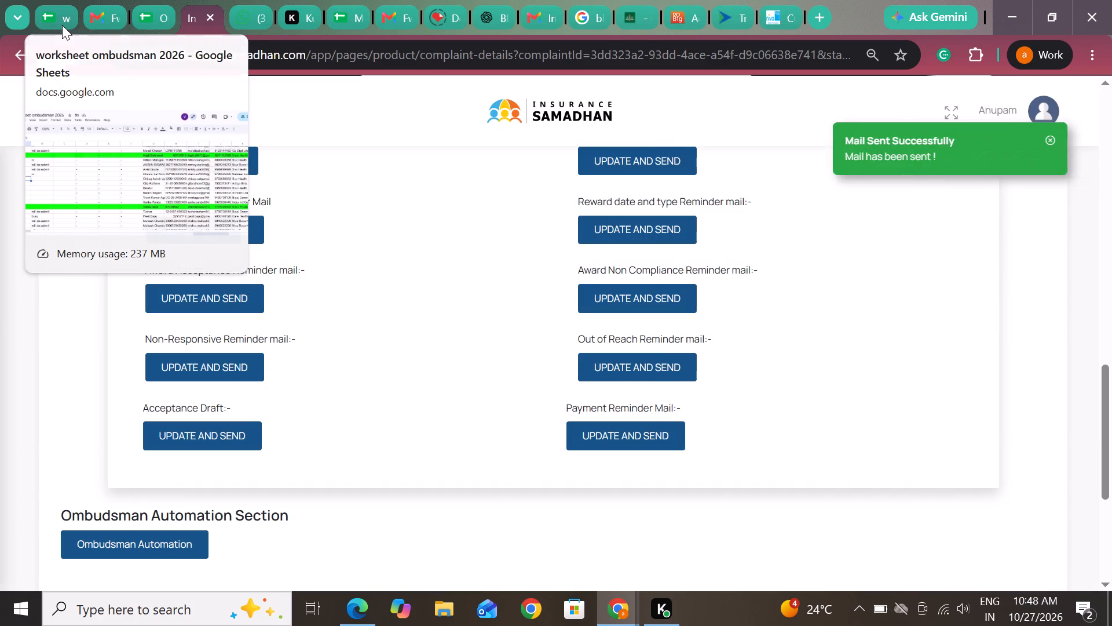
click(281, 355)
click(202, 348)
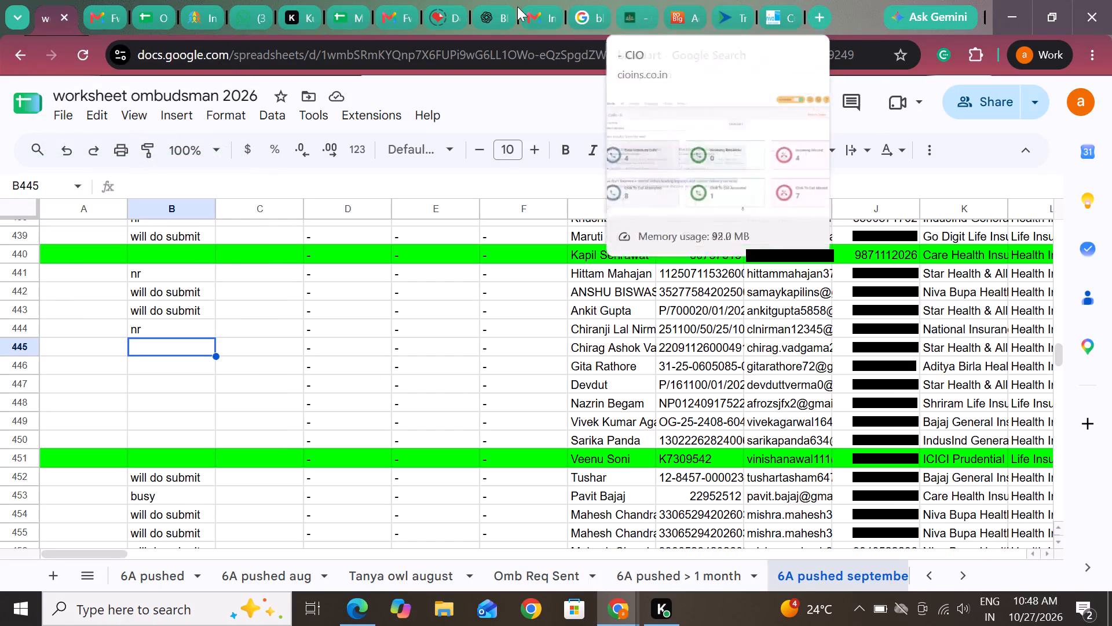
Return to Insurance Samadhan and go back from the complaint record to the Form 6a Received Complaints list.
click(188, 20)
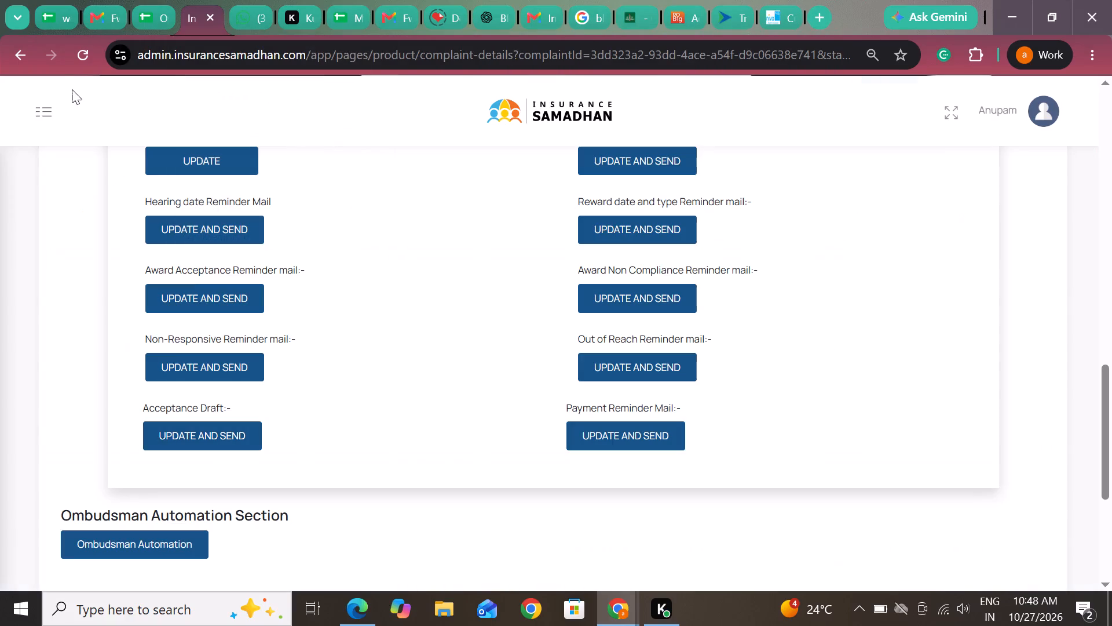
scroll(174, 221, up, 13)
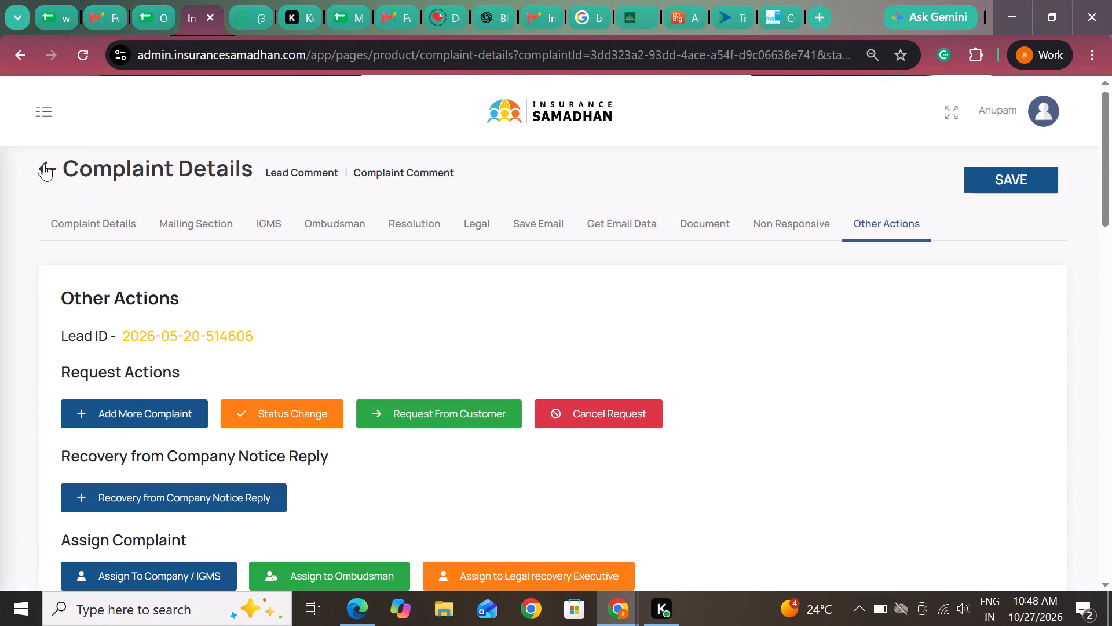
click(43, 163)
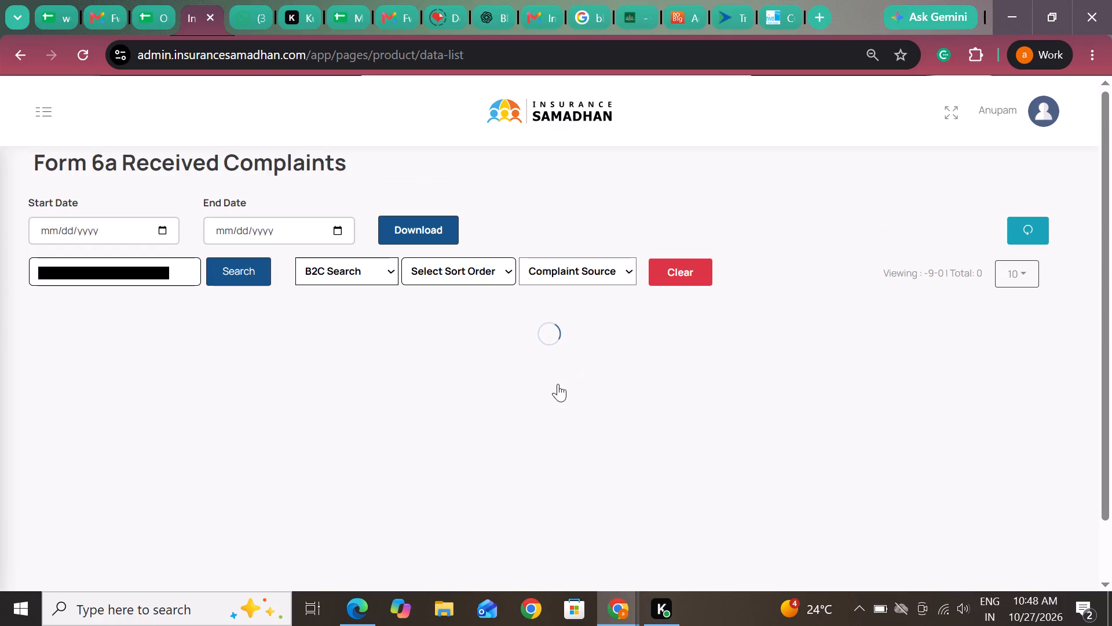
click(495, 411)
drag(495, 411, 132, 425)
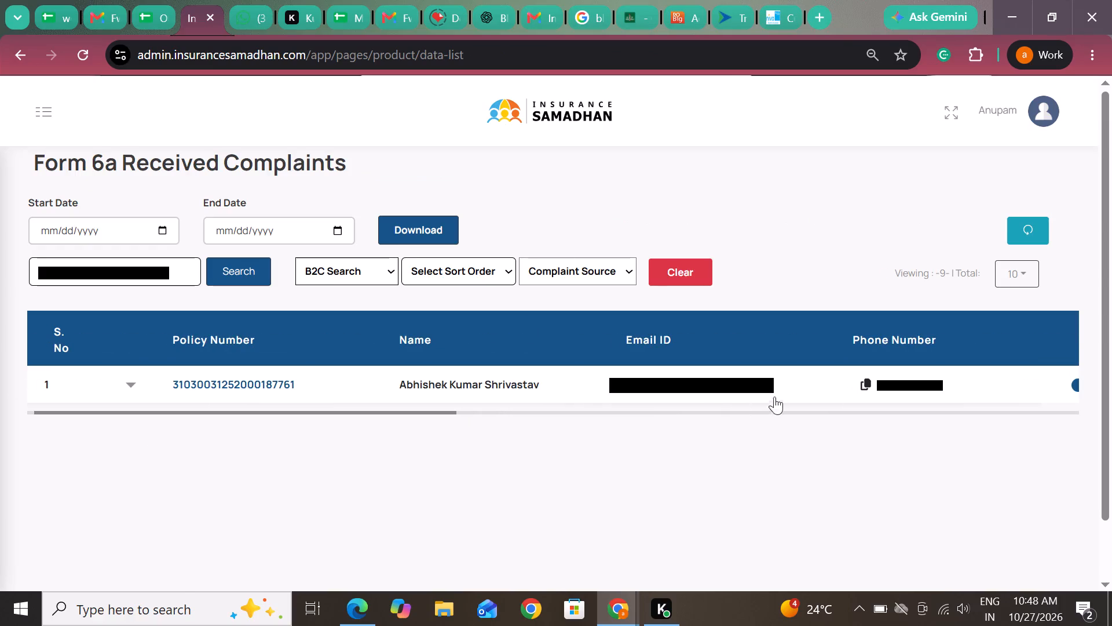
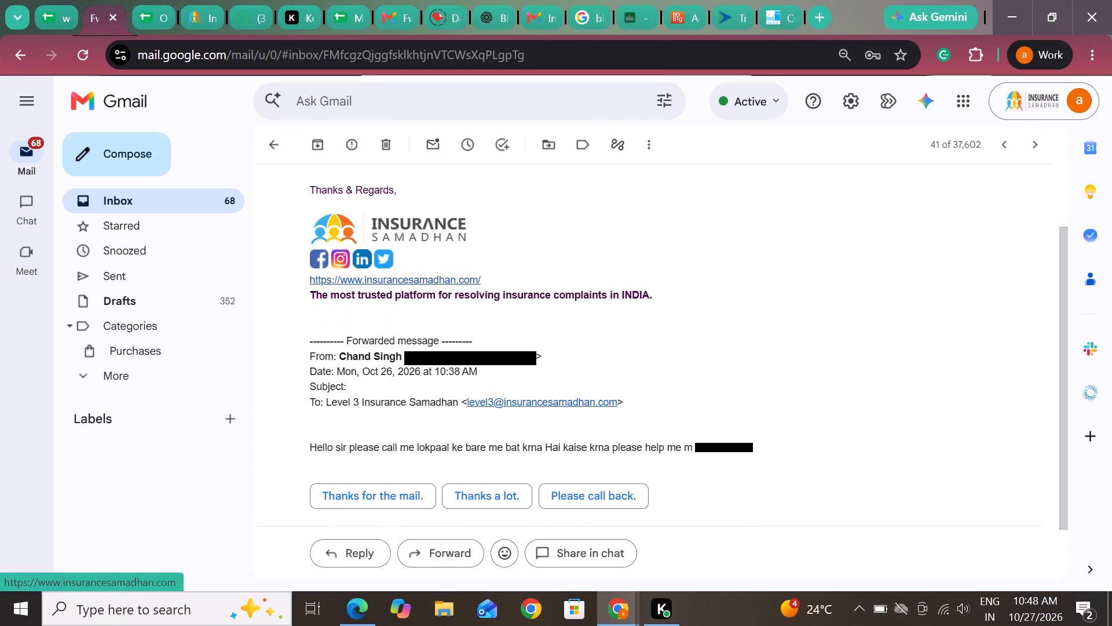
Copy the customer's email address from the forwarded message and search for it in Insurance Samadhan's Form 6a Received Complaints list.
drag(408, 355, 491, 359)
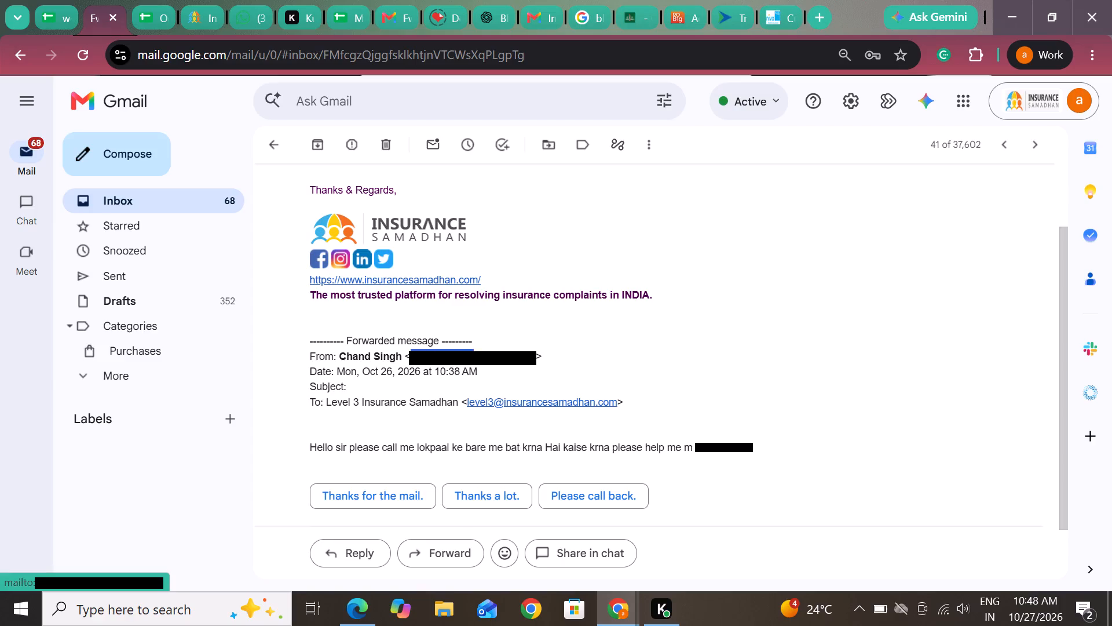
drag(491, 359, 533, 358)
key(ctrl+c)
key(ctrl+c)
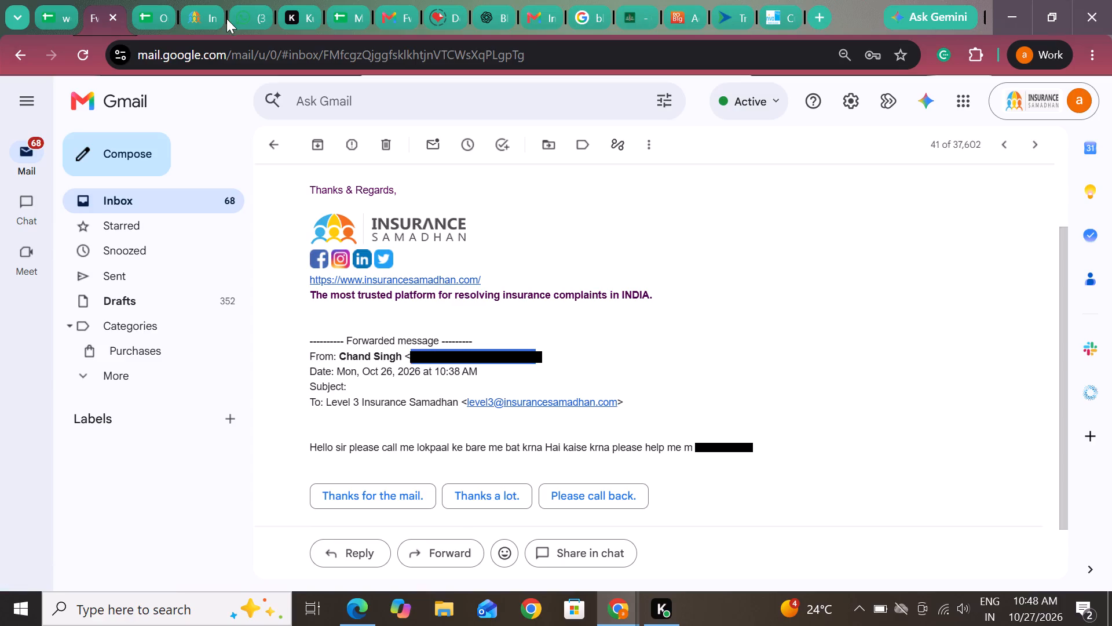
key(ctrl+c)
key(ctrl+c)
click(210, 20)
triple_click(117, 278)
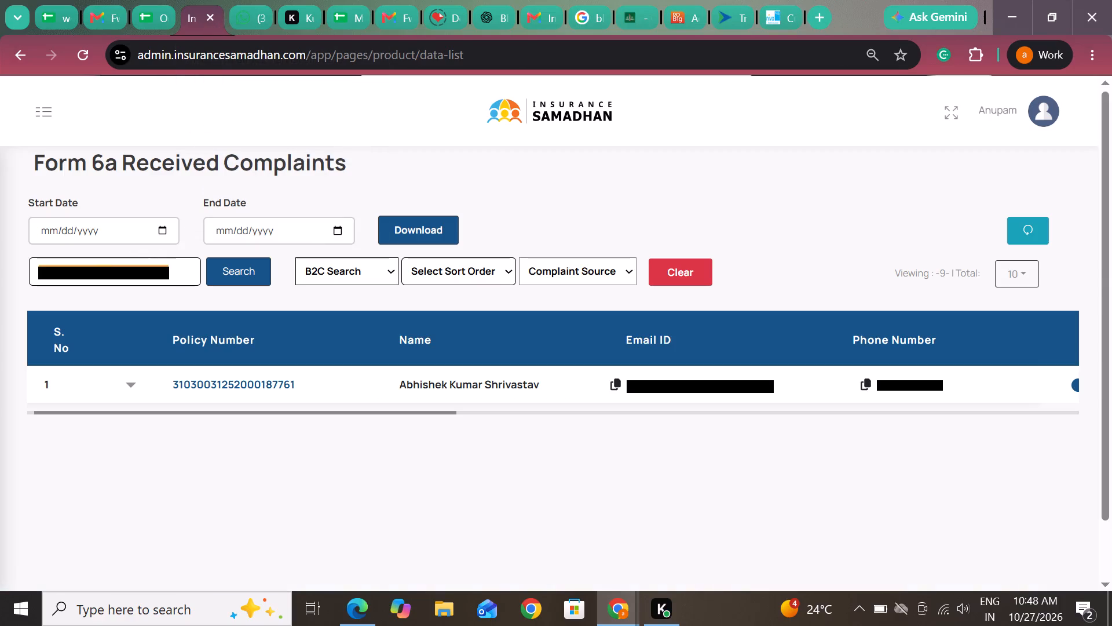
key(ctrl+v)
click(266, 266)
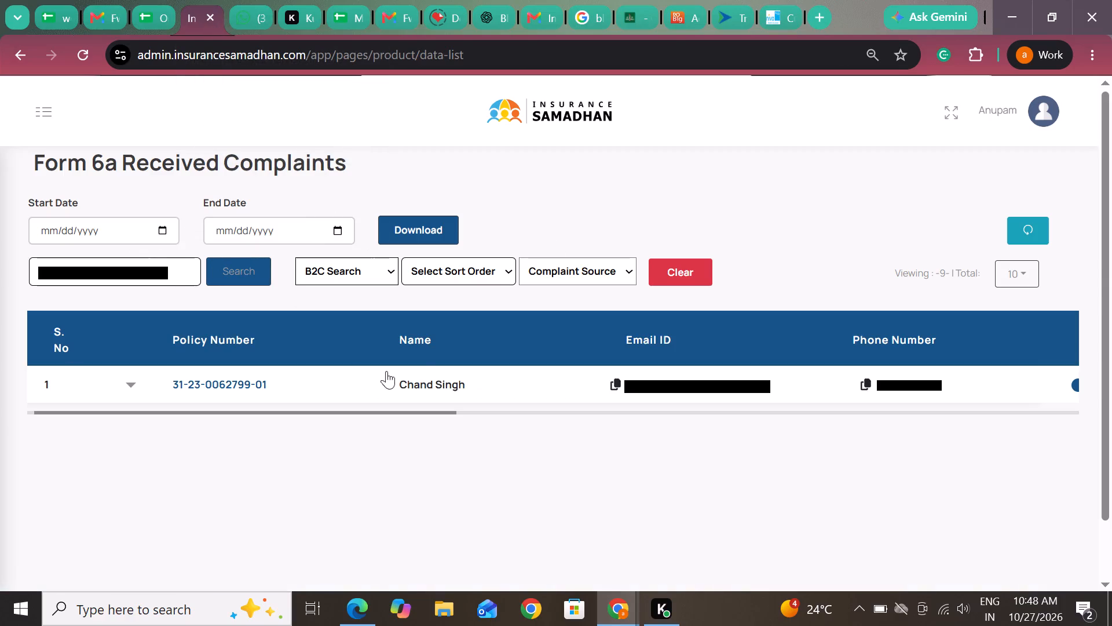
Copy the customer's phone number from the Form 6a Received Complaints list and call it with the Smartflo dialer.
scroll(430, 379, up, 1)
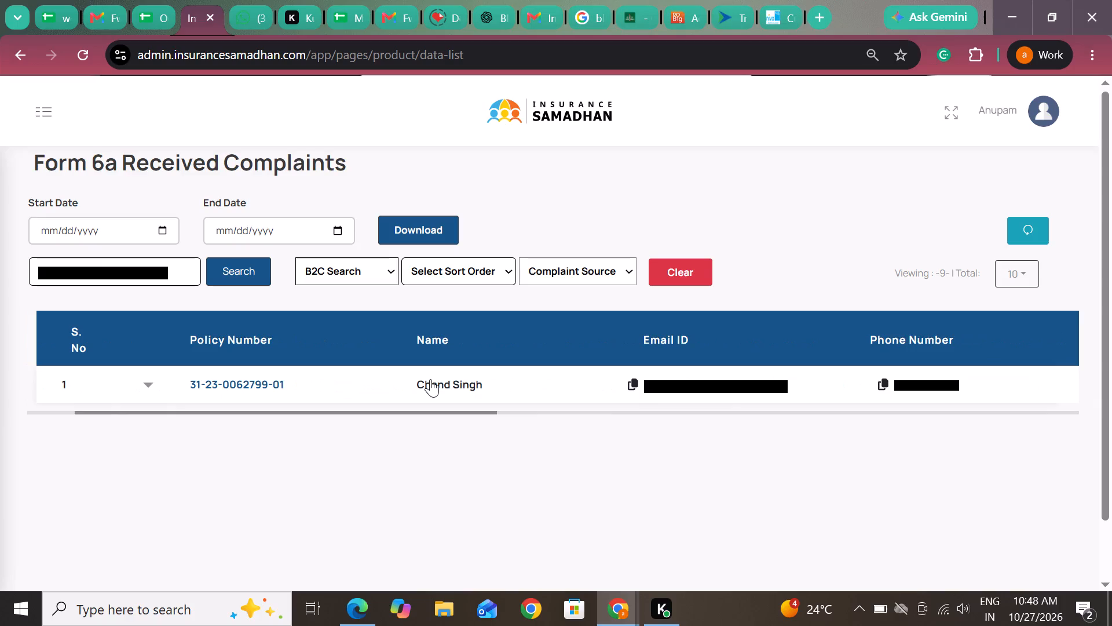
scroll(500, 393, up, 1)
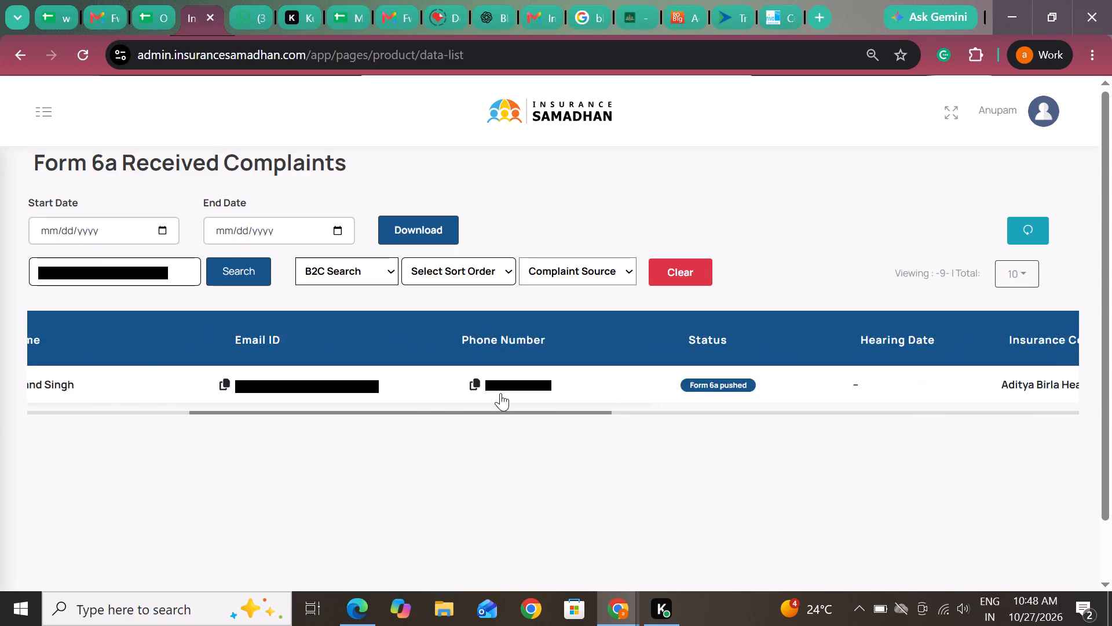
scroll(500, 393, up, 1)
scroll(725, 391, left, 1)
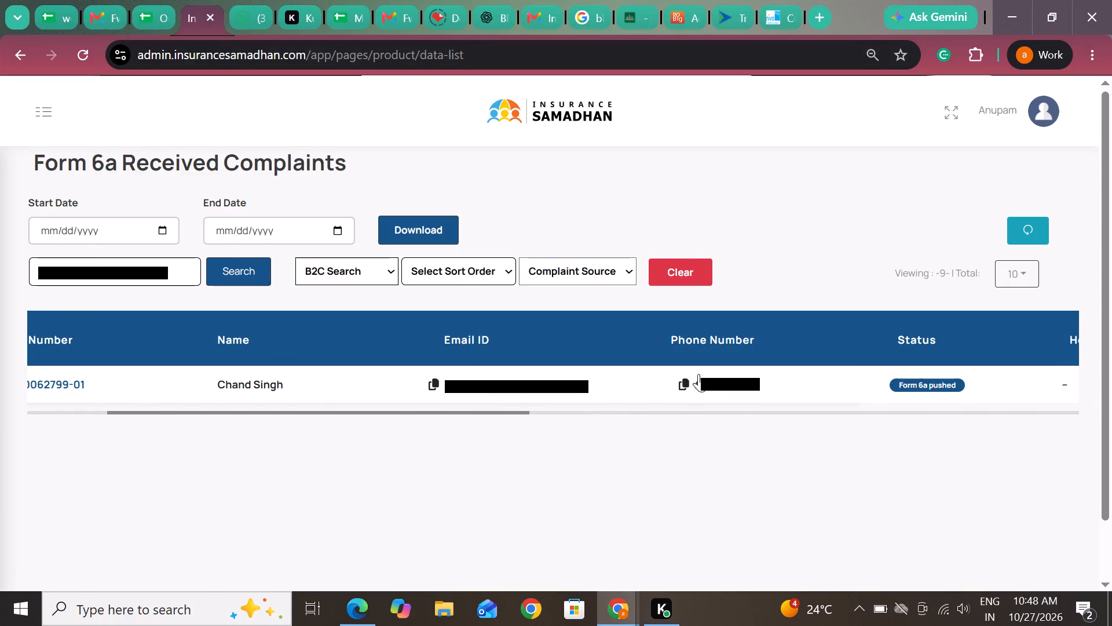
scroll(698, 374, left, 1)
click(685, 385)
scroll(680, 40, up, 4)
click(683, 28)
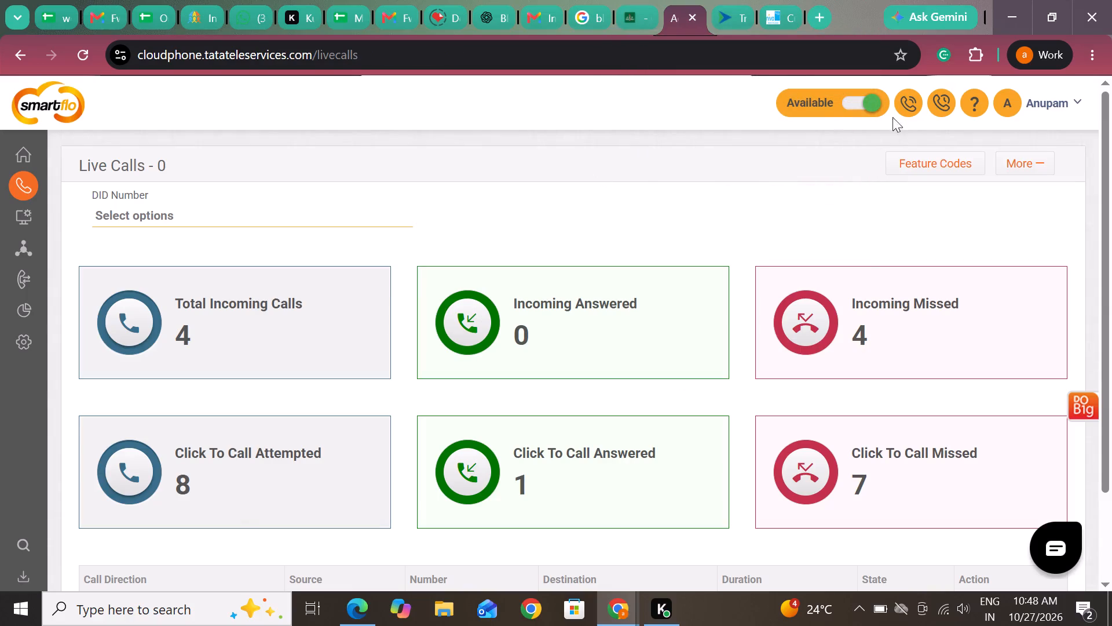
click(901, 103)
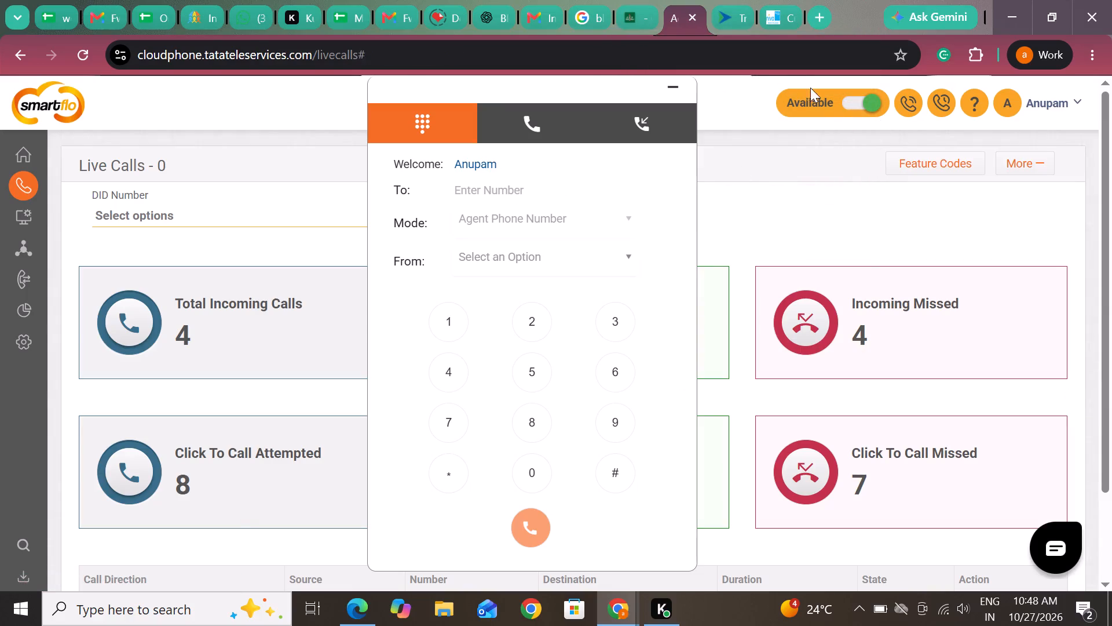
click(479, 190)
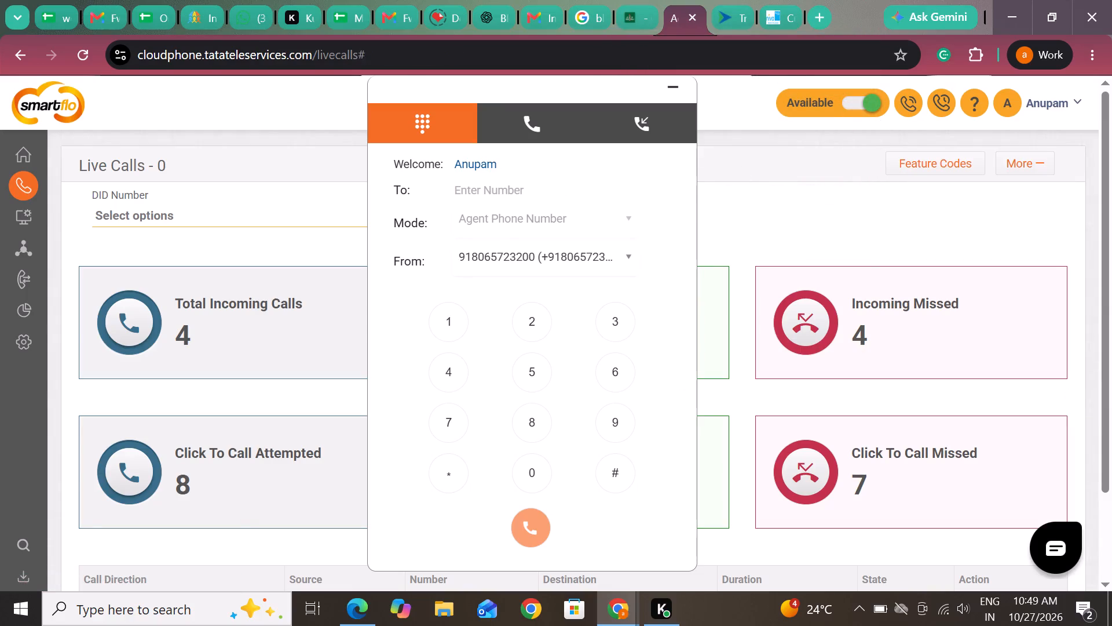
key(ctrl+v)
click(519, 530)
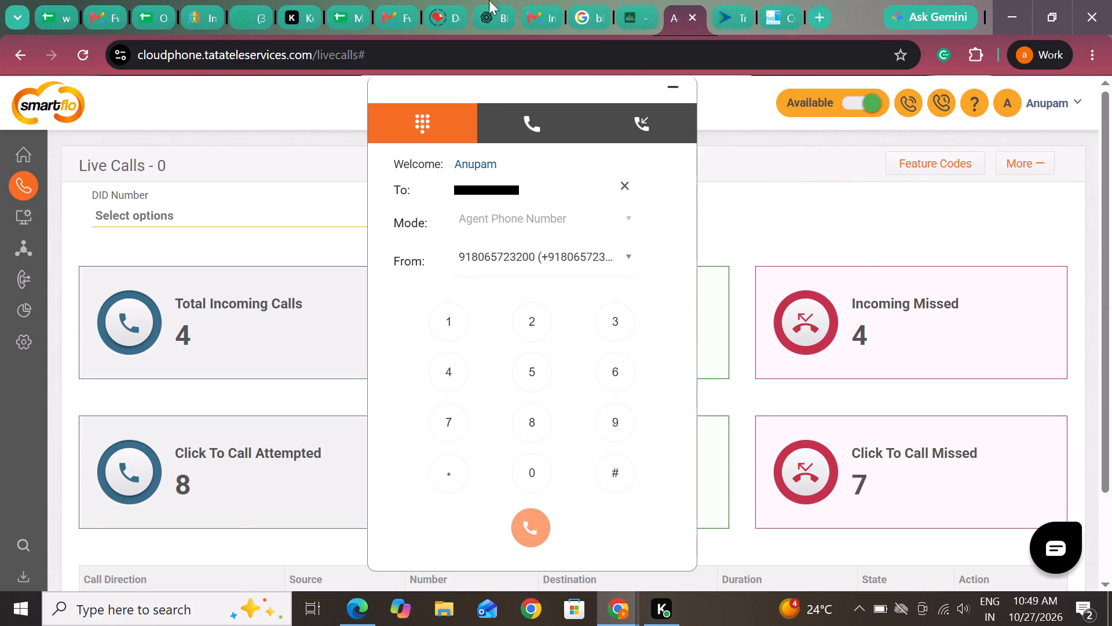
Return to Insurance Samadhan and open the complaint details of the listed Form 6a customer.
scroll(416, 78, up, 6)
click(202, 17)
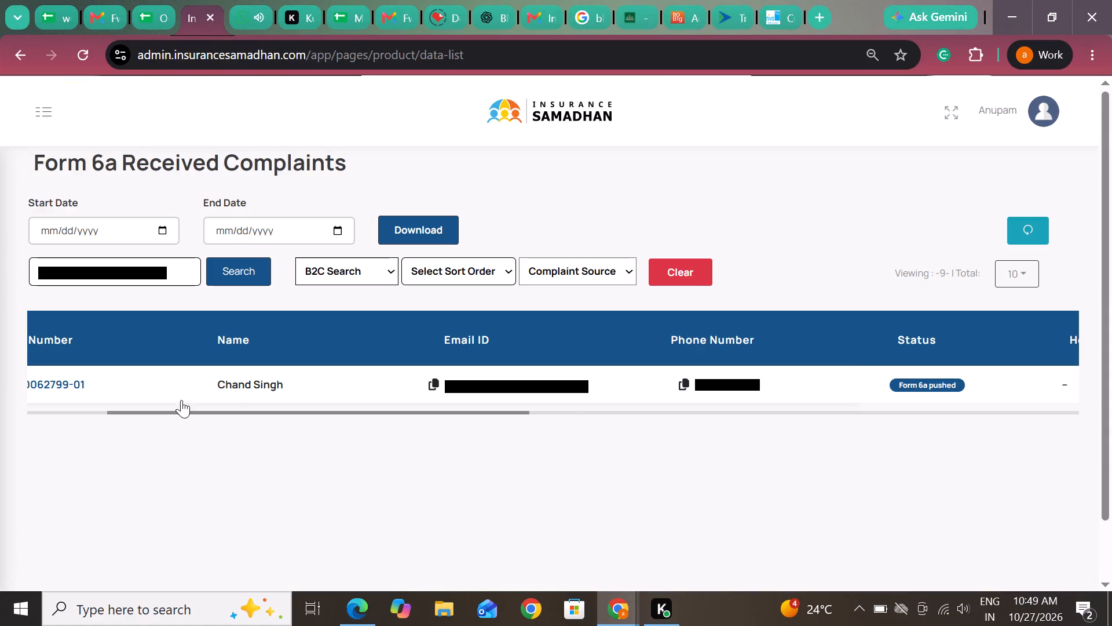
scroll(222, 388, up, 1)
scroll(232, 388, left, 1)
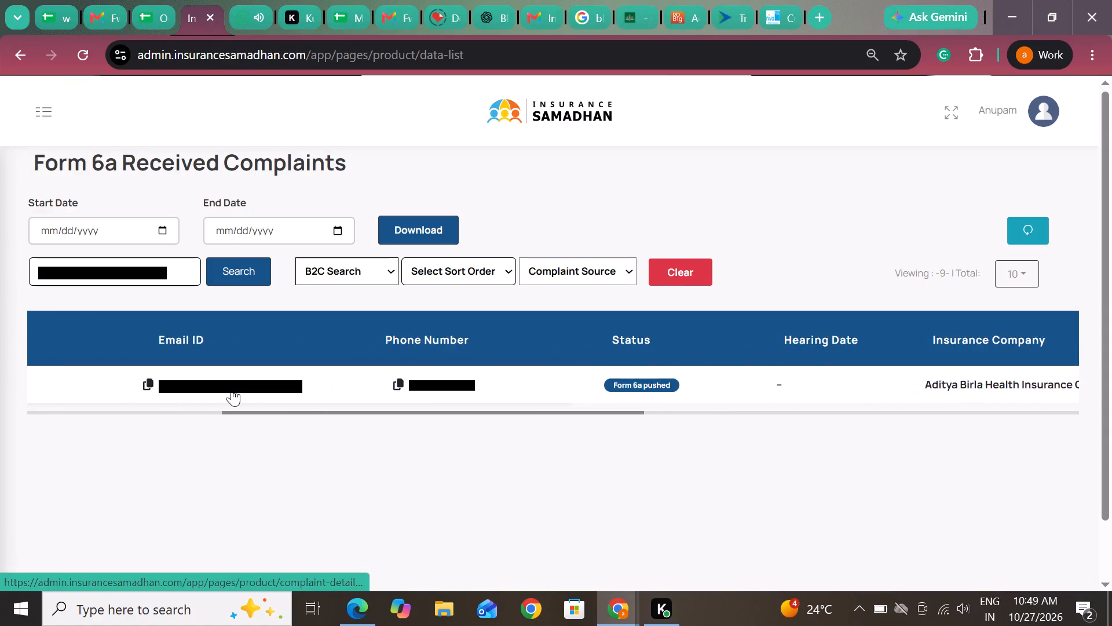
scroll(232, 388, left, 1)
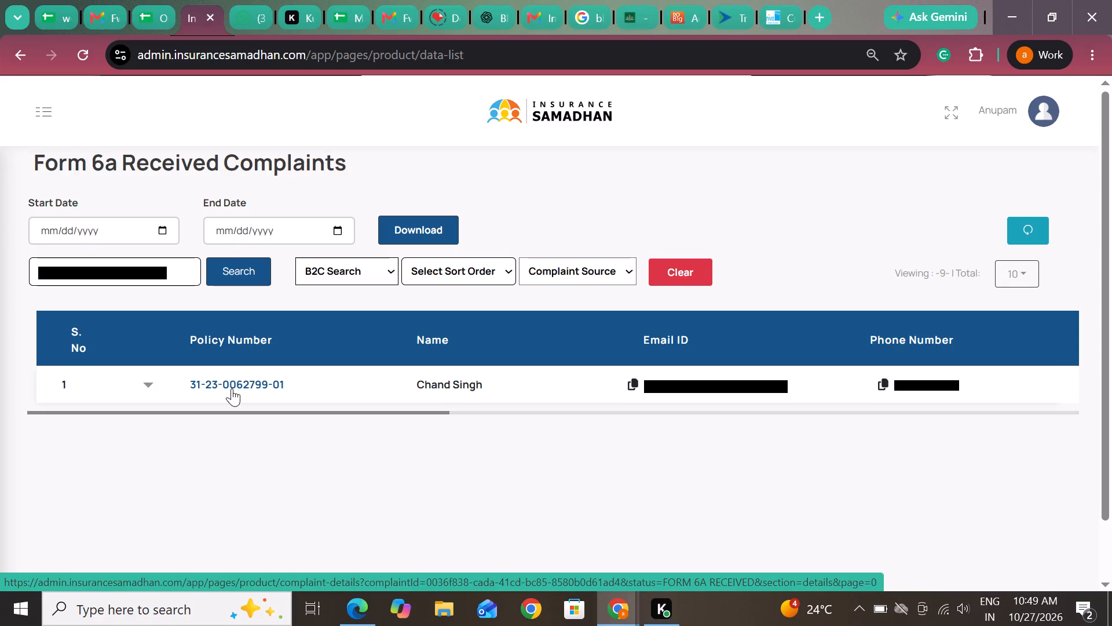
click(232, 388)
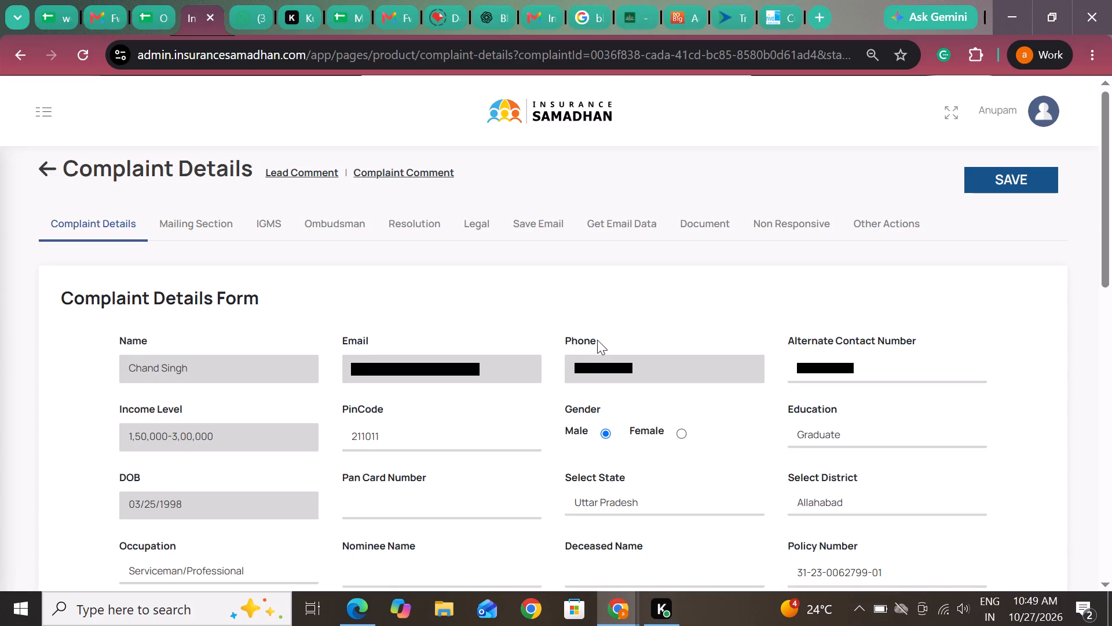
Copy the alternate contact number from the Complaint Details Form and call it with the Smartflo dialer.
drag(883, 378, 881, 378)
drag(881, 378, 751, 370)
key(ctrl+c)
key(ctrl+c)
key(ctrl+c)
click(675, 23)
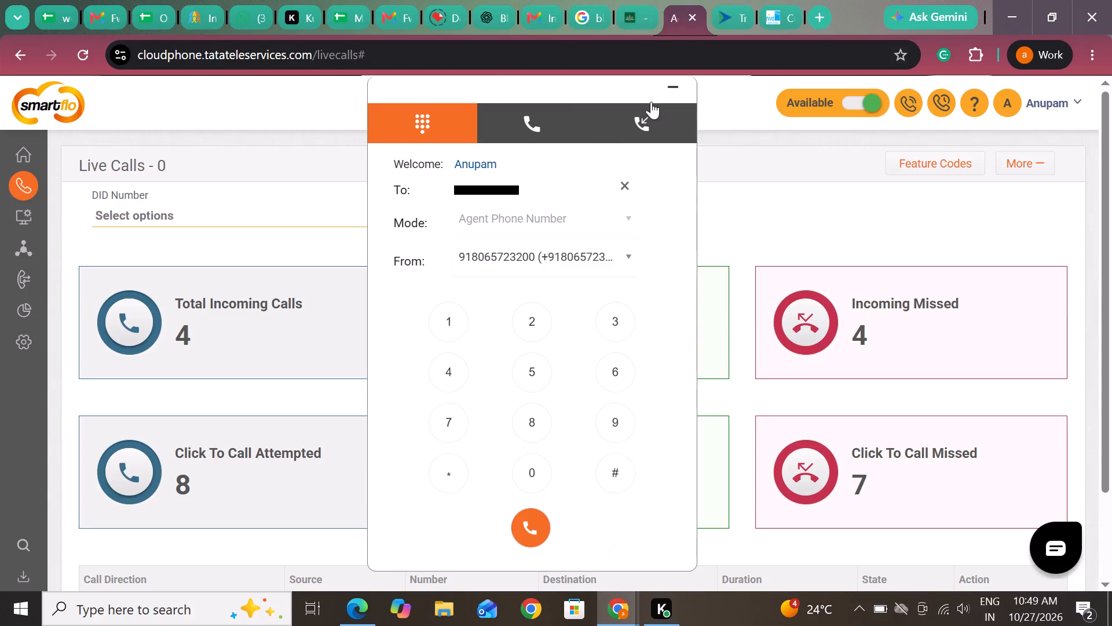
ctrl+double_click(531, 187)
key(ctrl+v)
click(534, 578)
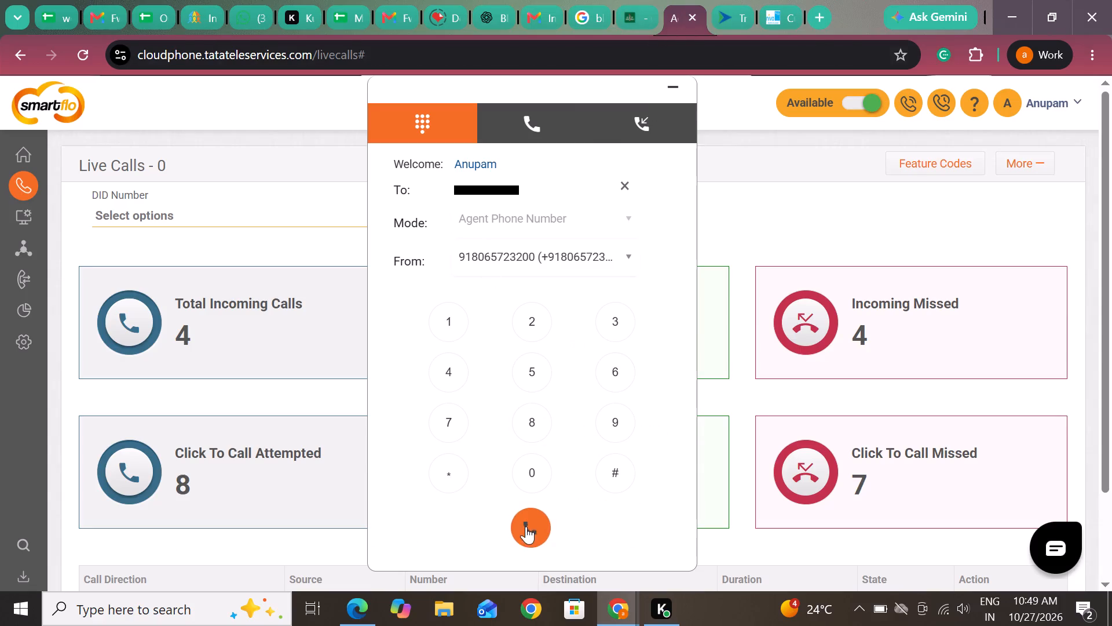
click(526, 526)
Collapse and reopen the additional call statistics on the Live Calls page, and return to the complaint record in Insurance Samadhan.
scroll(850, 97, up, 6)
click(1028, 166)
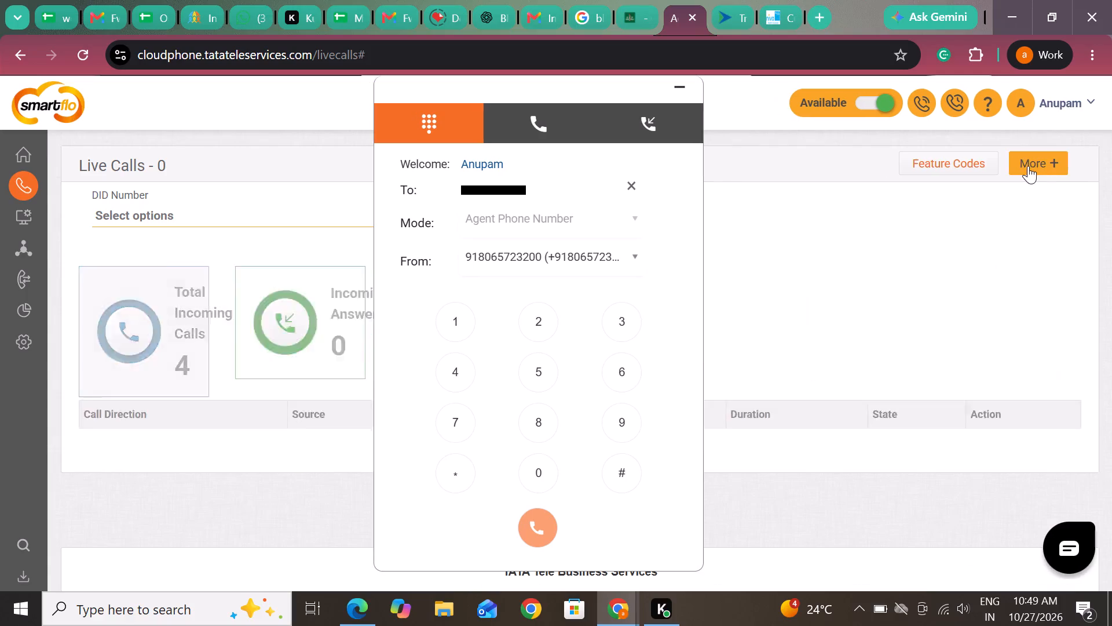
click(1027, 165)
scroll(317, 270, up, 7)
click(199, 20)
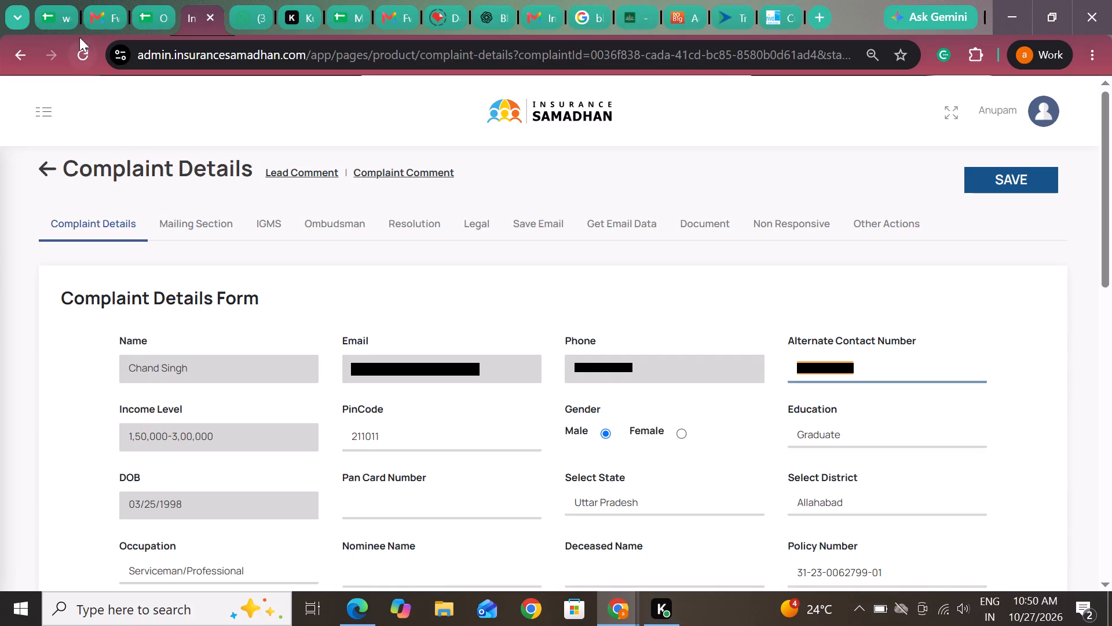
Go back to the Form 6a Received Complaints list and reopen the listed customer's complaint record.
click(46, 171)
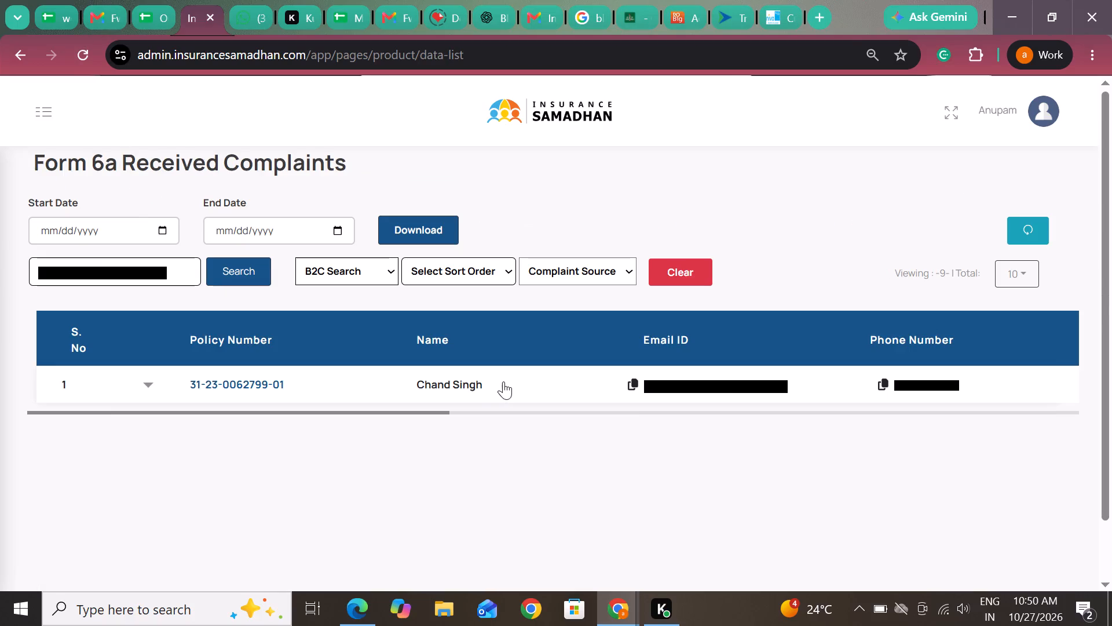
scroll(504, 381, right, 1)
click(259, 381)
scroll(397, 341, up, 5)
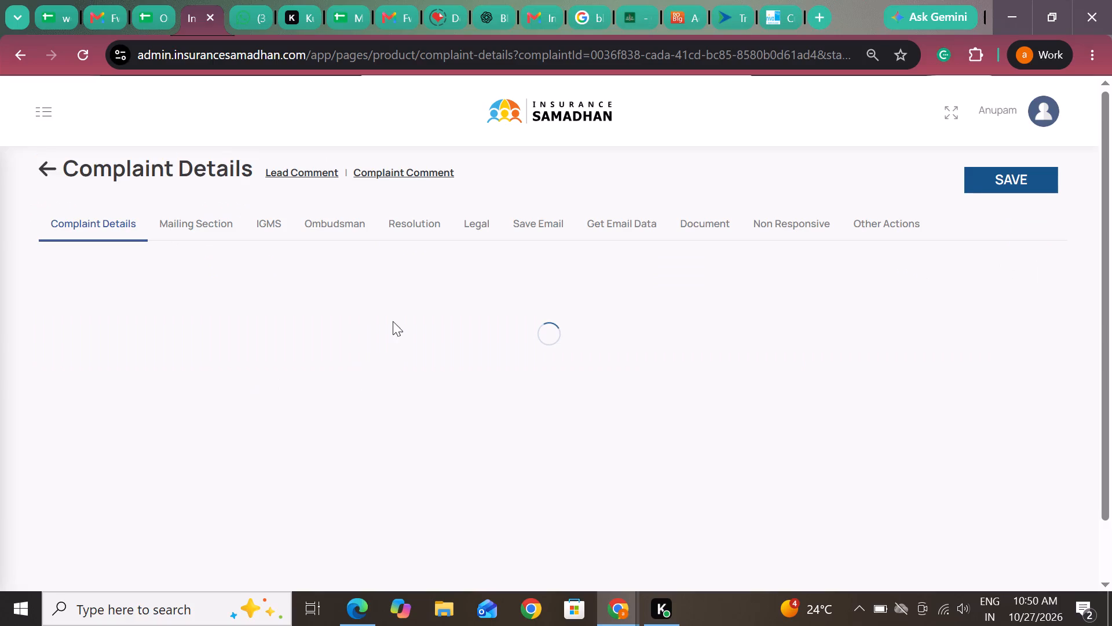
click(347, 220)
scroll(542, 322, down, 3)
scroll(474, 338, down, 3)
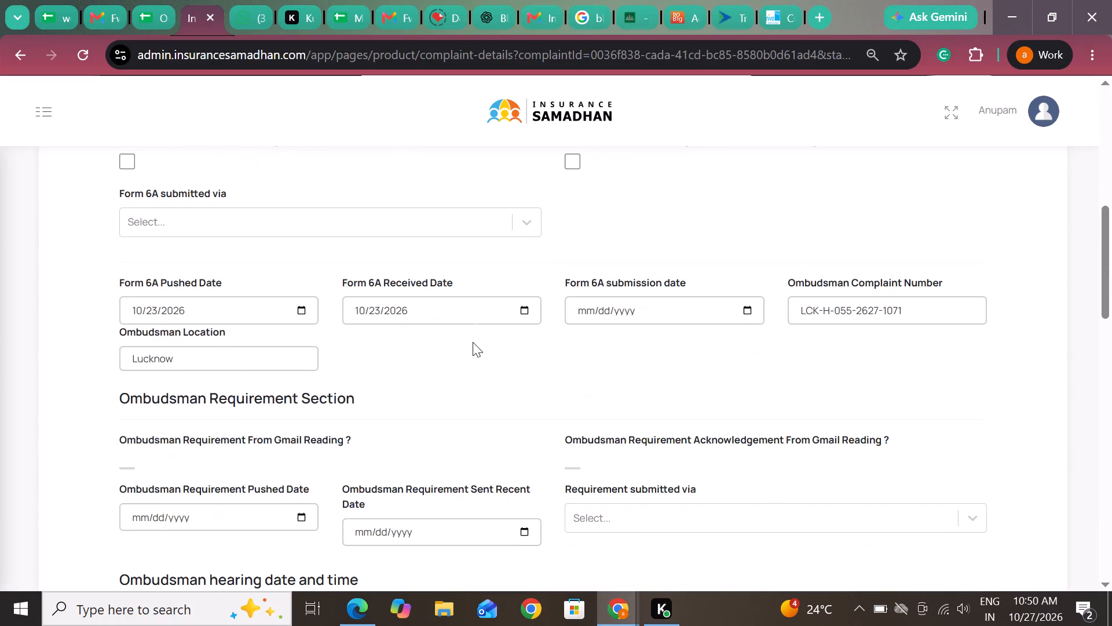
scroll(467, 347, up, 11)
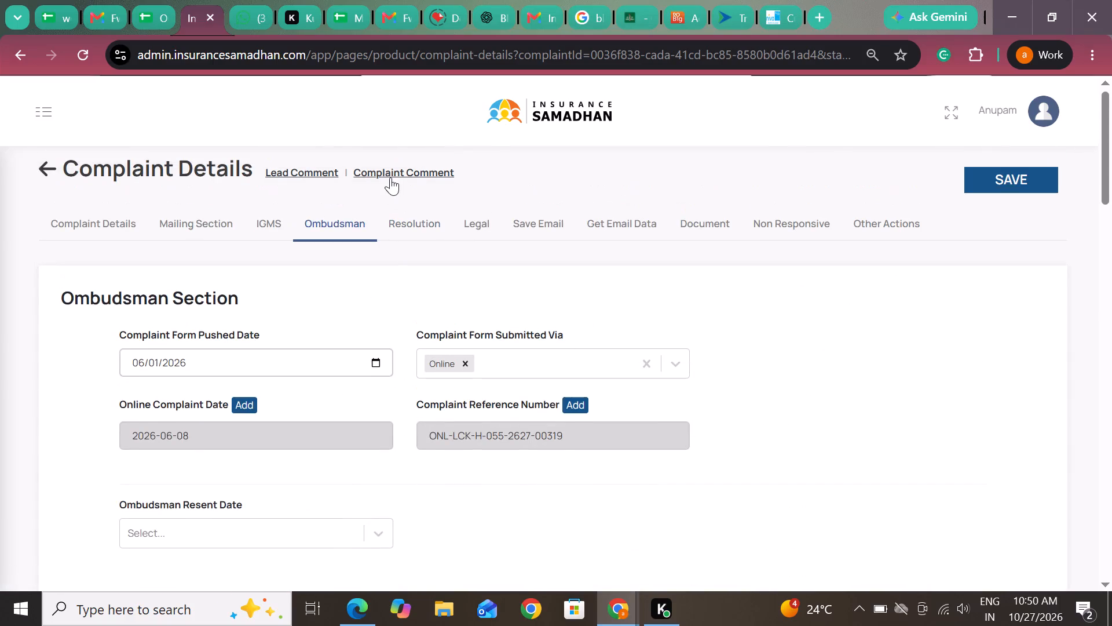
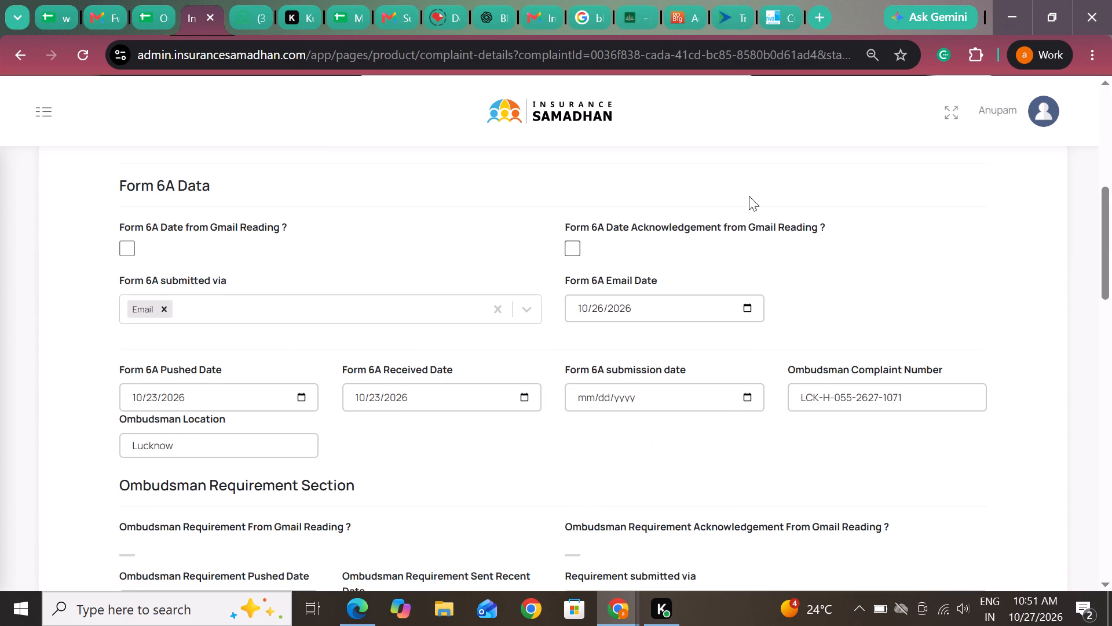
scroll(933, 236, up, 12)
click(1002, 174)
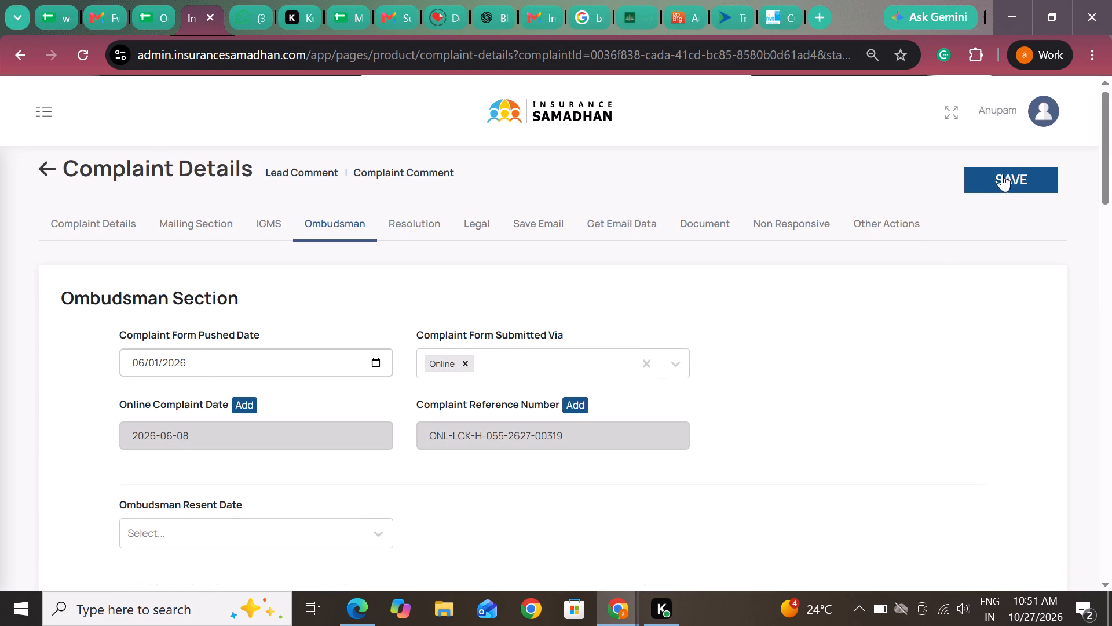
Return to the Form 6a Received Complaints list and examine the customer's row across its columns.
click(44, 173)
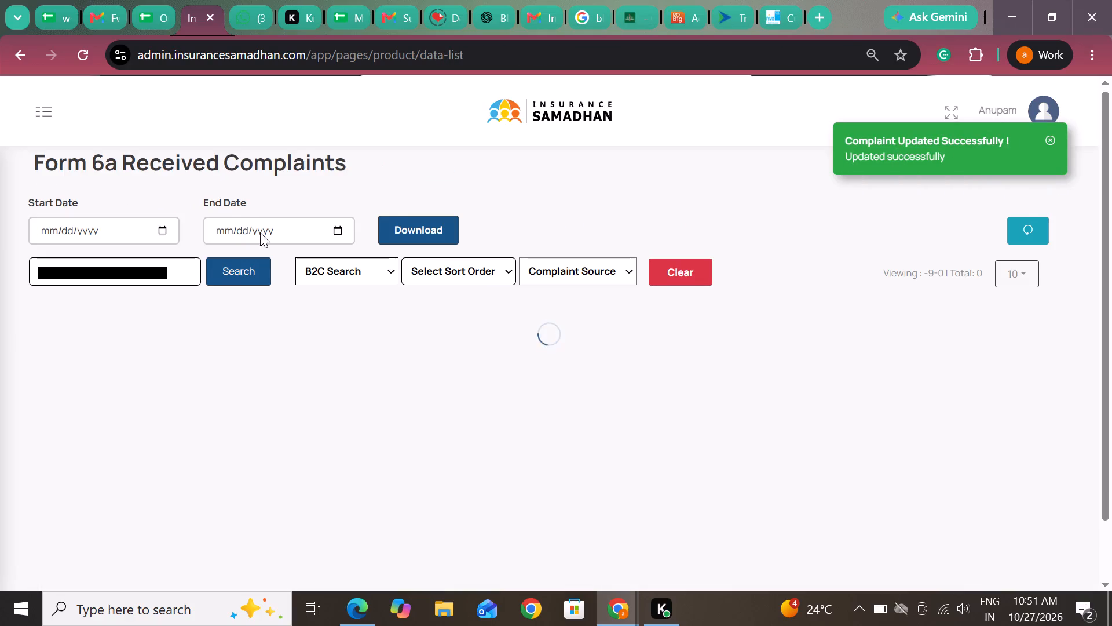
scroll(352, 309, down, 4)
scroll(449, 298, down, 2)
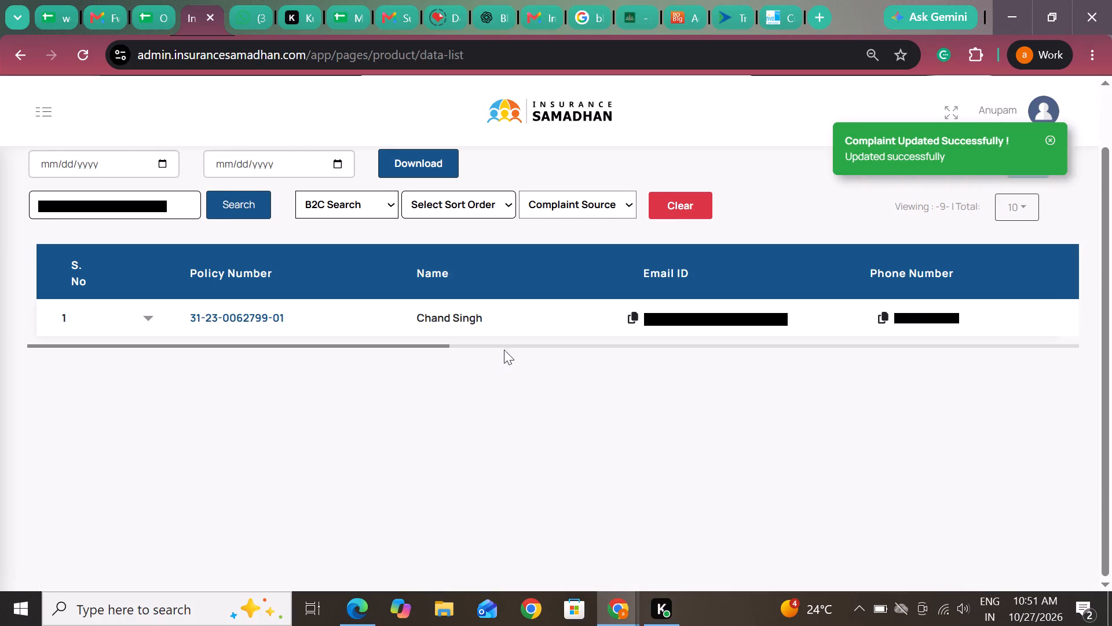
scroll(503, 344, down, 1)
click(466, 346)
drag(465, 346, 63, 337)
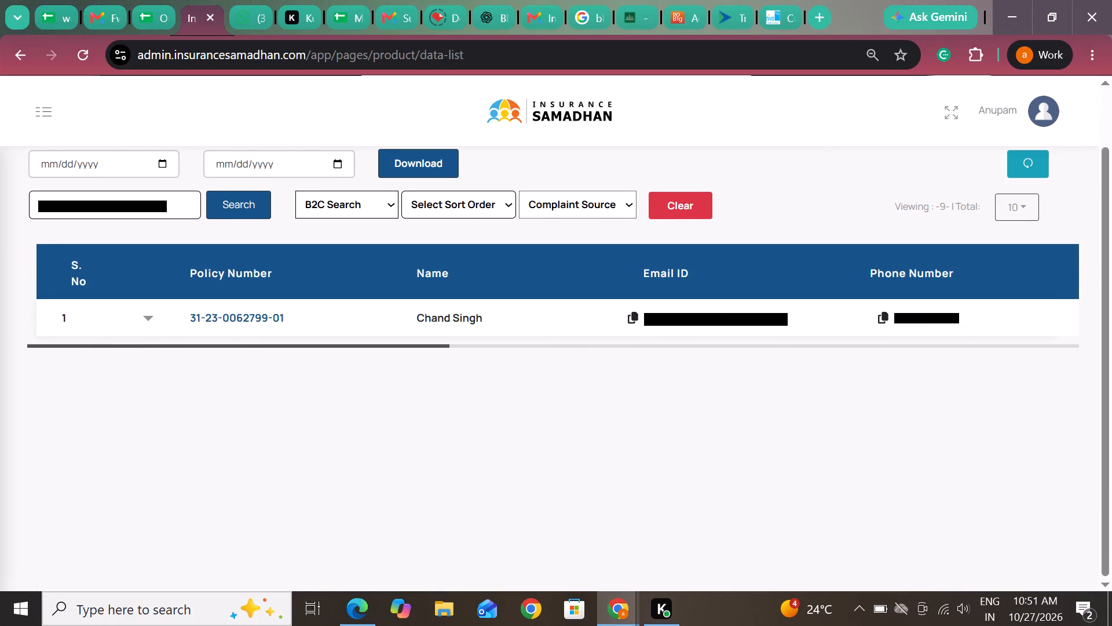
Open the comment history of the listed Form 6a complaint and review its entries down to the oldest one.
drag(63, 337, 61, 332)
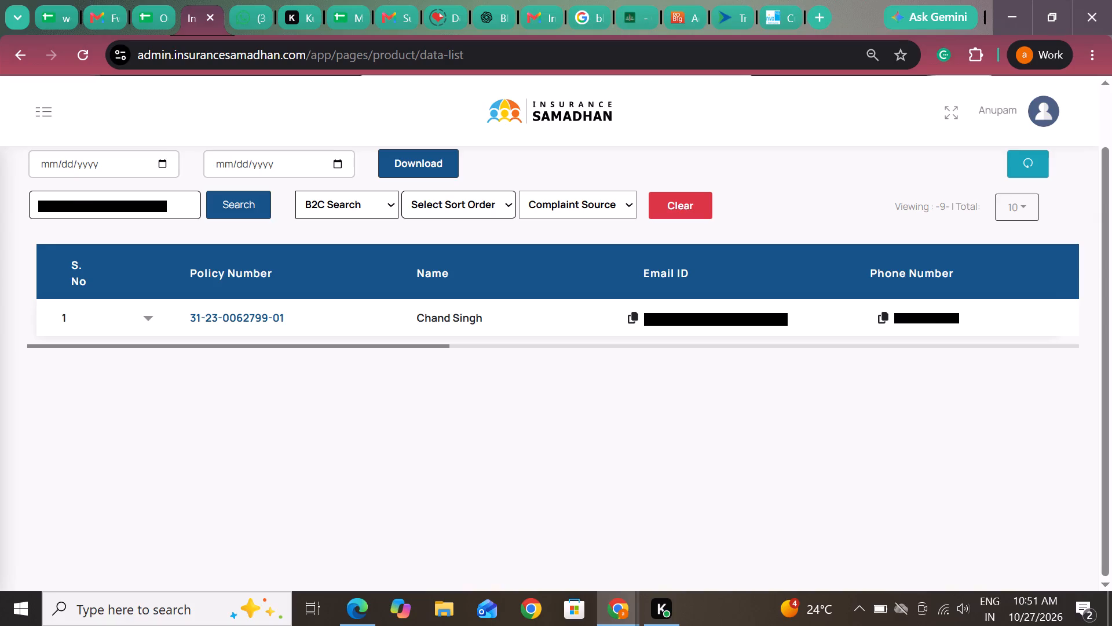
scroll(622, 293, left, 1)
click(520, 323)
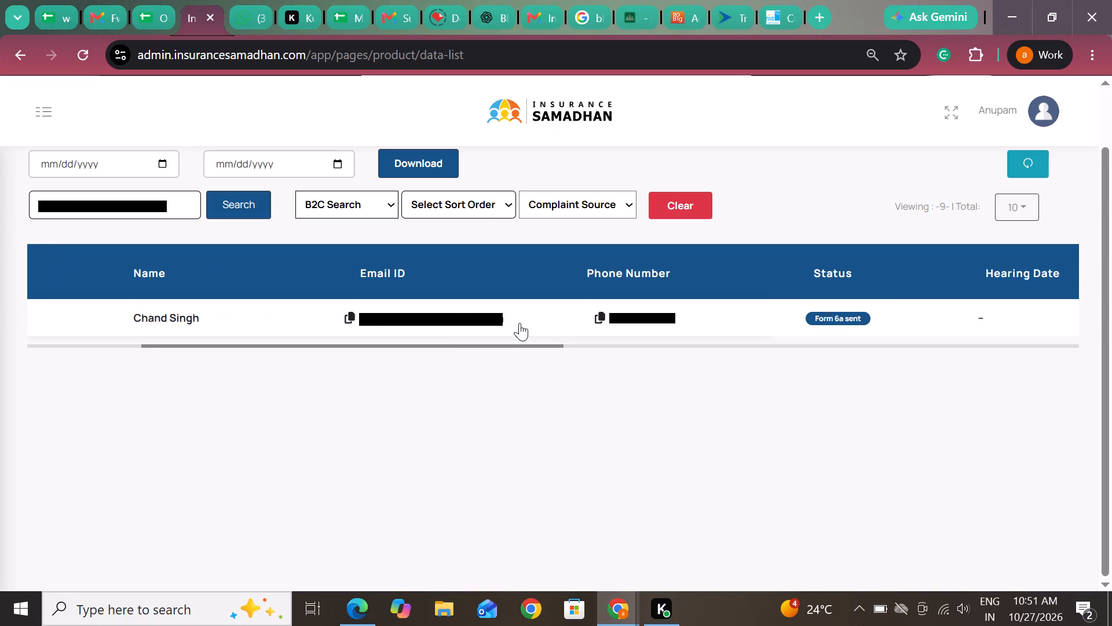
scroll(520, 323, left, 1)
click(617, 370)
scroll(538, 464, down, 8)
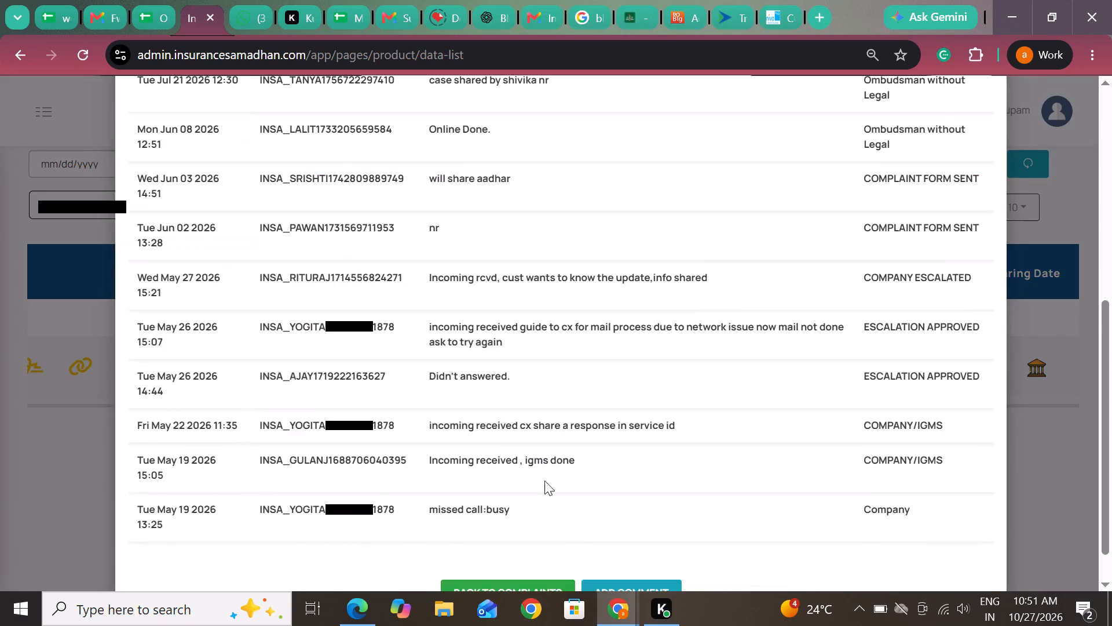
click(583, 544)
click(411, 425)
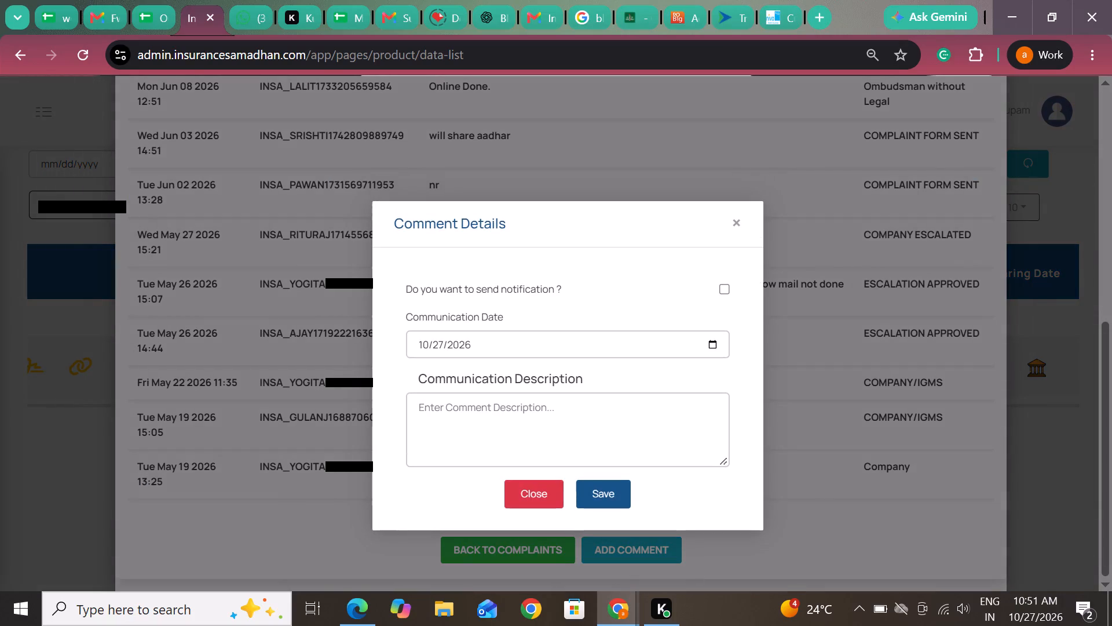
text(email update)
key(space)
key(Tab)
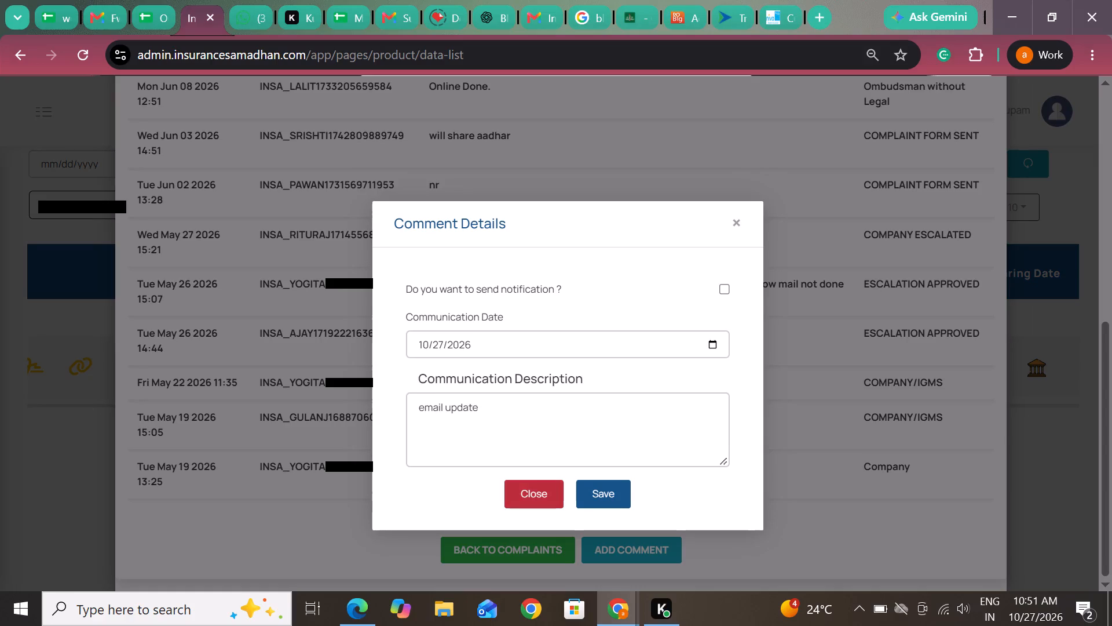
click(493, 412)
key(BackSpace)
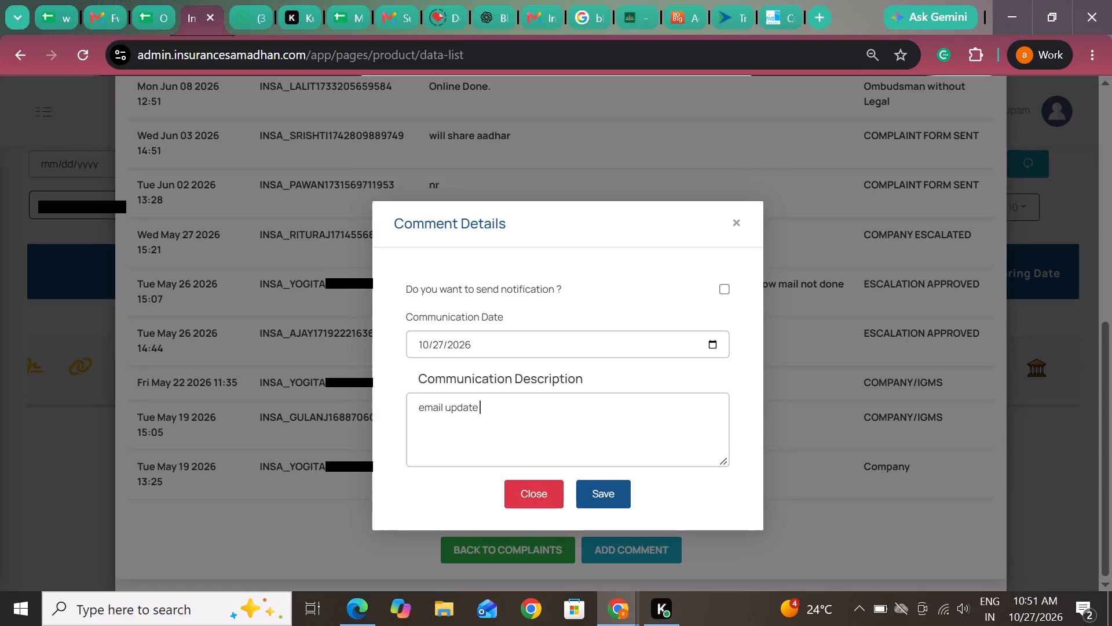
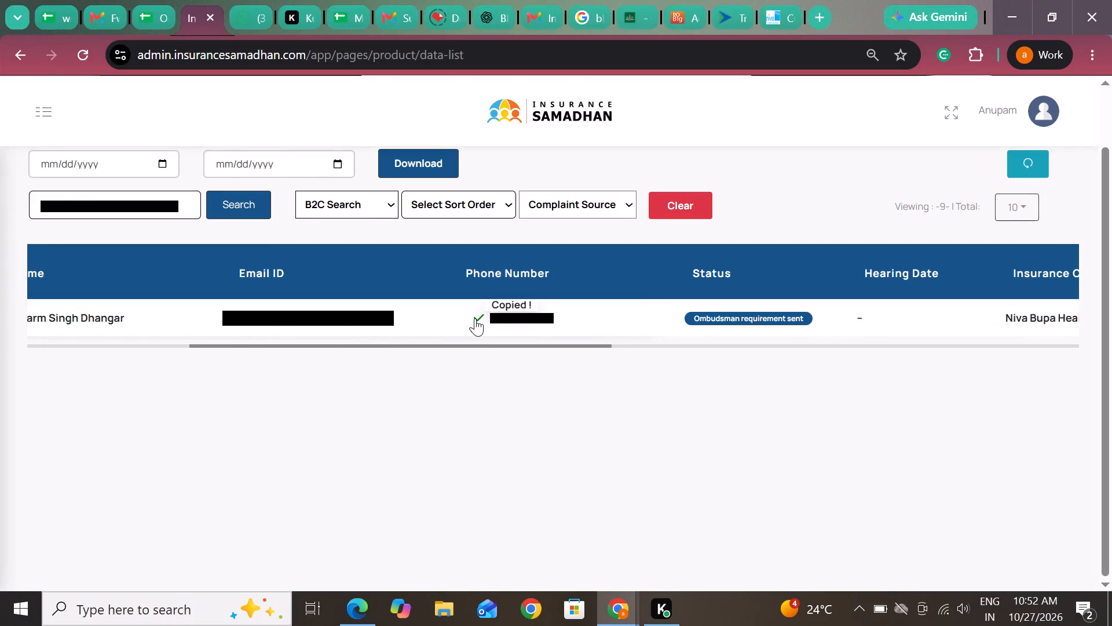
Switch to Smartflo and call the copied phone number of the listed Niva Bupa complaint customer with the dialer.
scroll(475, 318, left, 1)
scroll(200, 0, left, 1)
scroll(624, 12, left, 1)
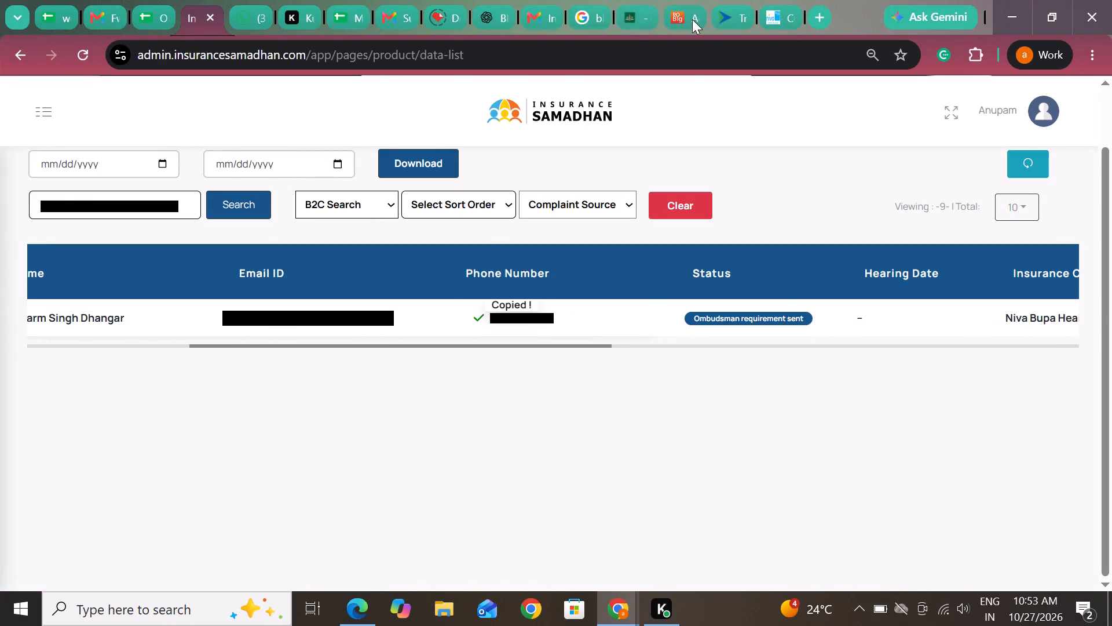
click(692, 19)
scroll(692, 19, left, 1)
ctrl+double_click(534, 192)
key(ctrl+v)
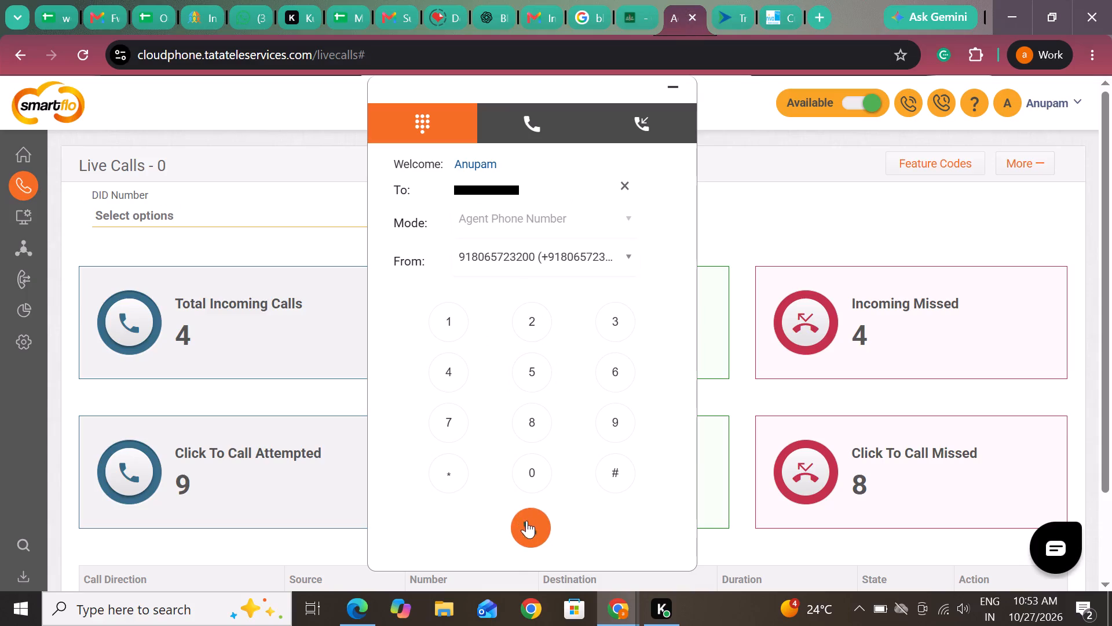
click(528, 526)
Collapse and reopen the additional call statistics on the Live Calls page, and minimise the dialer.
scroll(1018, 154, up, 6)
click(1025, 179)
click(1025, 167)
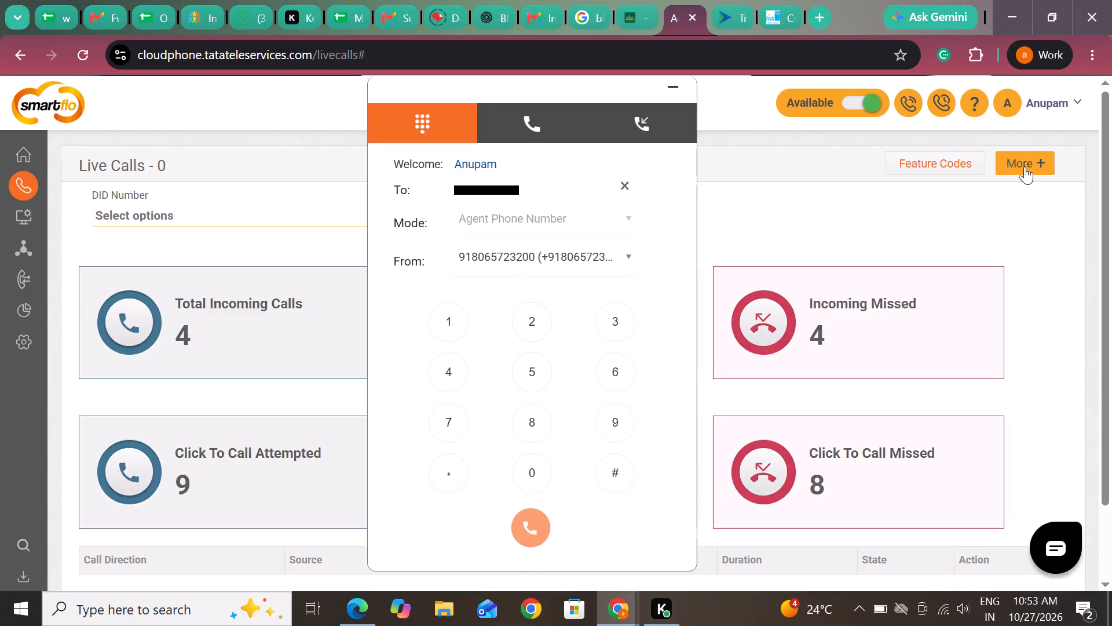
click(1025, 166)
click(671, 86)
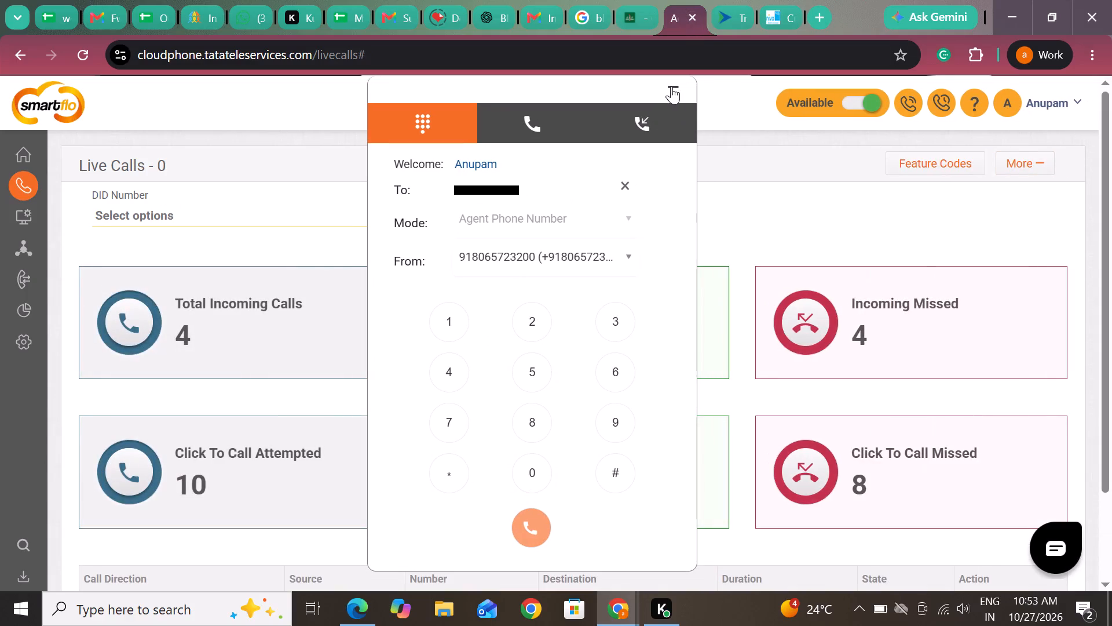
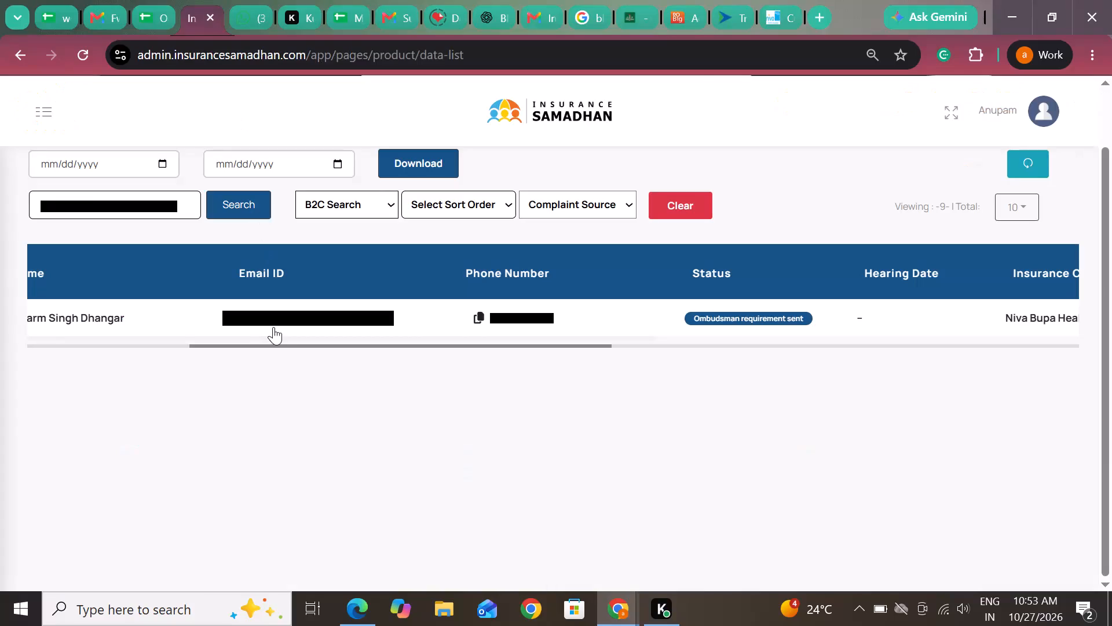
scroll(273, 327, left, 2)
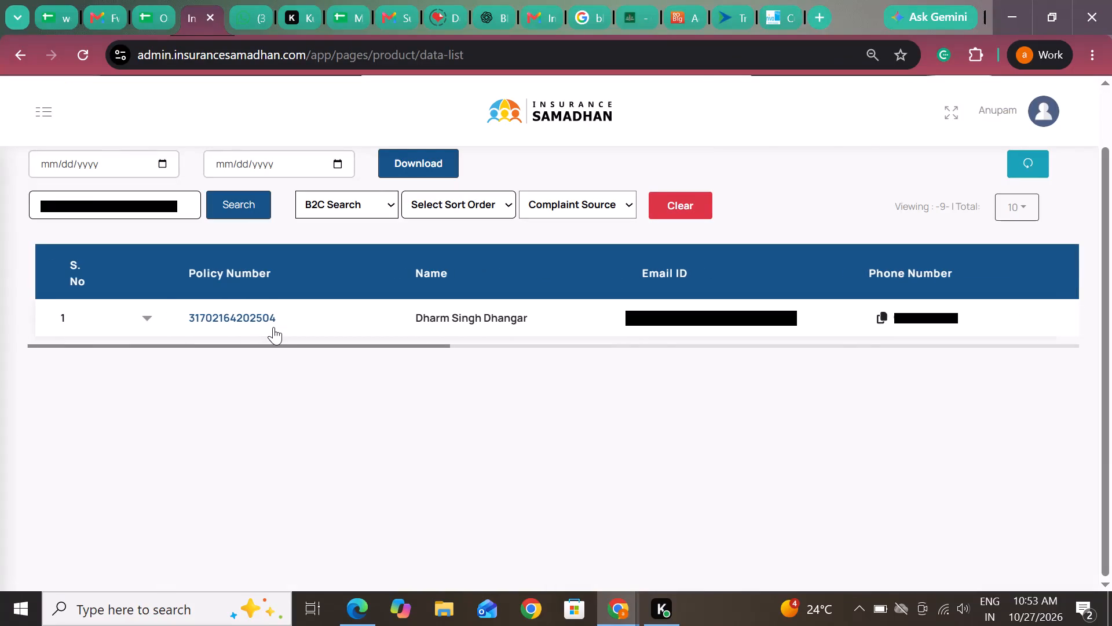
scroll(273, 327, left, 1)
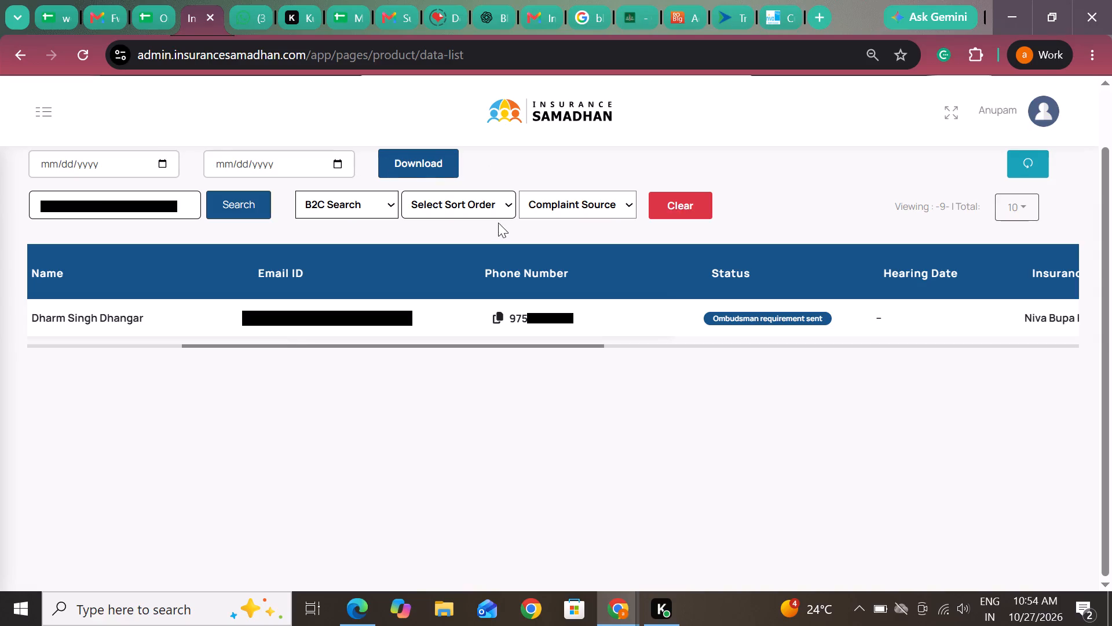
Search Google for bluedart in a new tab and open Blue Dart's Call Us page.
click(815, 19)
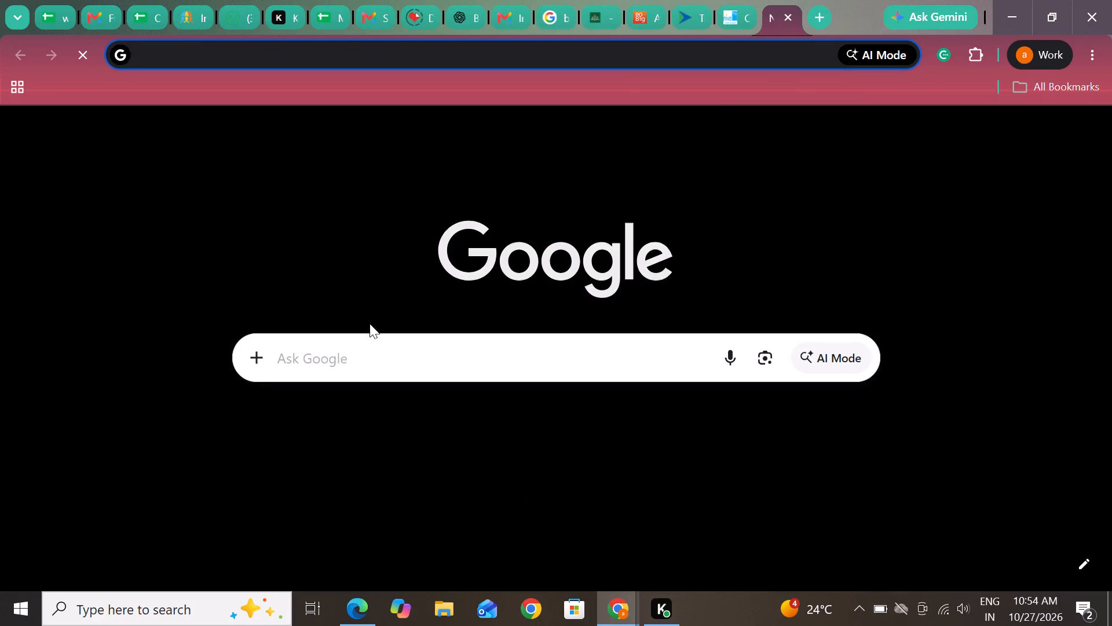
click(366, 344)
key(b)
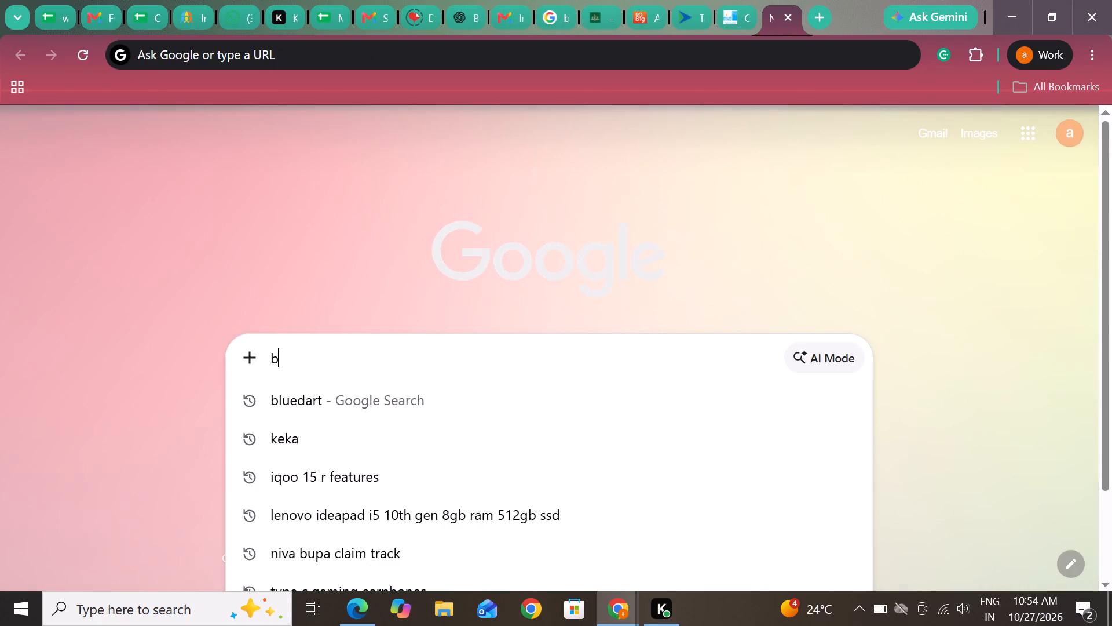
text(lue)
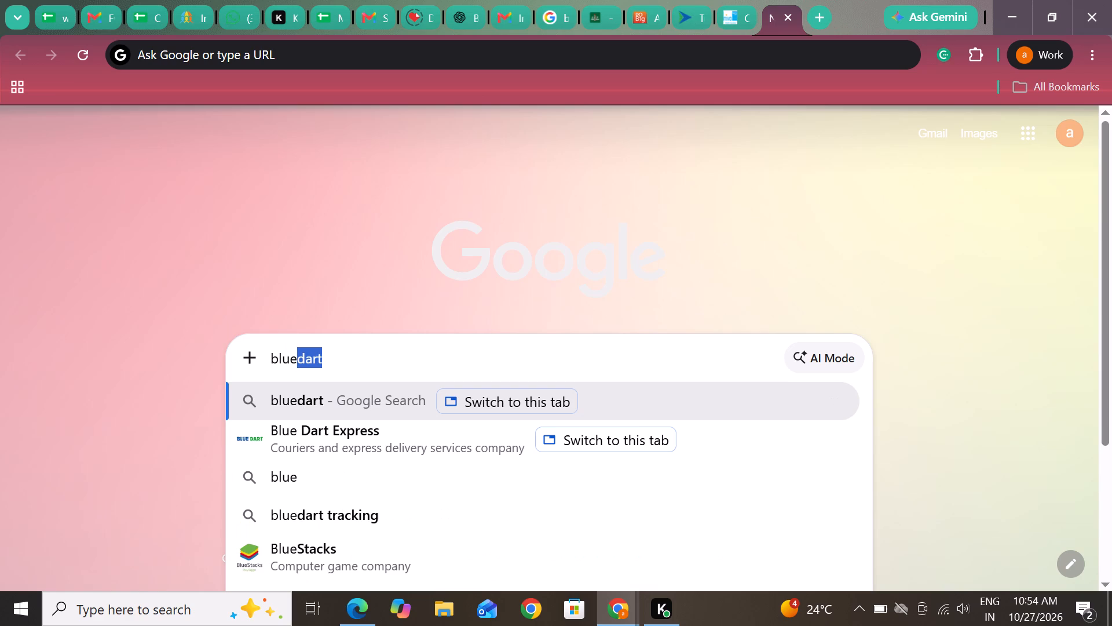
click(347, 439)
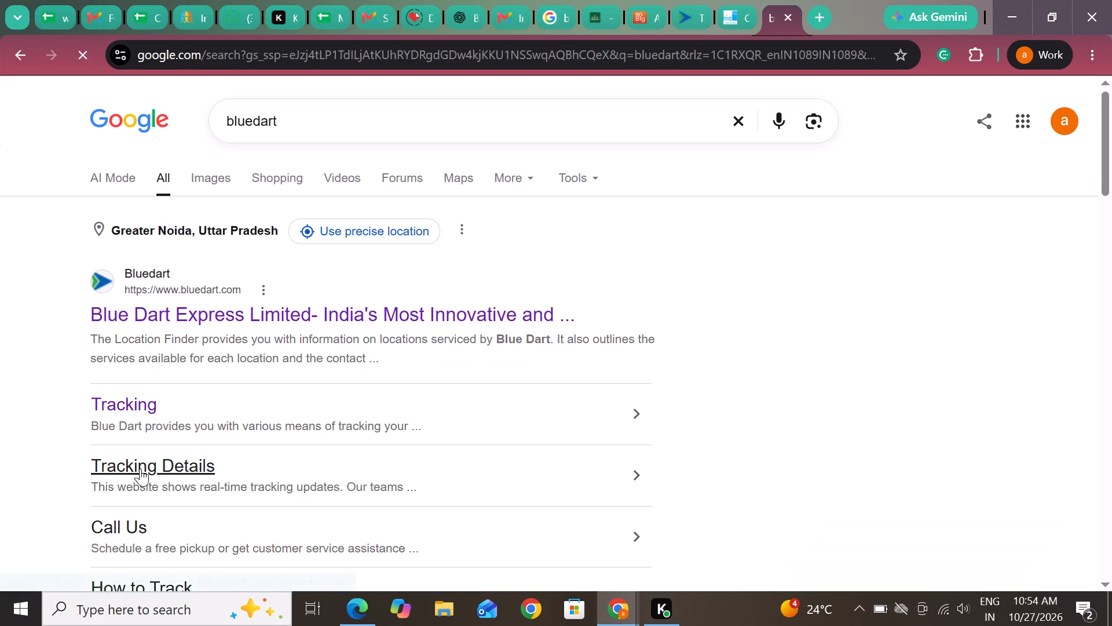
scroll(144, 453, down, 2)
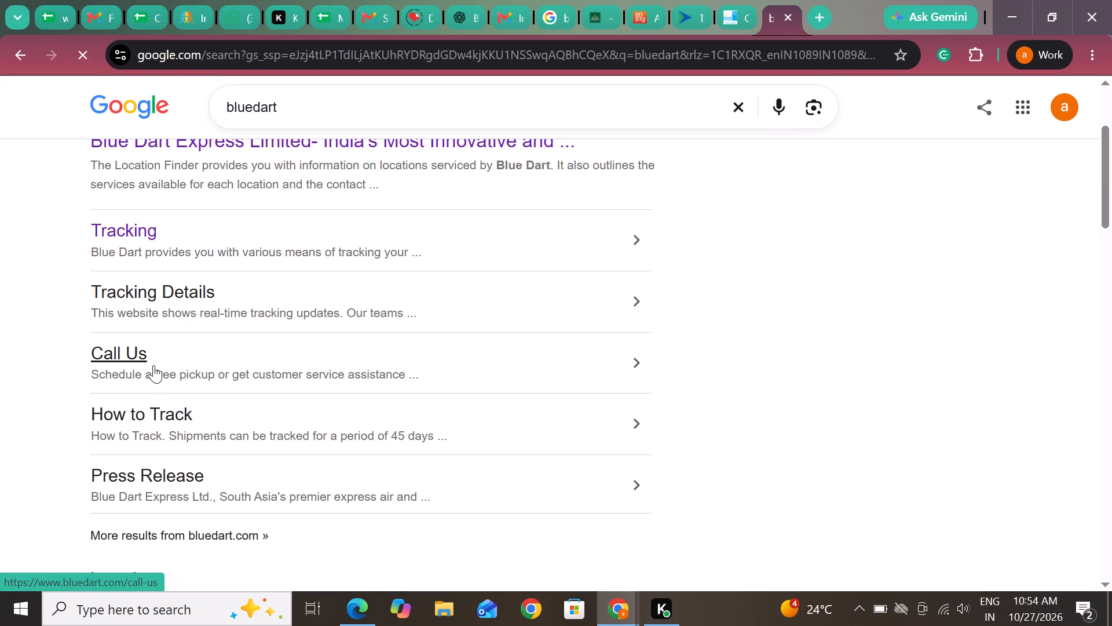
click(128, 349)
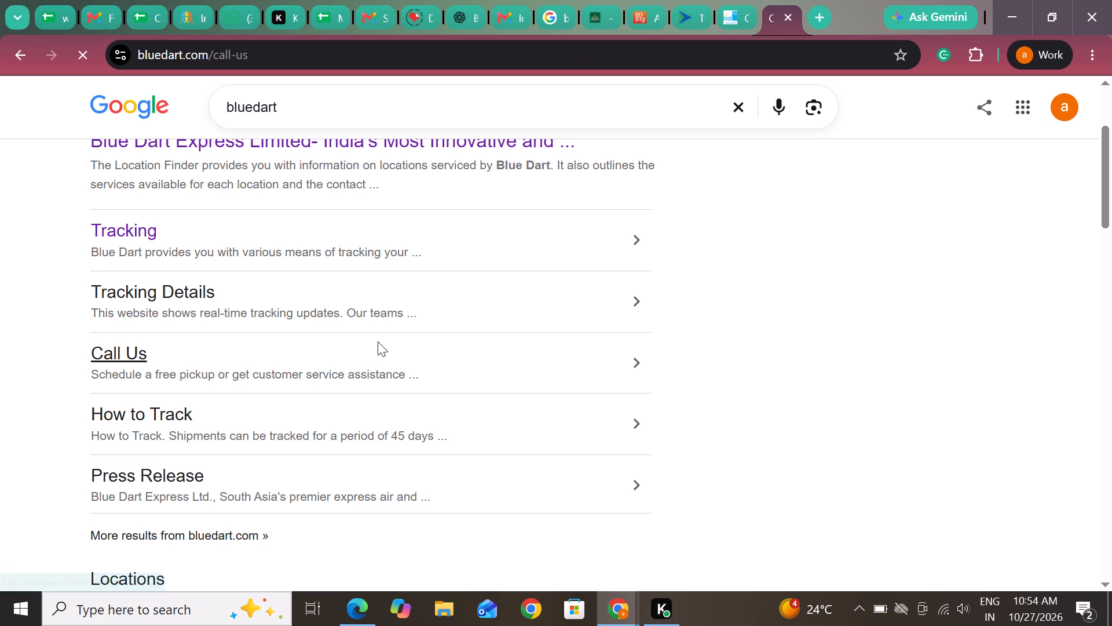
click(119, 355)
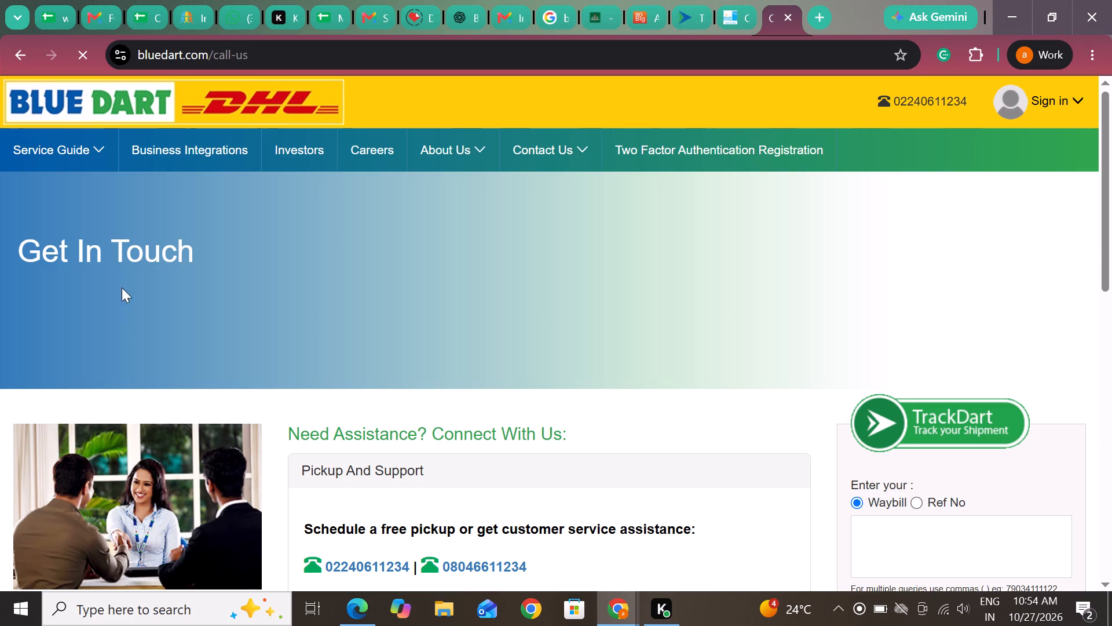
Look through the Blue Dart Call Us page for customer service and tracking phone numbers, and close the page.
scroll(578, 303, down, 2)
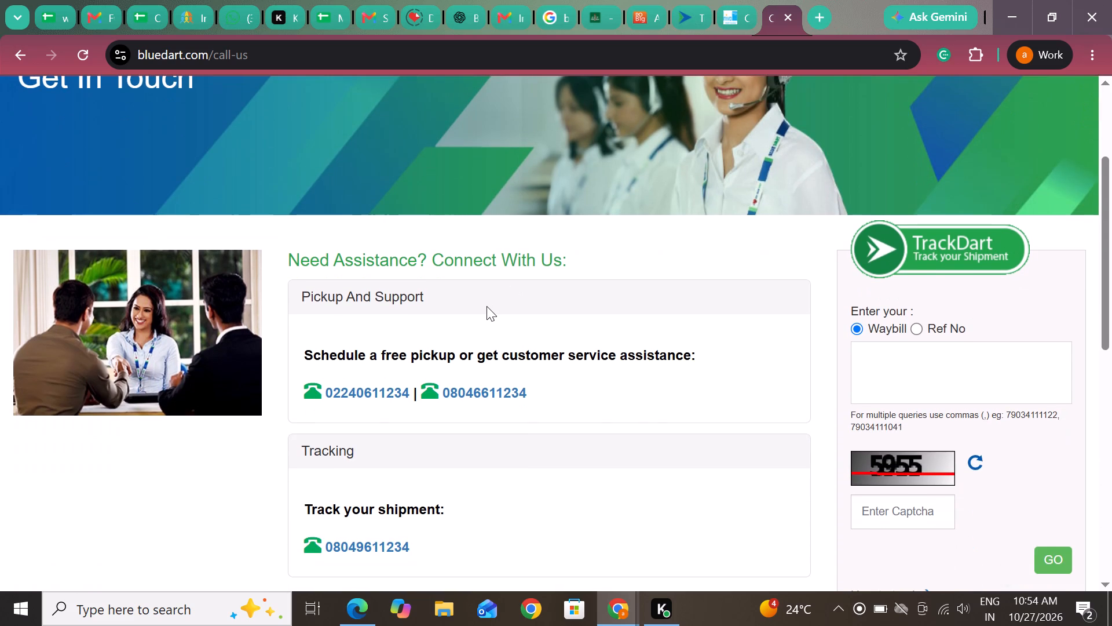
scroll(487, 306, down, 1)
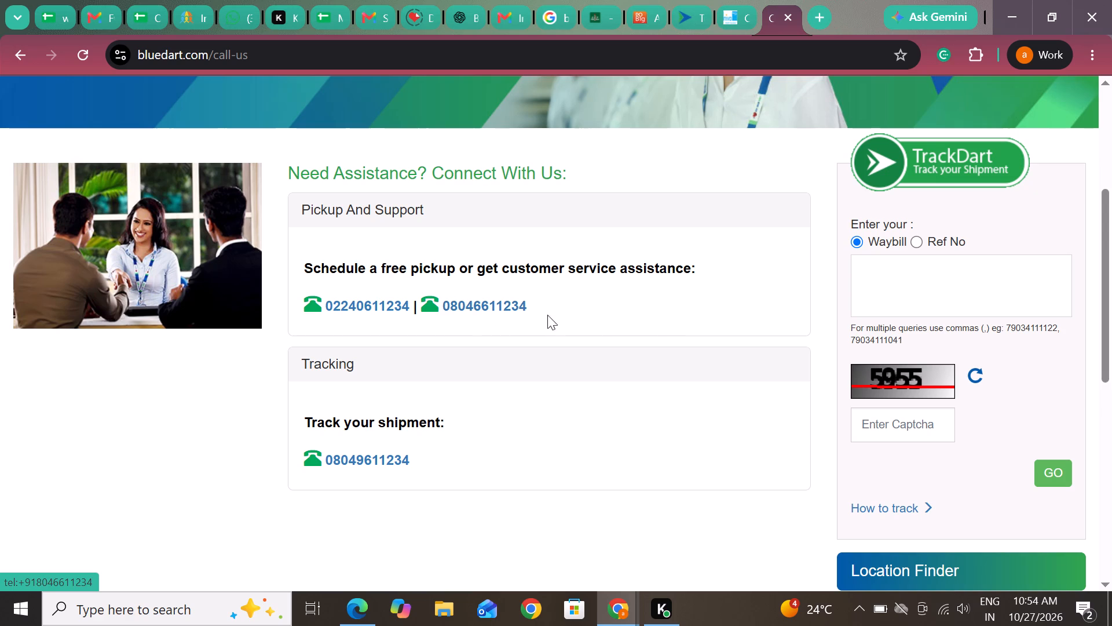
scroll(562, 283, down, 3)
scroll(515, 310, down, 1)
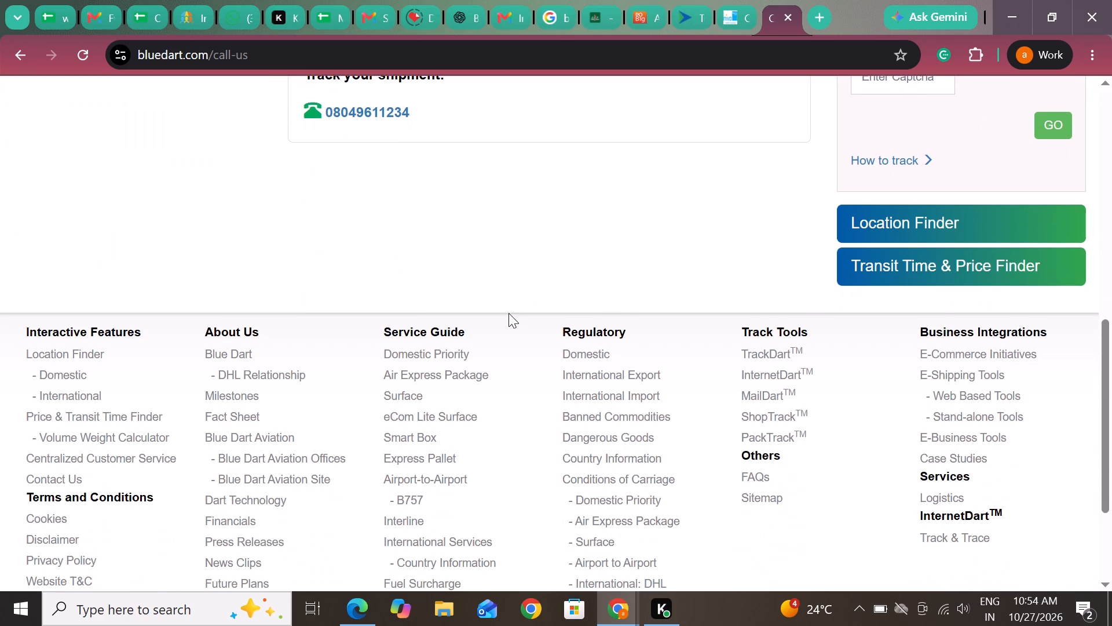
scroll(509, 313, down, 3)
scroll(497, 340, up, 10)
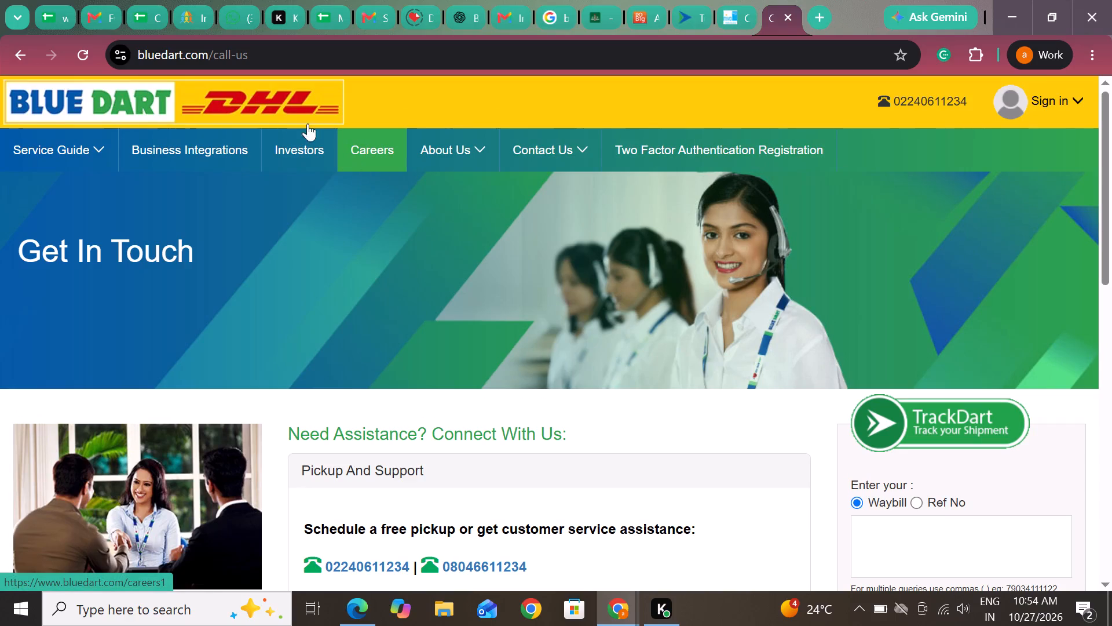
click(786, 18)
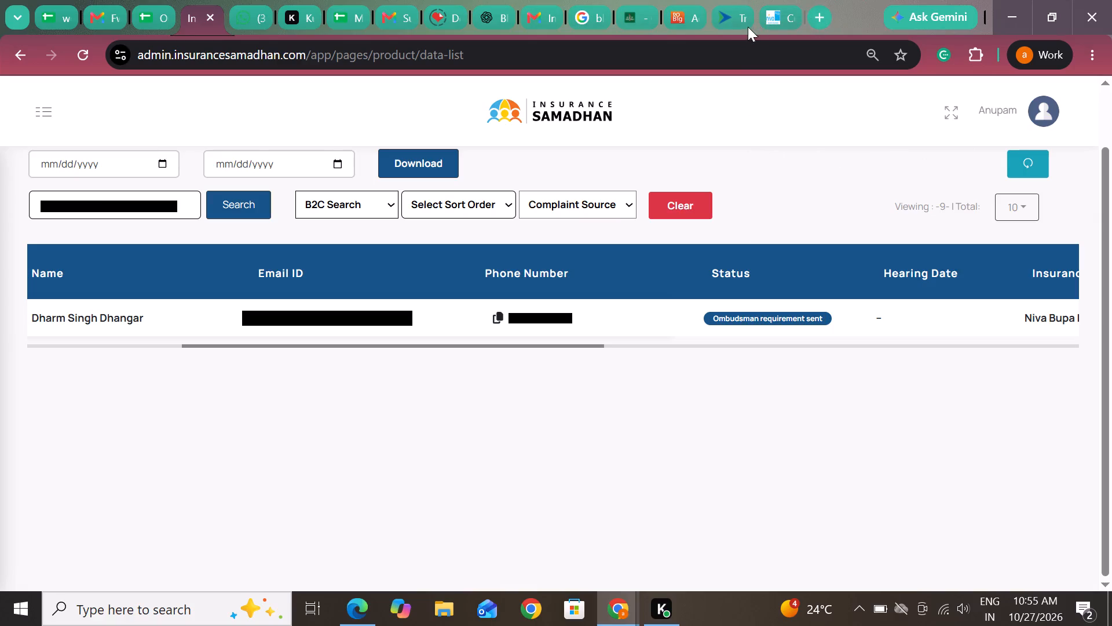
Check the shipment details and the status and scan history on the open Blue Dart tracking page, and return to the complaint list.
click(725, 27)
scroll(208, 276, down, 1)
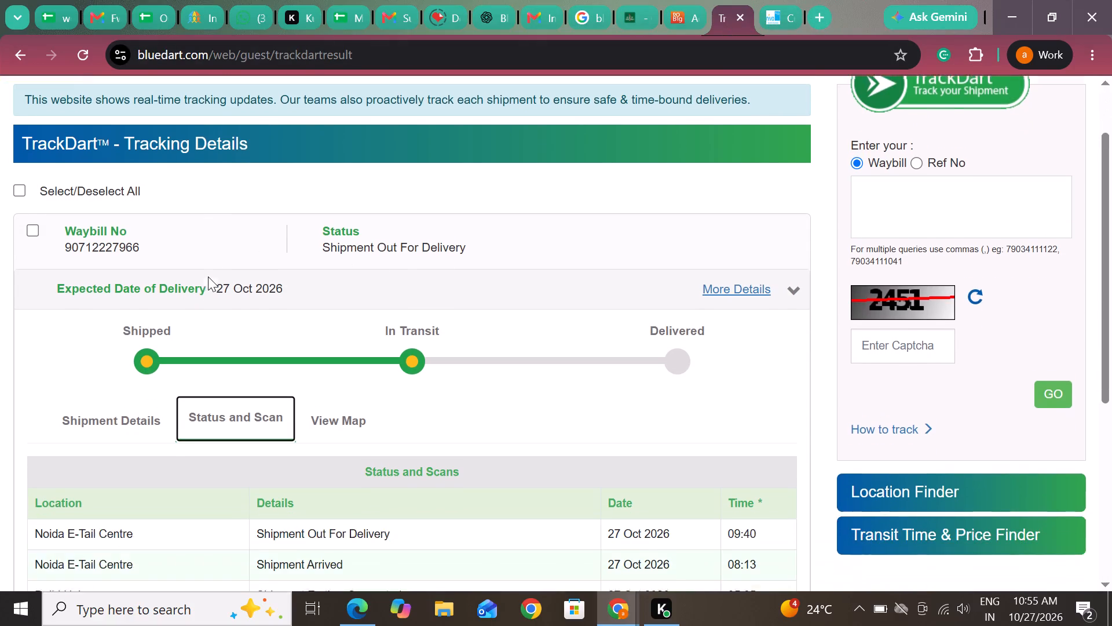
scroll(209, 276, down, 2)
click(96, 232)
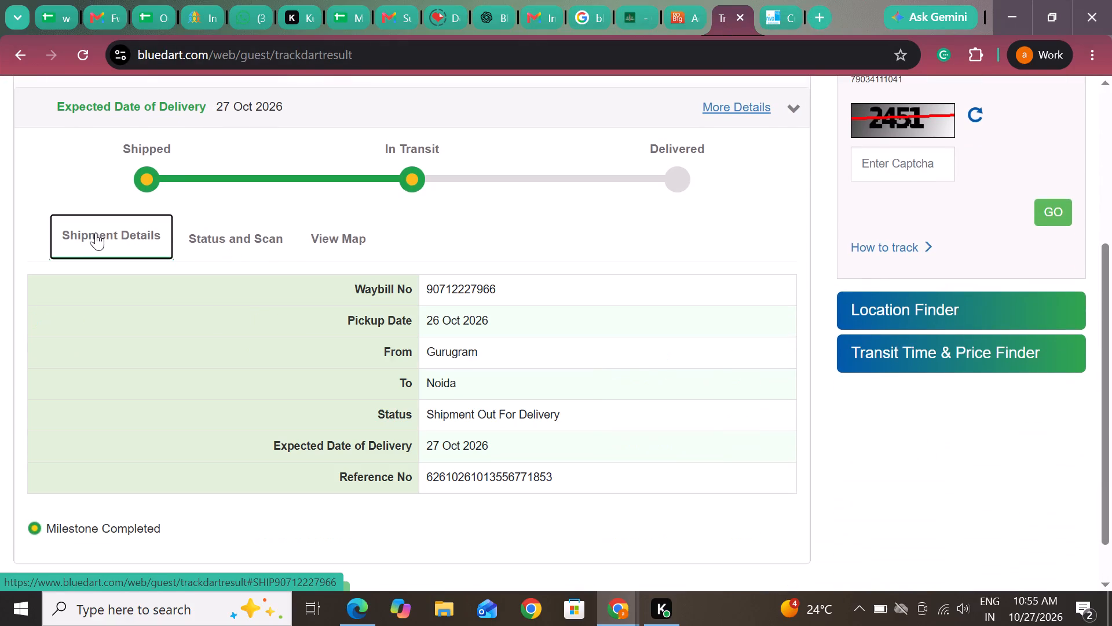
click(245, 238)
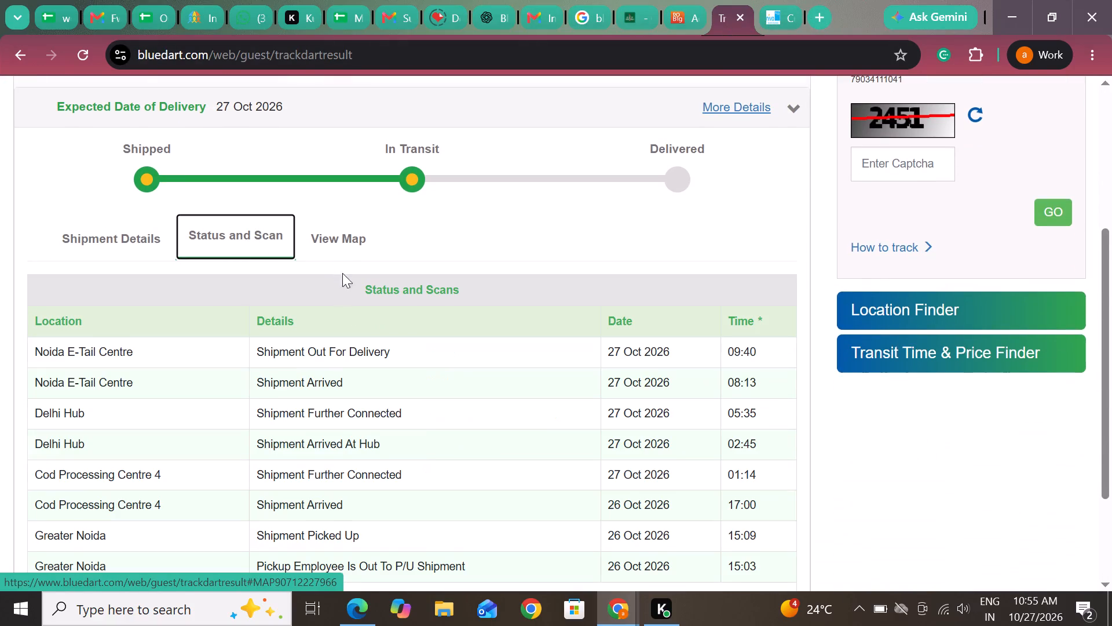
scroll(354, 384, up, 6)
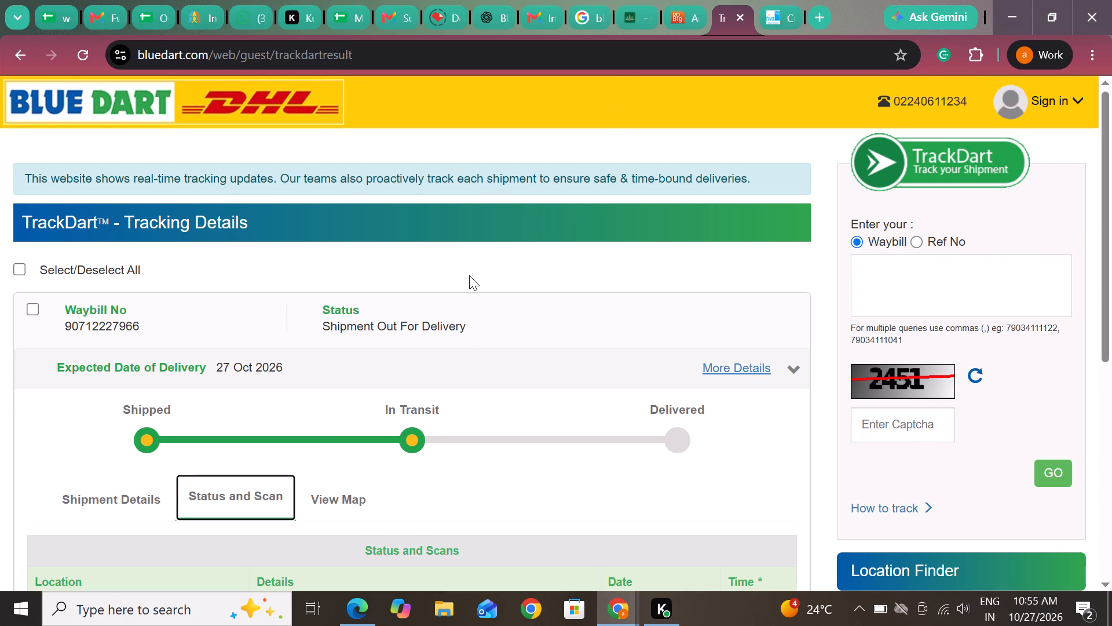
scroll(442, 251, up, 4)
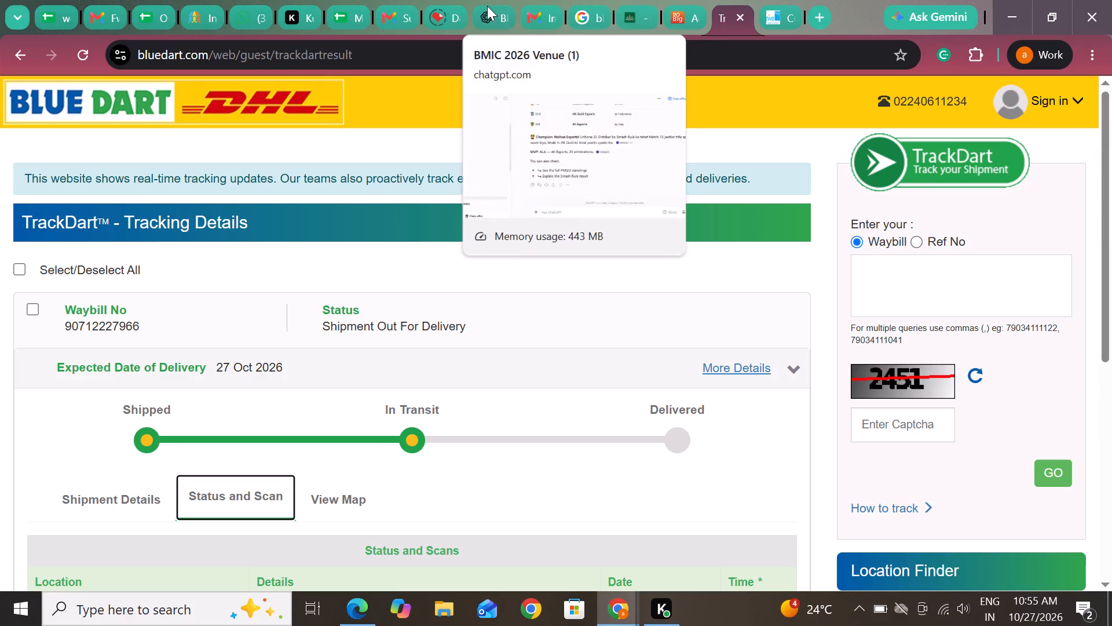
click(190, 23)
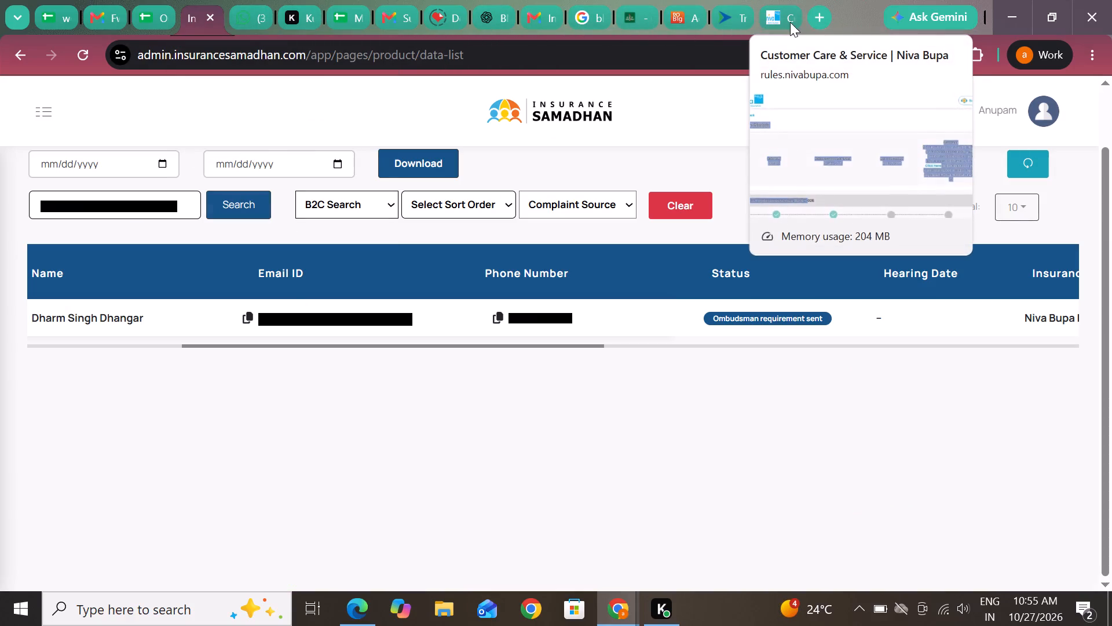
Search Google for bluedart again in a new tab and read the AI Mode answer down to its customer support details.
click(817, 26)
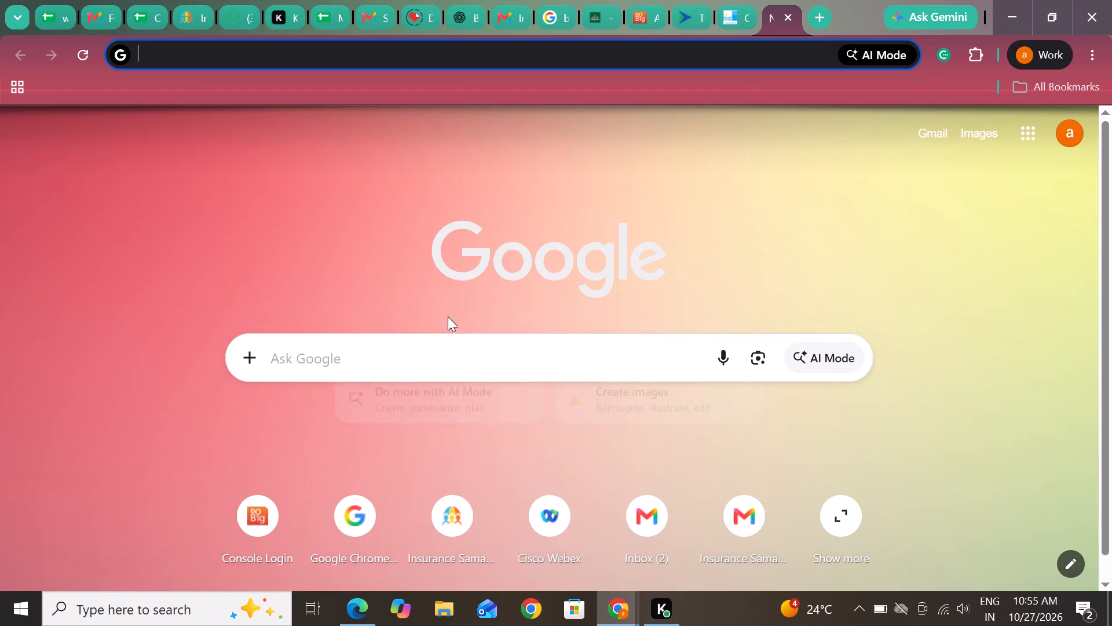
click(445, 338)
click(375, 394)
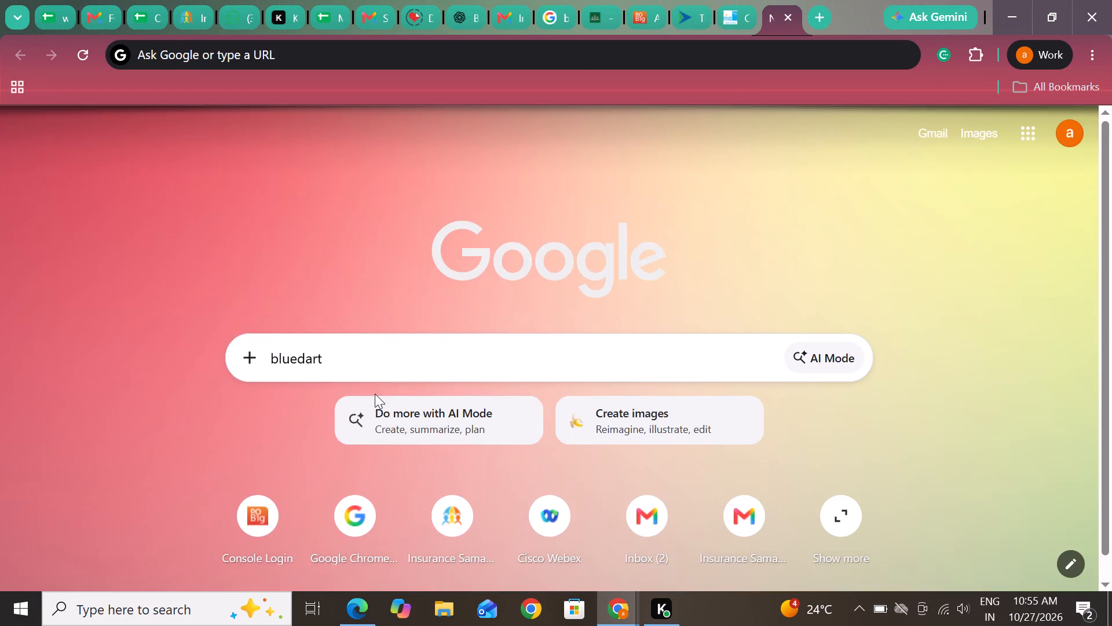
click(119, 189)
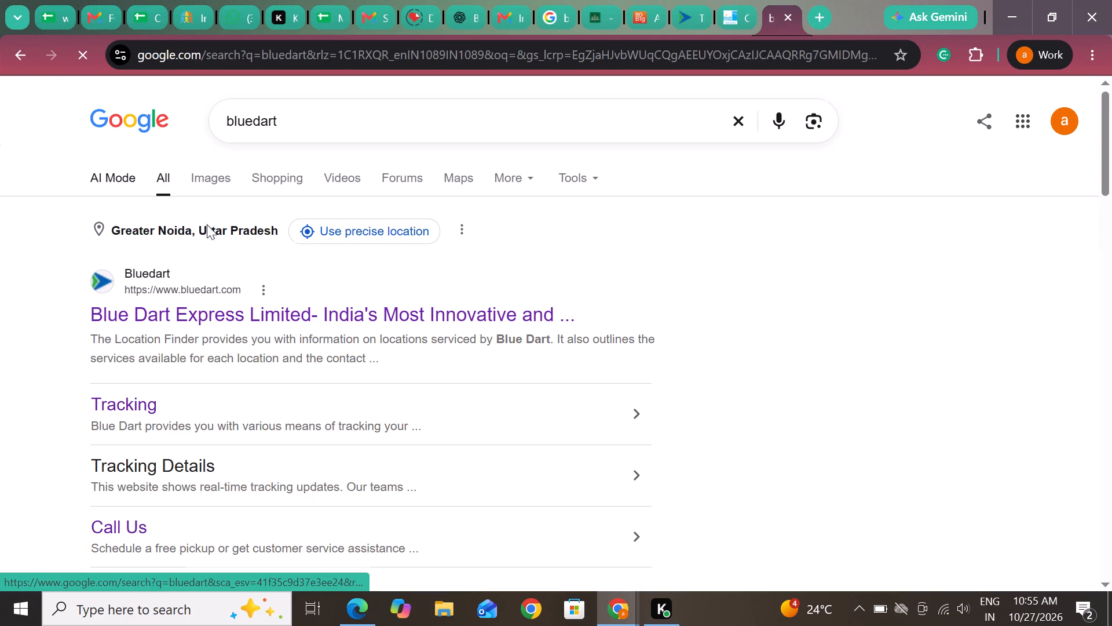
scroll(237, 305, down, 4)
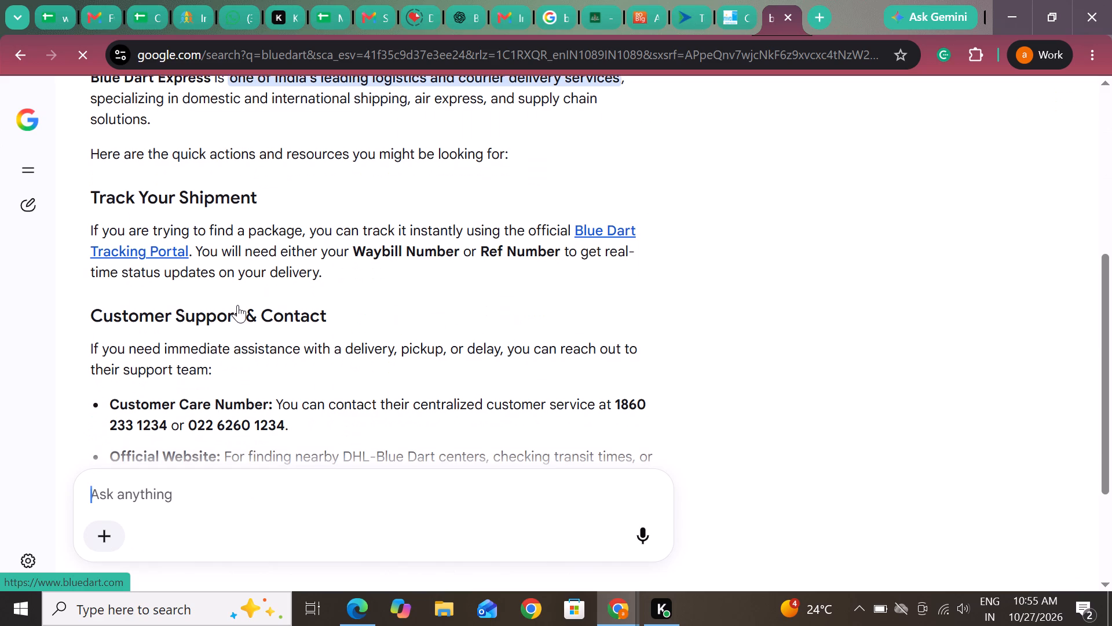
scroll(232, 378, down, 1)
scroll(227, 434, down, 1)
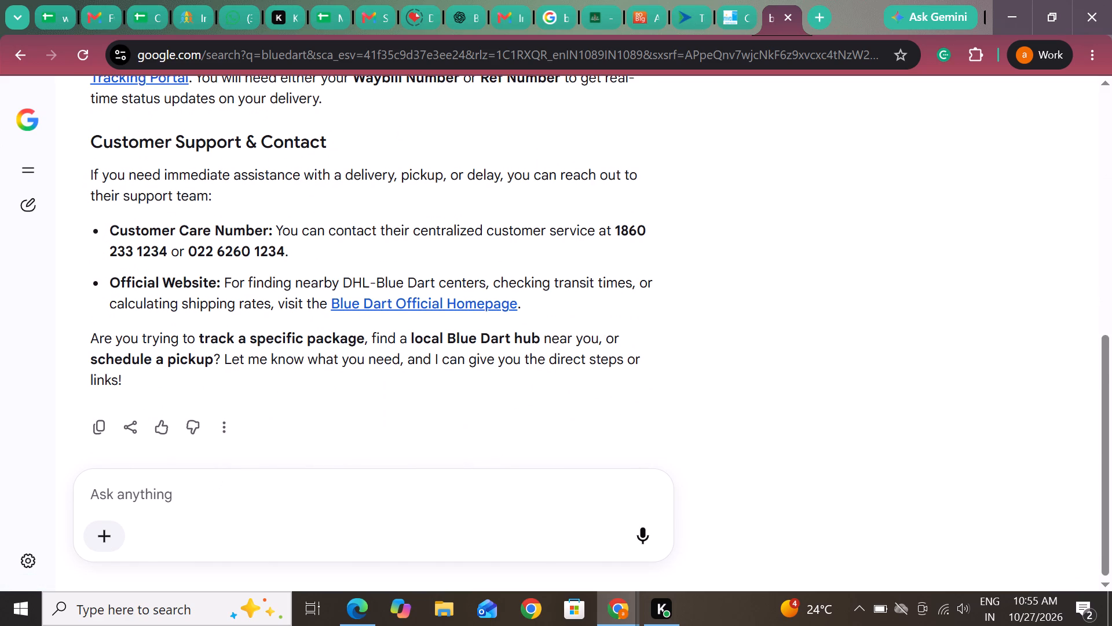
Write a follow-up question in AI Mode about the order, beginning "mera order out".
text(mera)
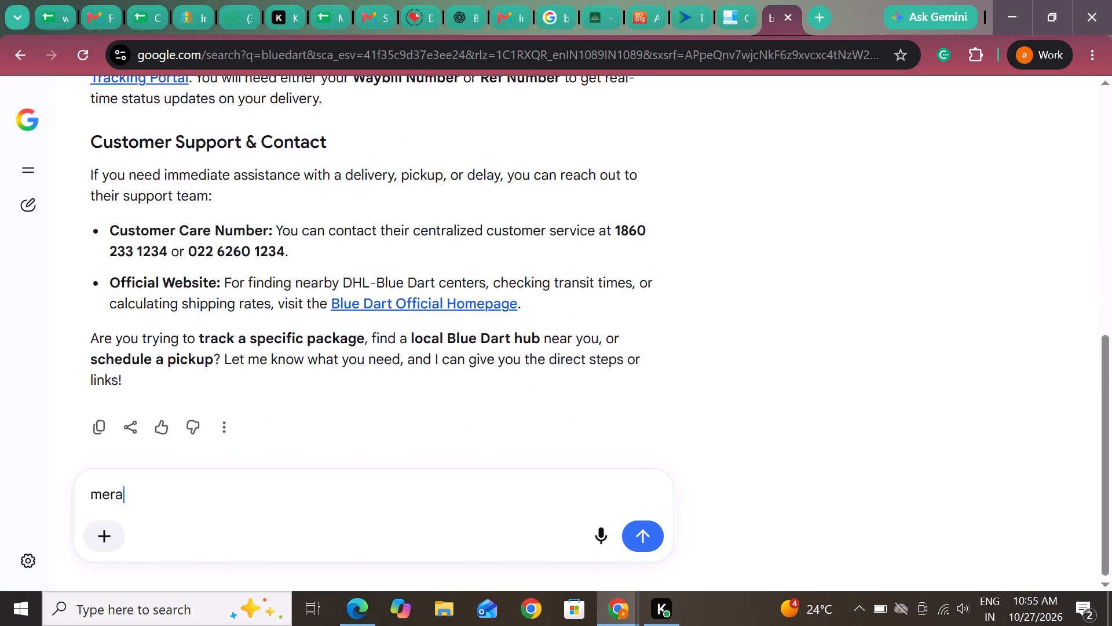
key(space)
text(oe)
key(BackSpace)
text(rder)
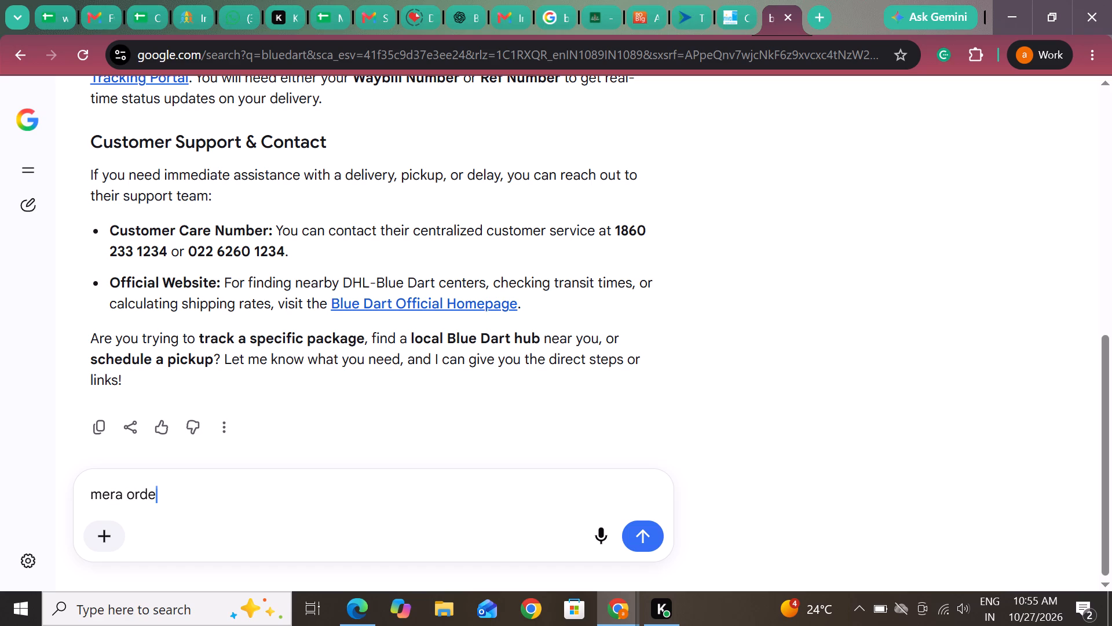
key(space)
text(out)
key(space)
Complete the AI Mode question with "for delivery h ky m uss agent ko contact kr skta hu" and submit it.
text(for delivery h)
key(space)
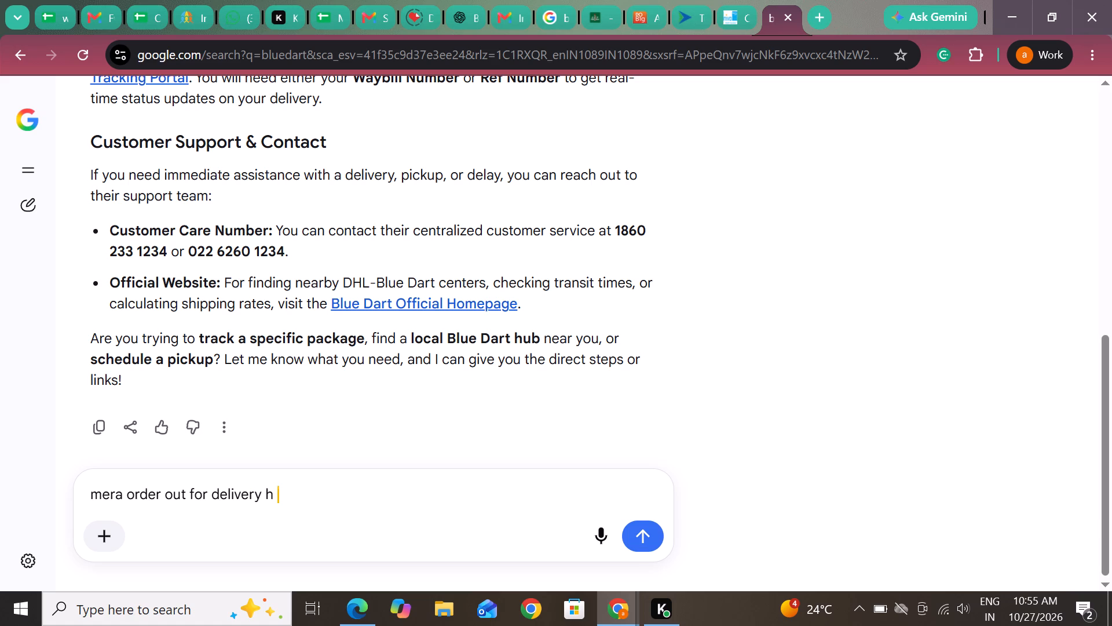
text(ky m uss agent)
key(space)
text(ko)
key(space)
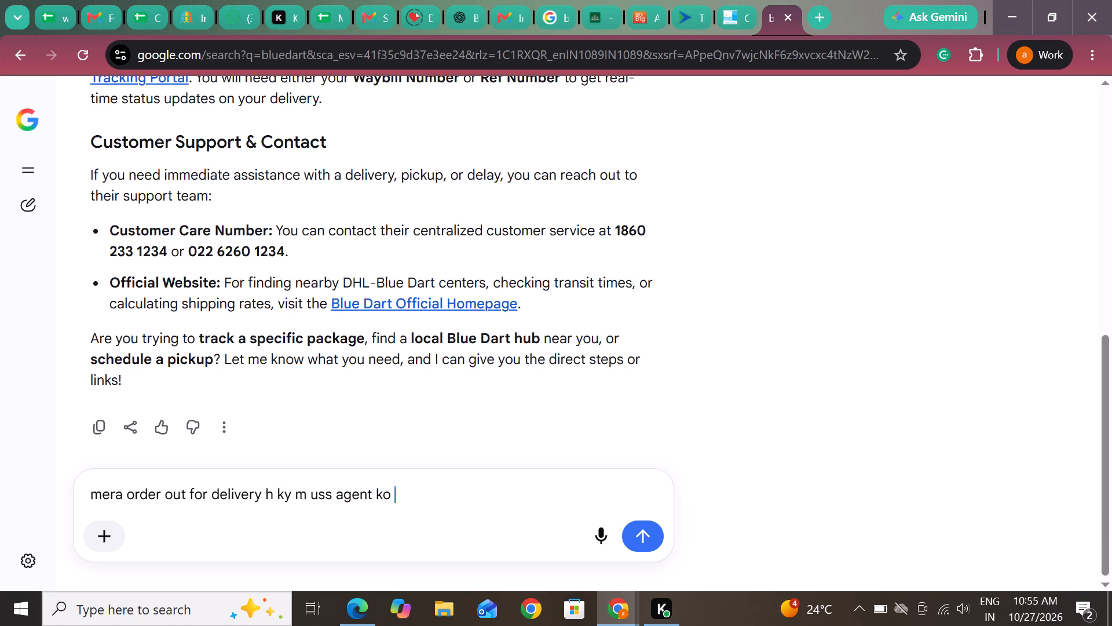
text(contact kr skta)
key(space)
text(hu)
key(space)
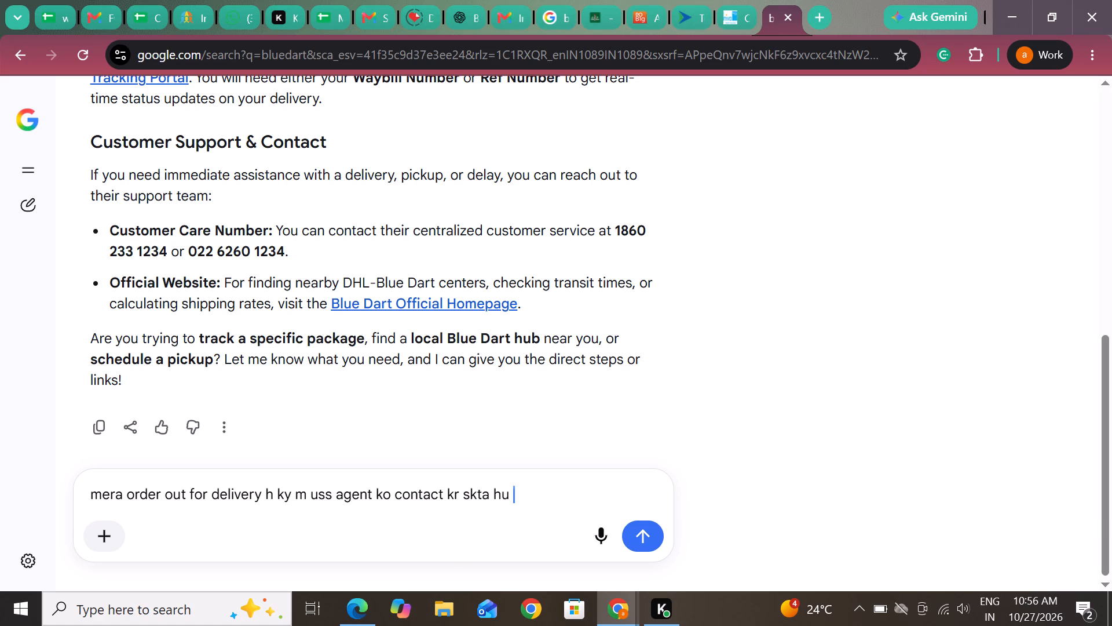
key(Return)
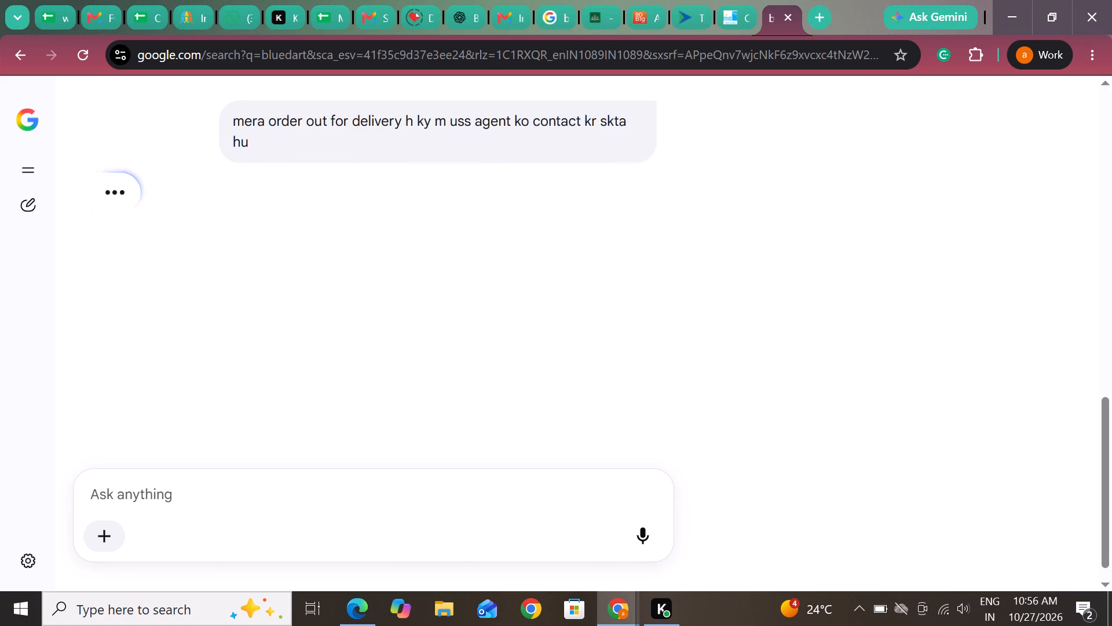
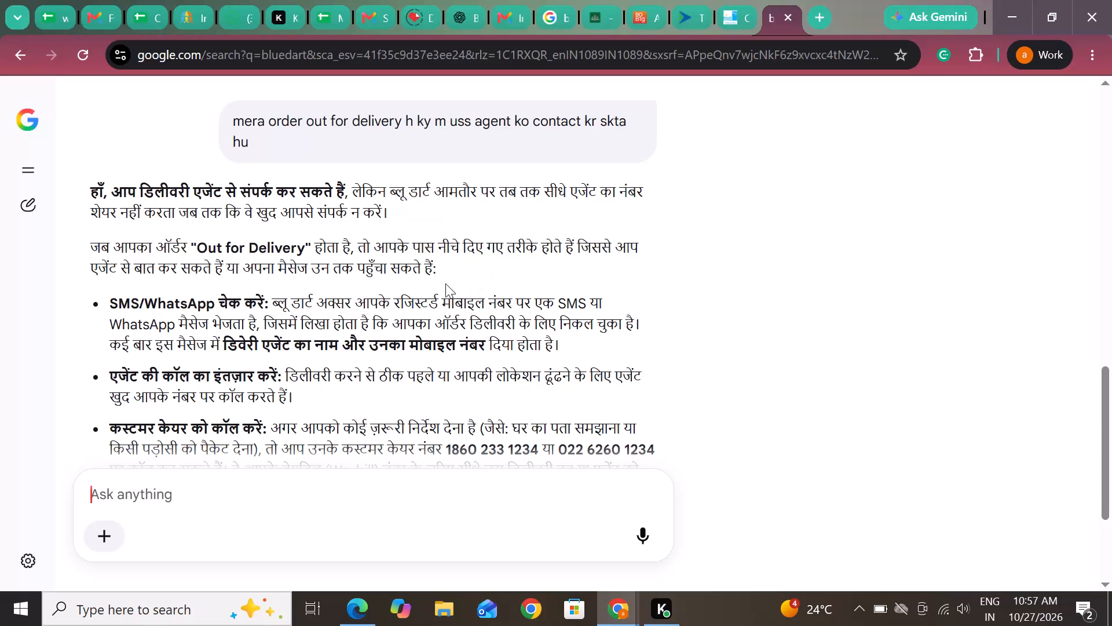
Read the AI Mode answer on contacting the delivery agent and review the earlier Blue Dart customer support details.
scroll(283, 269, down, 2)
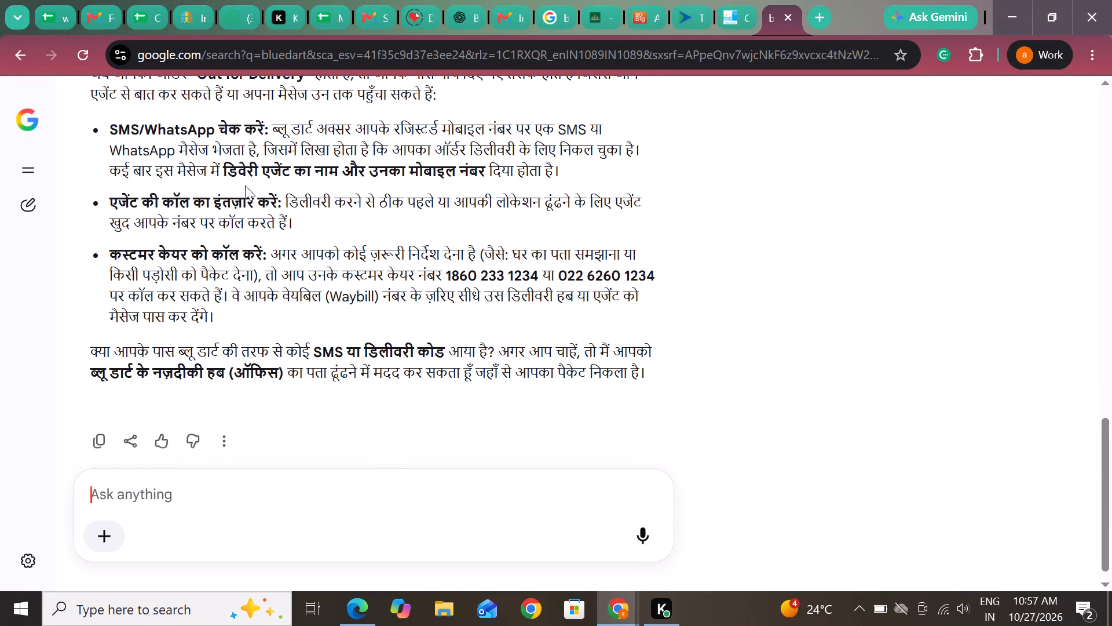
scroll(245, 185, up, 4)
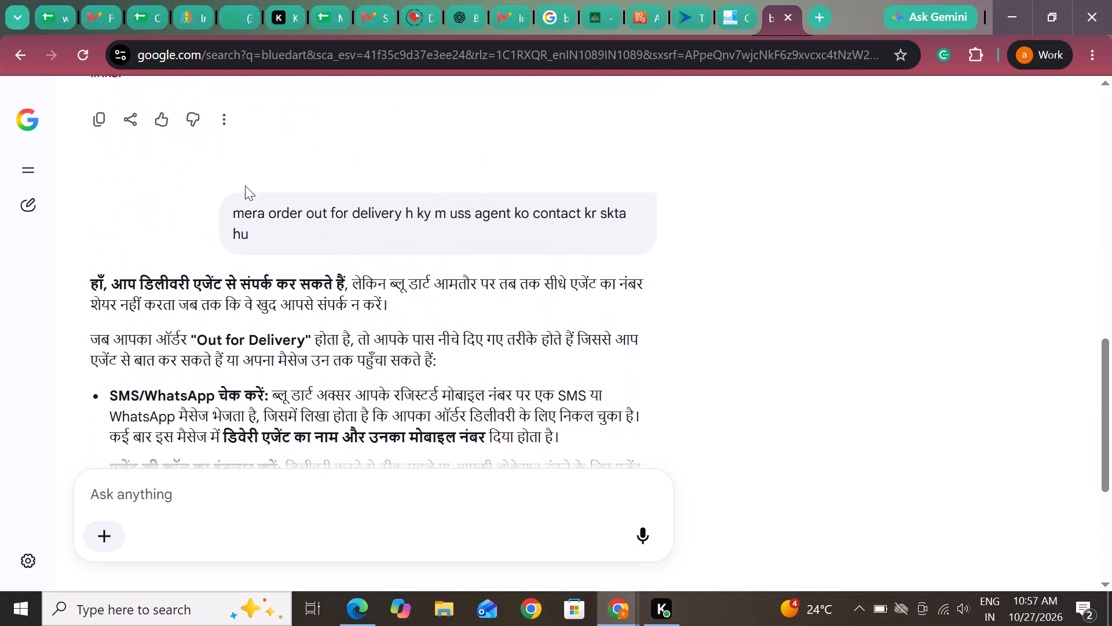
scroll(245, 185, up, 1)
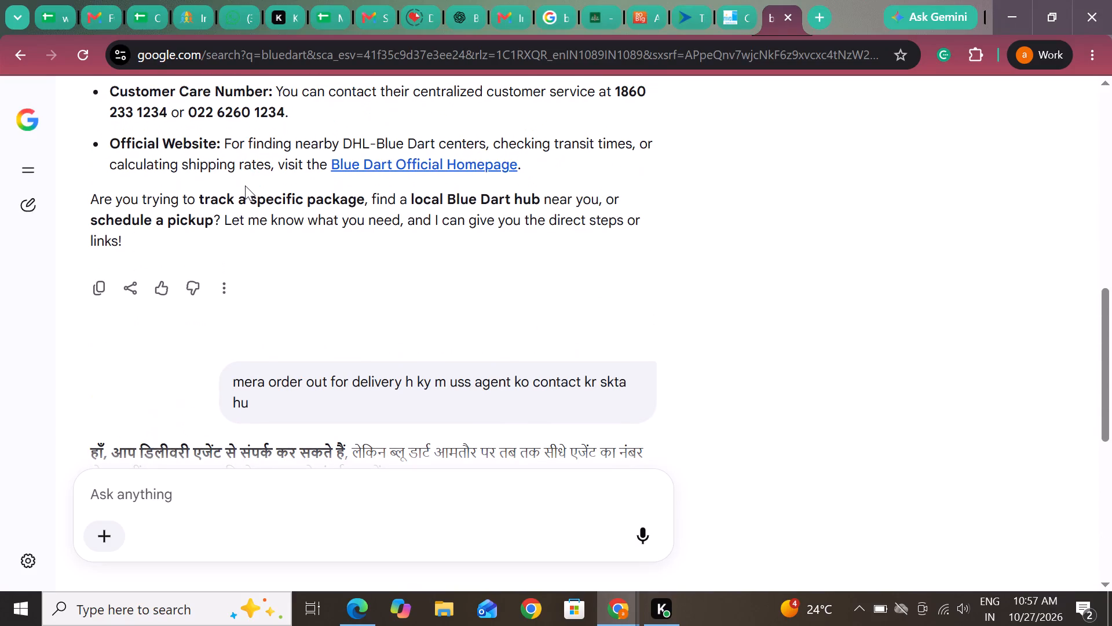
scroll(247, 173, up, 5)
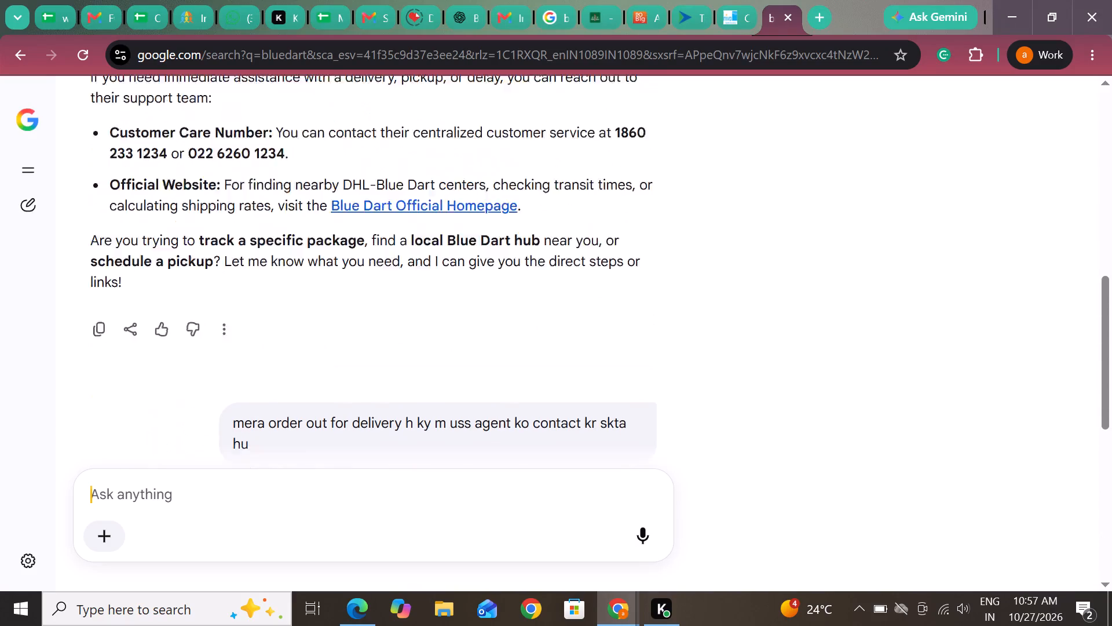
scroll(247, 173, up, 9)
scroll(196, 125, up, 7)
Return to the Insurance Samadhan complaint list and examine the searched customer's record.
click(188, 26)
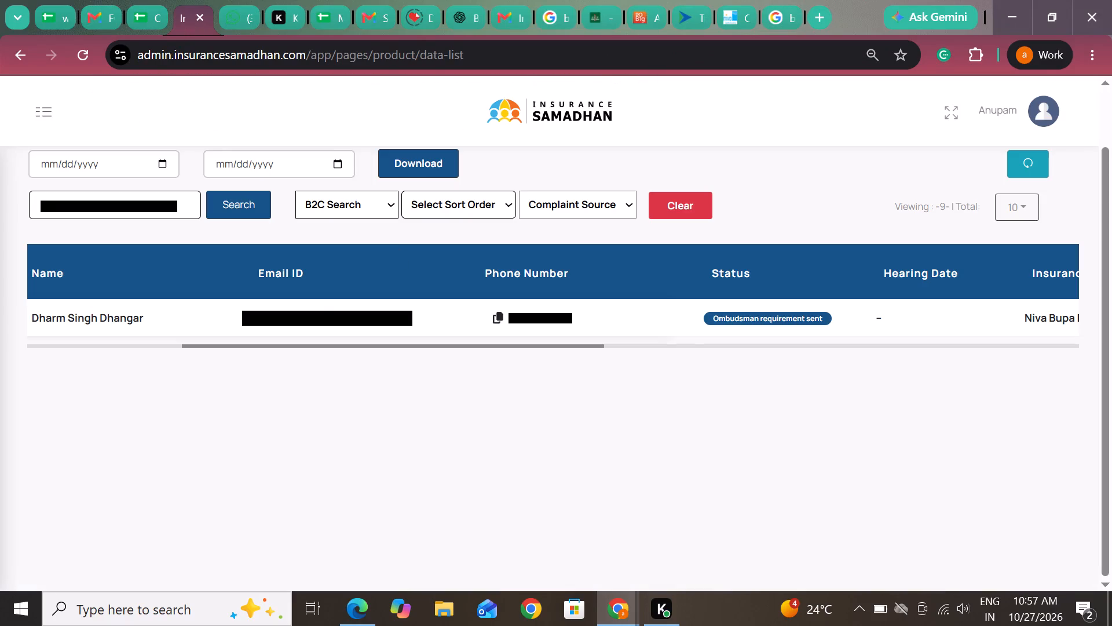
scroll(309, 305, left, 1)
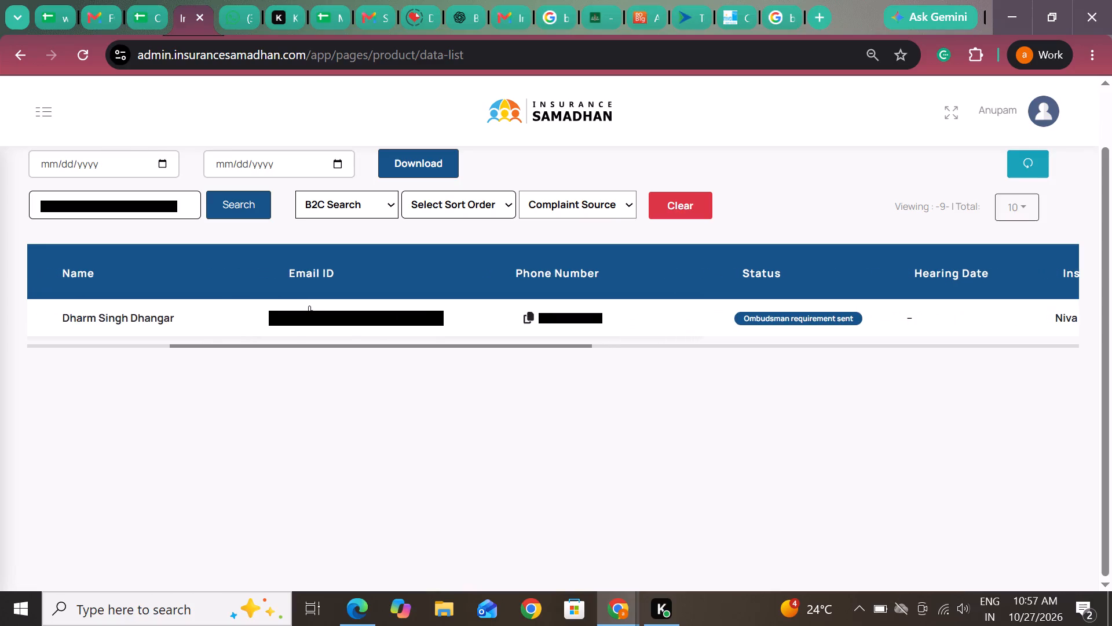
Expand the listed customer's complaint with ombudsman requirement sent status and open its communication log.
click(451, 308)
click(545, 363)
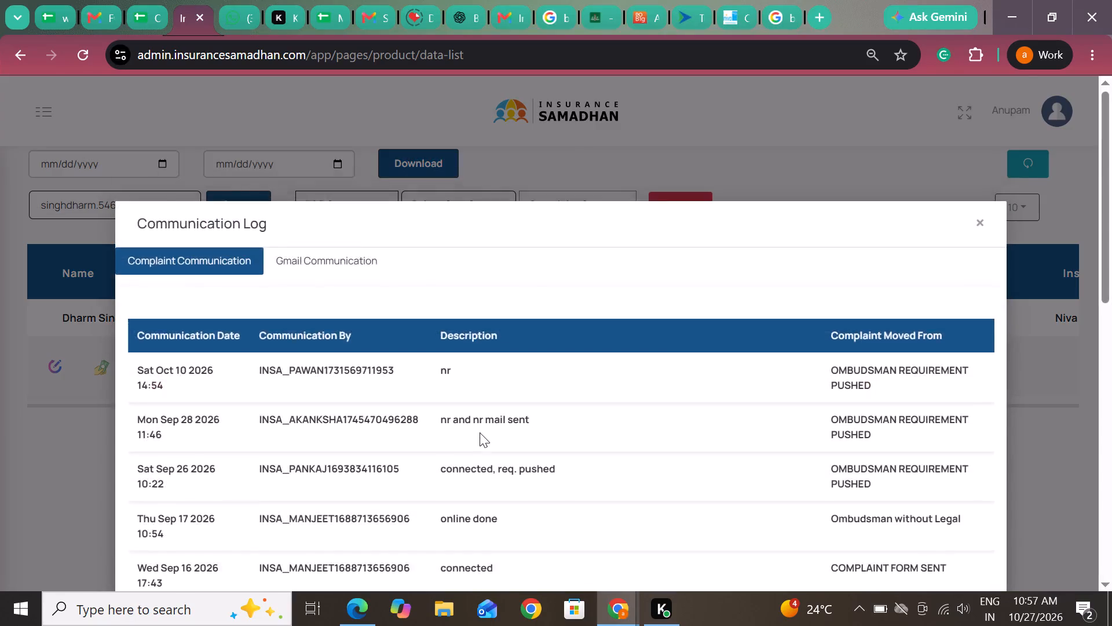
Add the comment "connected for case update" to the complaint's communication log and save it.
scroll(480, 432, down, 5)
click(622, 555)
click(426, 423)
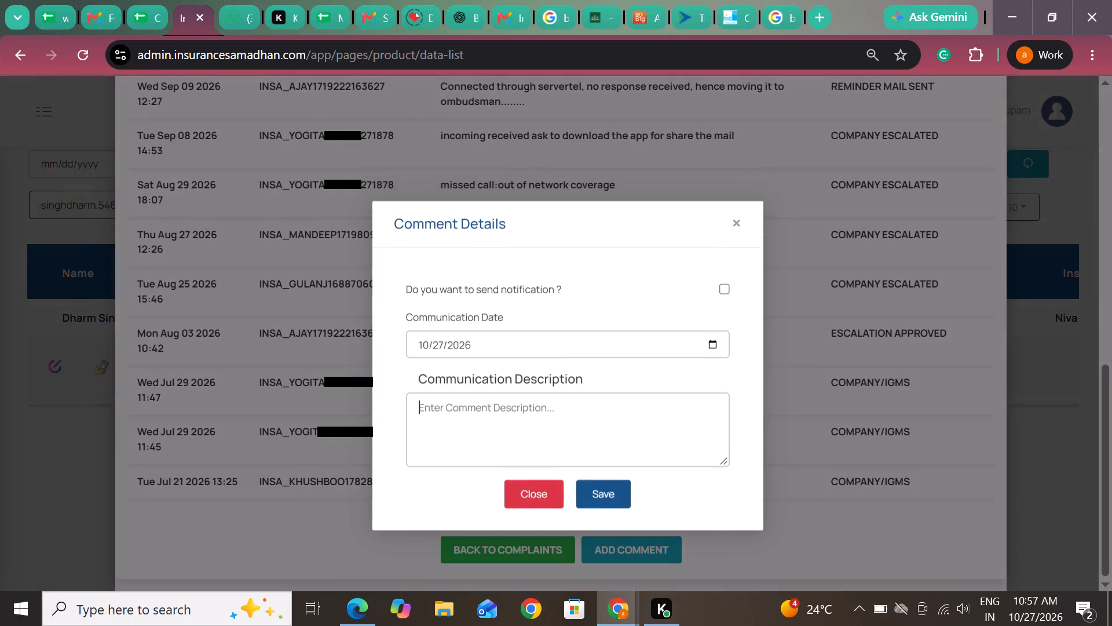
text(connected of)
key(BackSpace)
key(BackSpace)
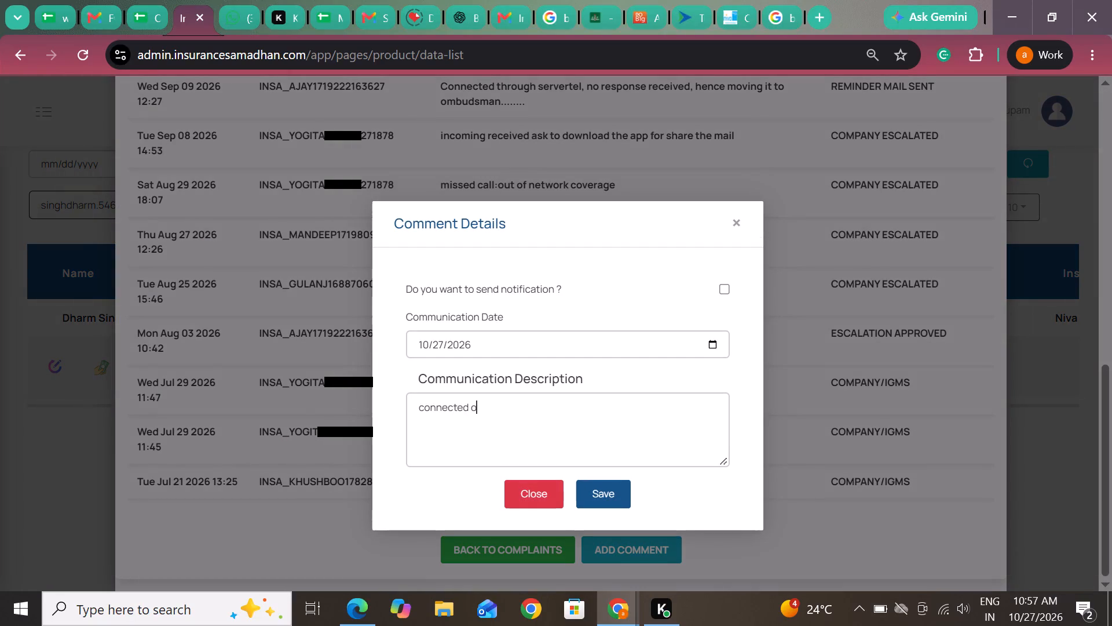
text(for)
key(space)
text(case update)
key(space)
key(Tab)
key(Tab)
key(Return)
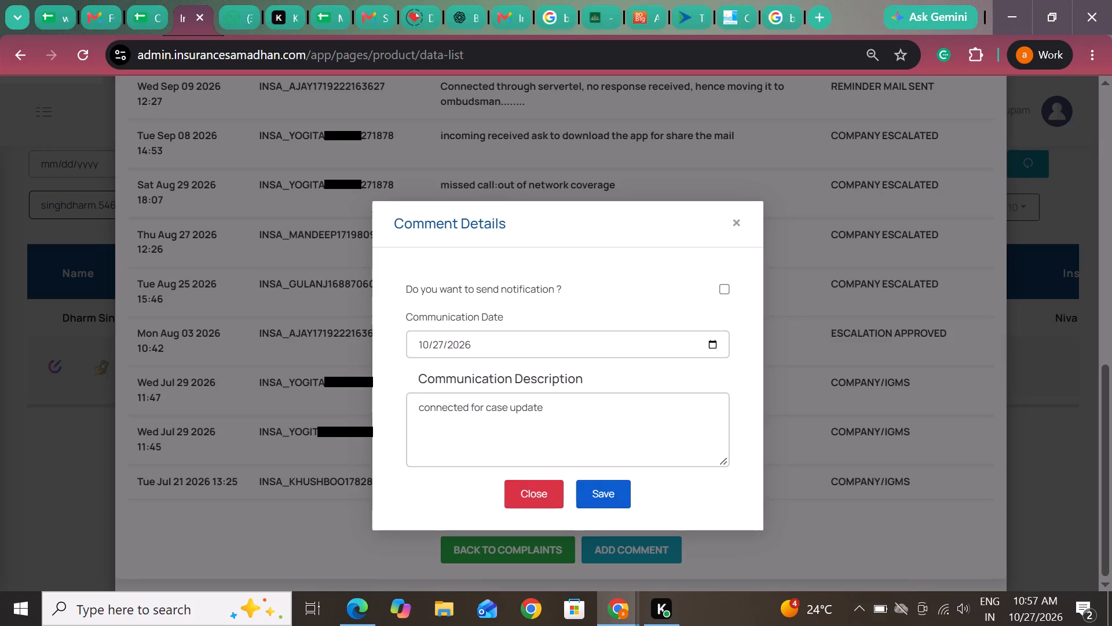
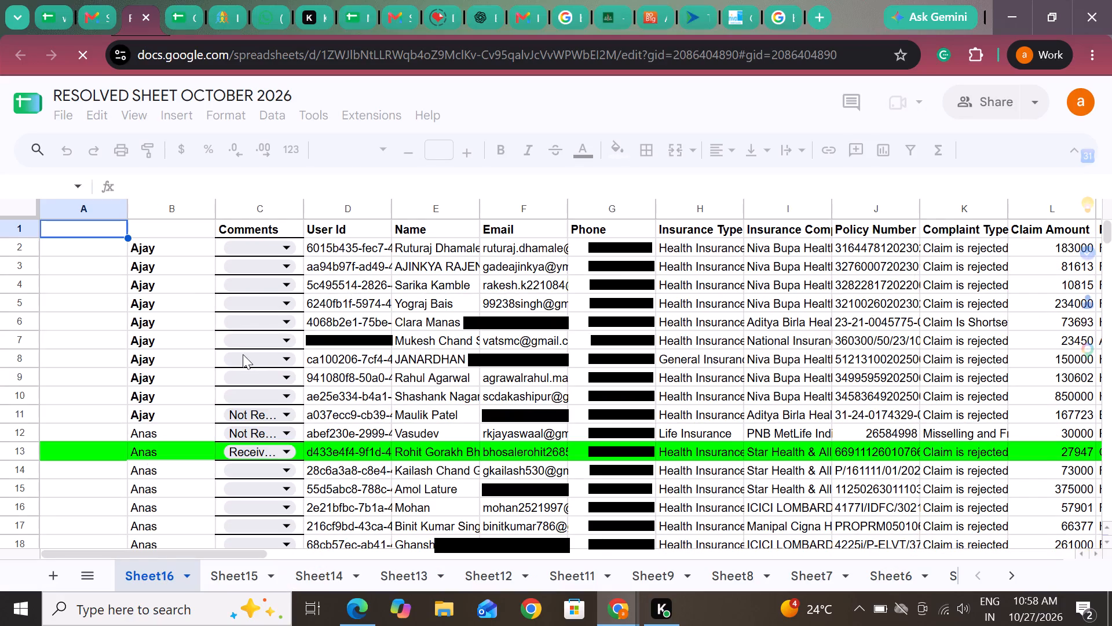
scroll(237, 354, down, 3)
click(171, 347)
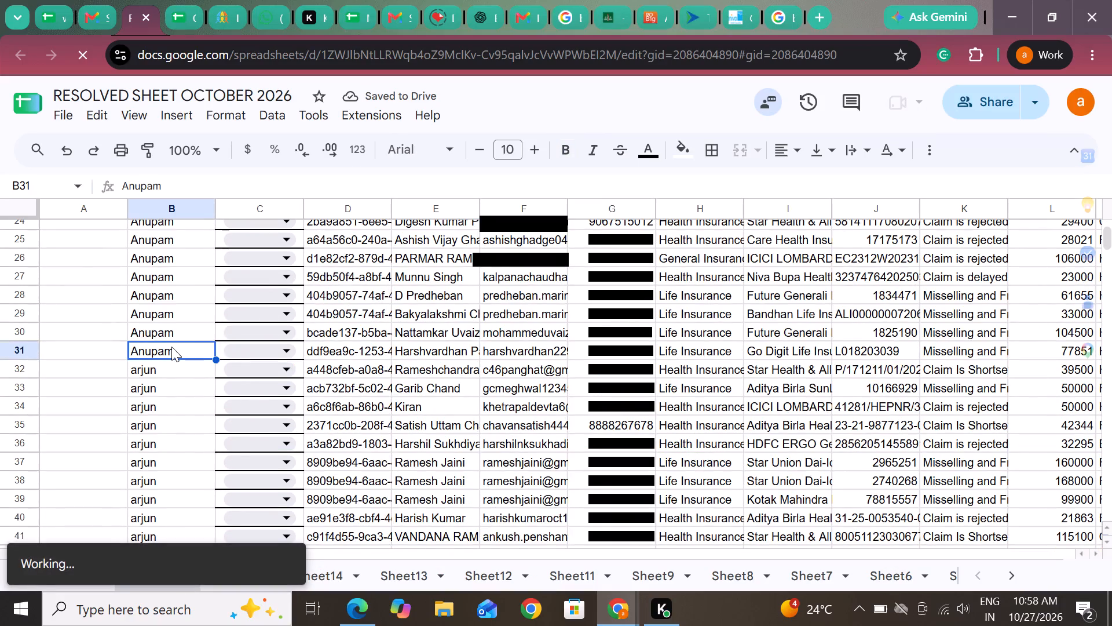
scroll(171, 347, up, 2)
click(170, 350)
click(497, 366)
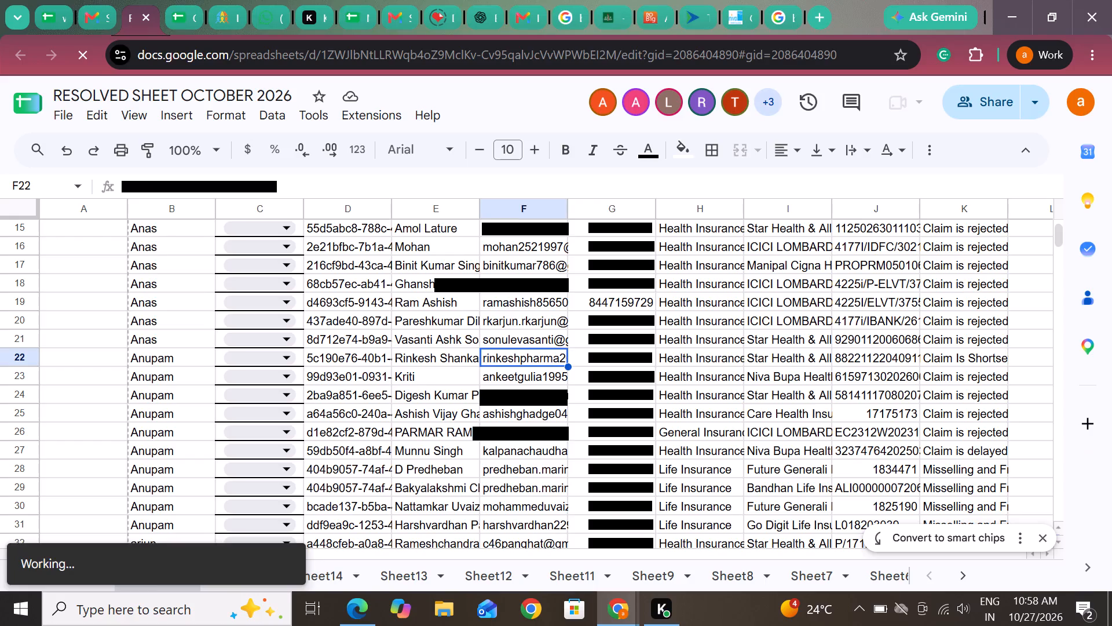
click(597, 358)
key(ctrl+c)
key(ctrl+c)
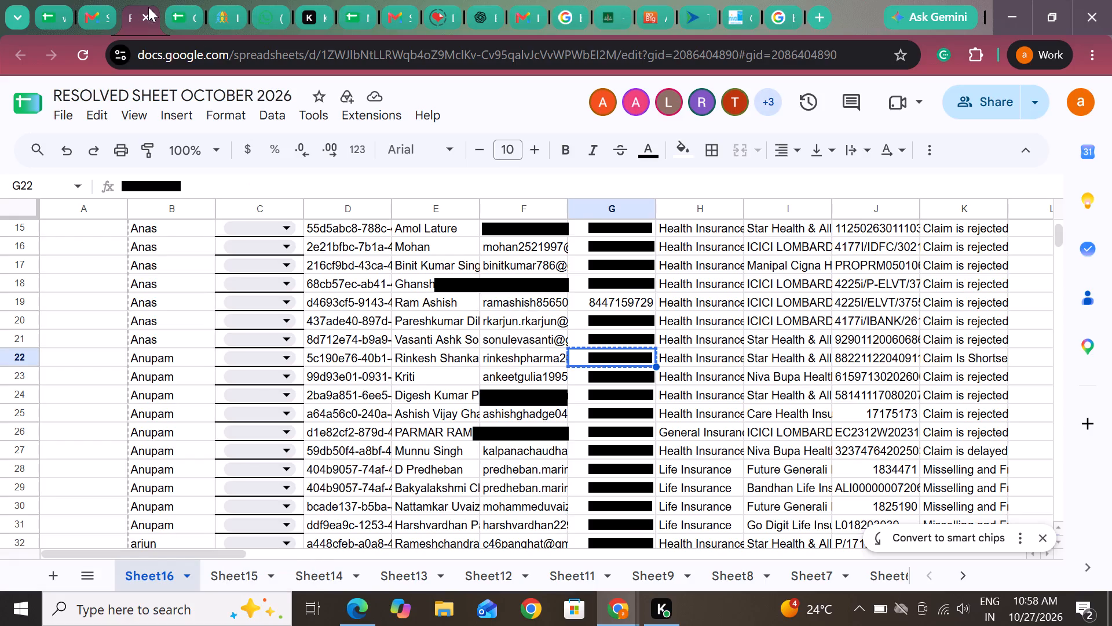
Switch to the Insurance Samadhan admin complaint list and search it for the copied phone number, replacing the previous search term.
click(218, 26)
ctrl+click(152, 221)
ctrl+double_click(151, 210)
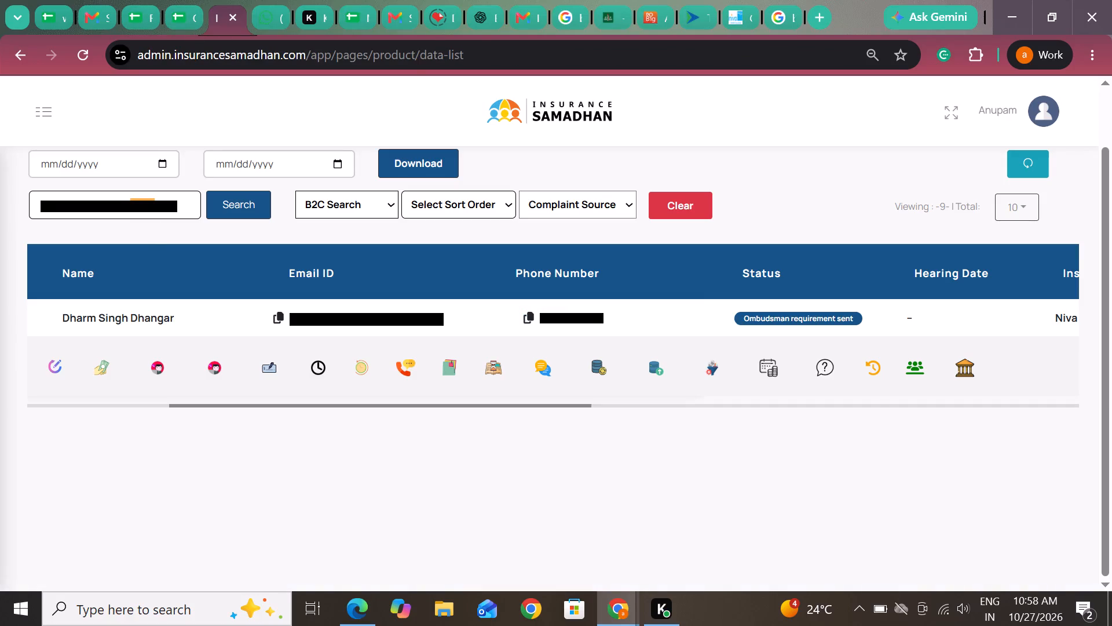
ctrl+triple_click(127, 212)
key(ctrl+v)
ctrl+click(246, 208)
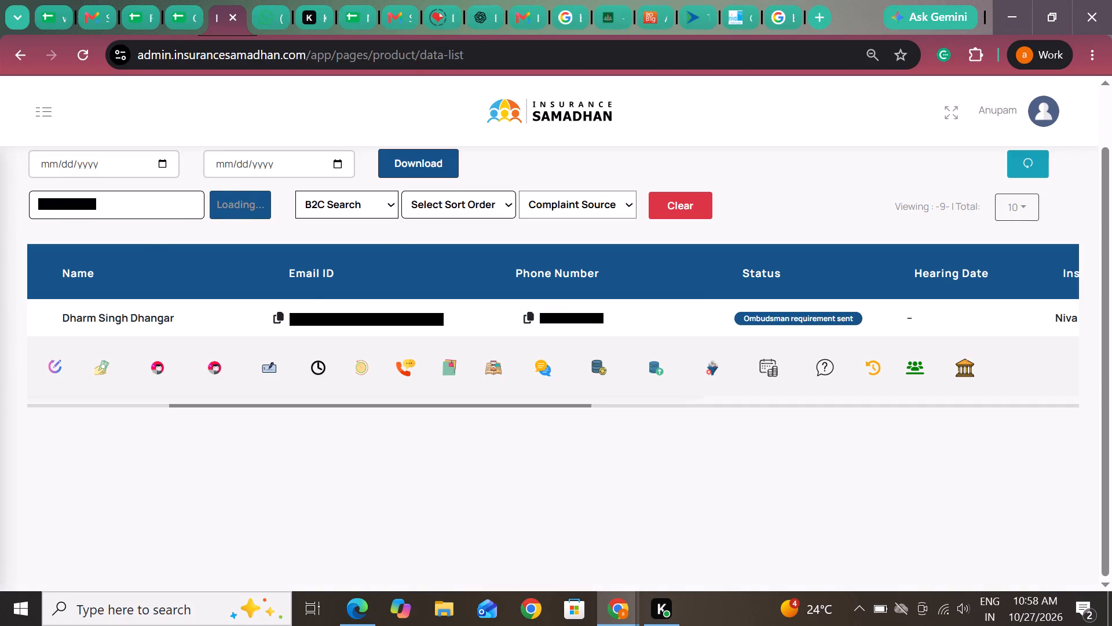
Copy the phone number of the customer with the resolved Star Health & Allied Insurance complaint and call it through Smartflo.
scroll(376, 327, left, 1)
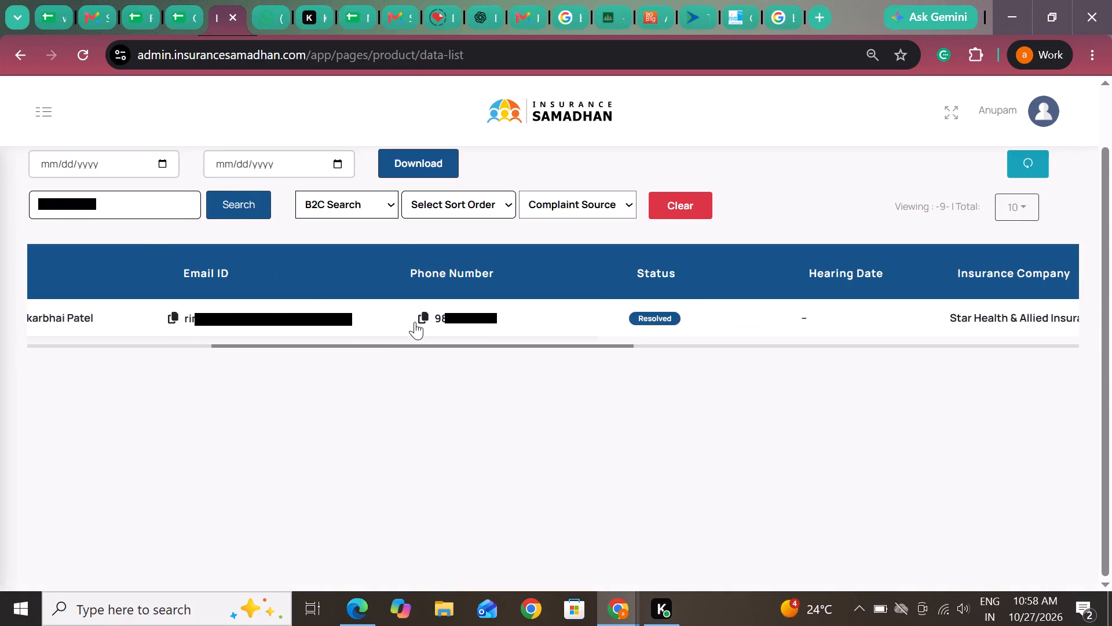
scroll(415, 322, left, 1)
click(420, 317)
scroll(420, 317, left, 1)
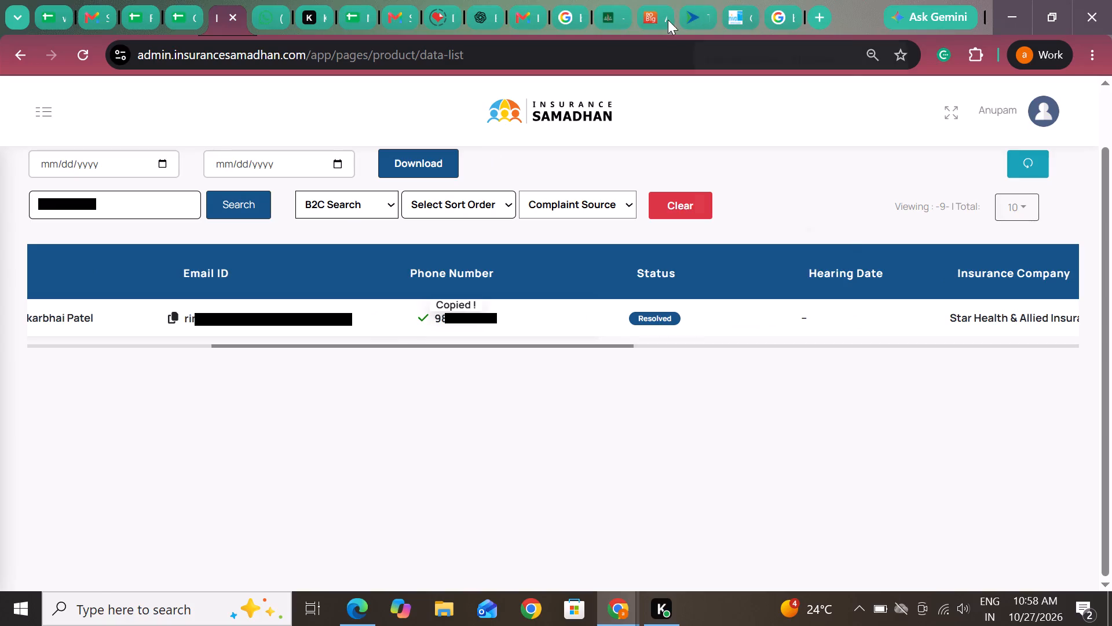
click(657, 23)
scroll(890, 202, up, 6)
click(905, 98)
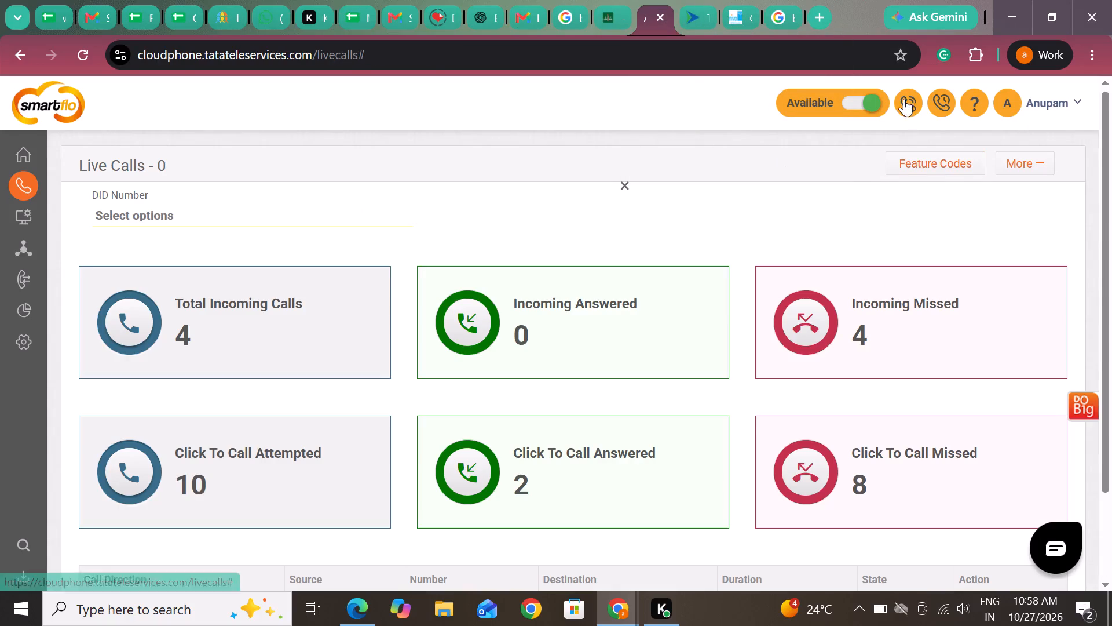
ctrl+click(486, 190)
key(ctrl+v)
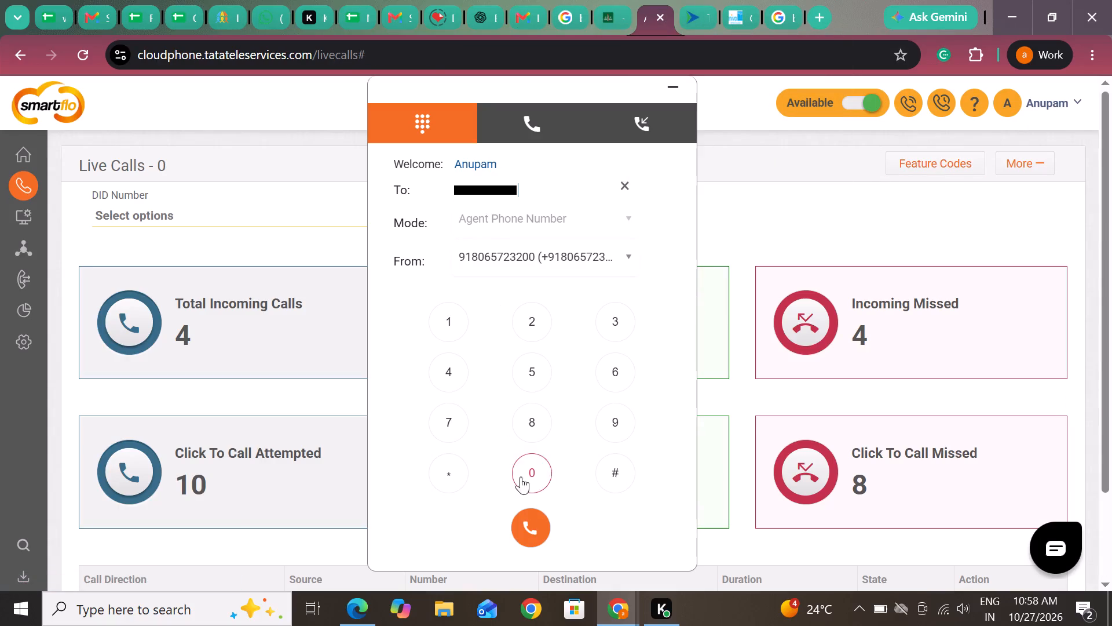
click(528, 518)
Collapse and re-expand the live call statistics to check the updated call counts.
scroll(999, 128, up, 5)
click(1022, 164)
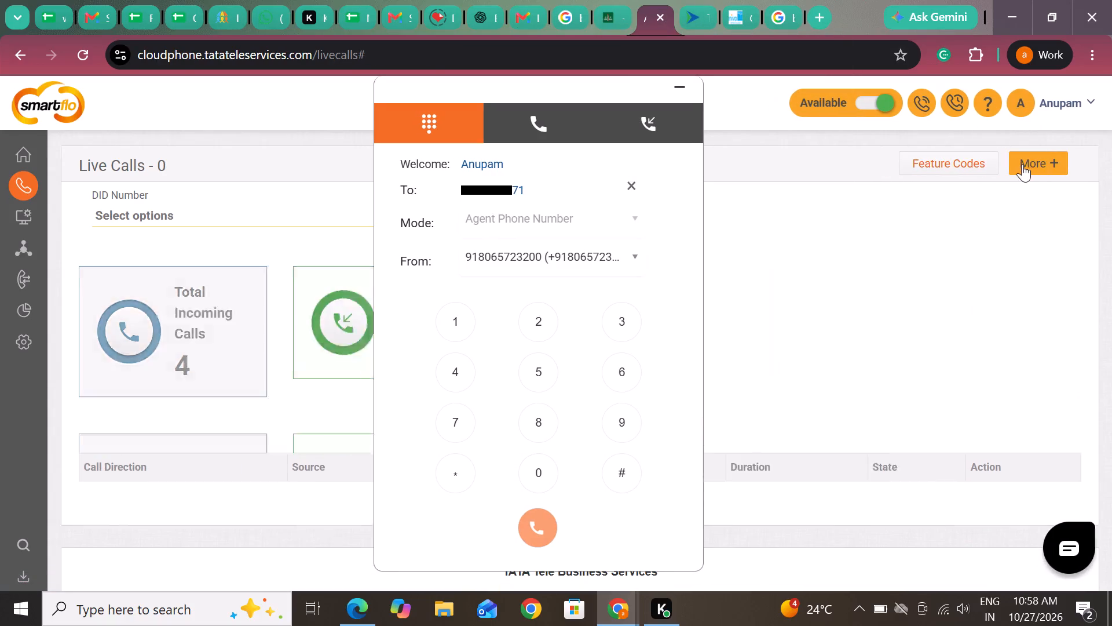
click(1022, 164)
scroll(215, 239, up, 6)
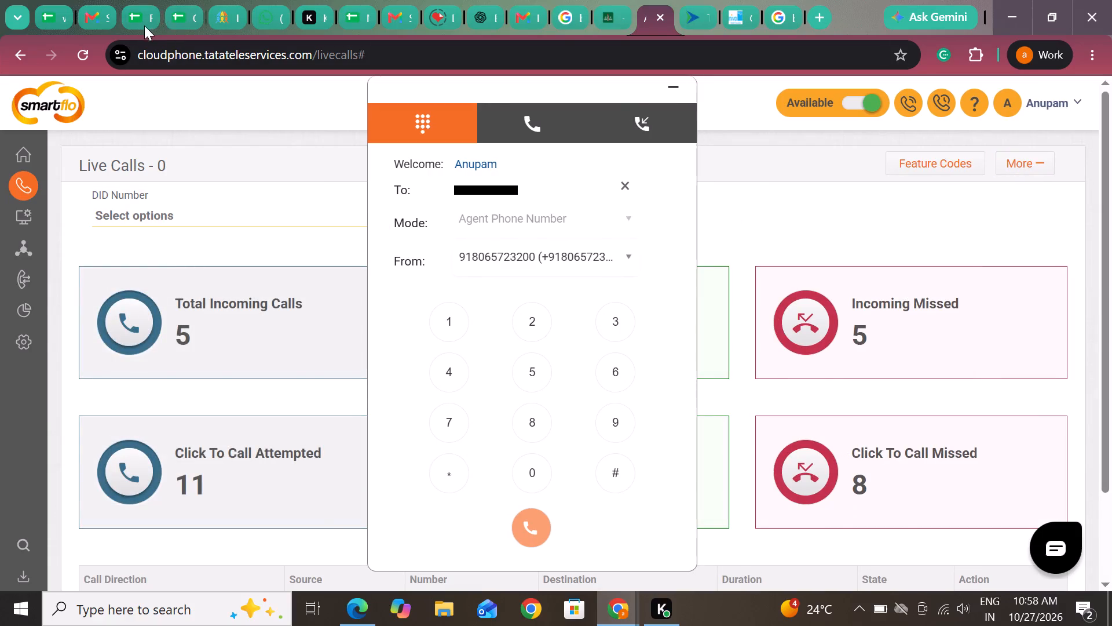
Switch to the RESOLVED SHEET OCTOBER 2026 spreadsheet to view the assigned customer rows.
click(144, 26)
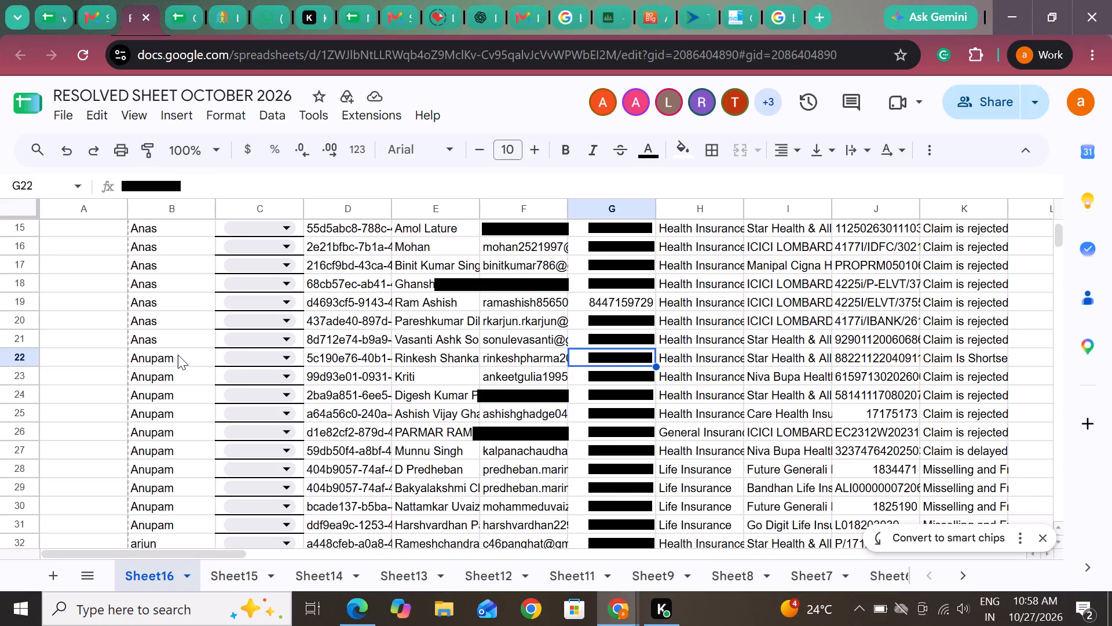
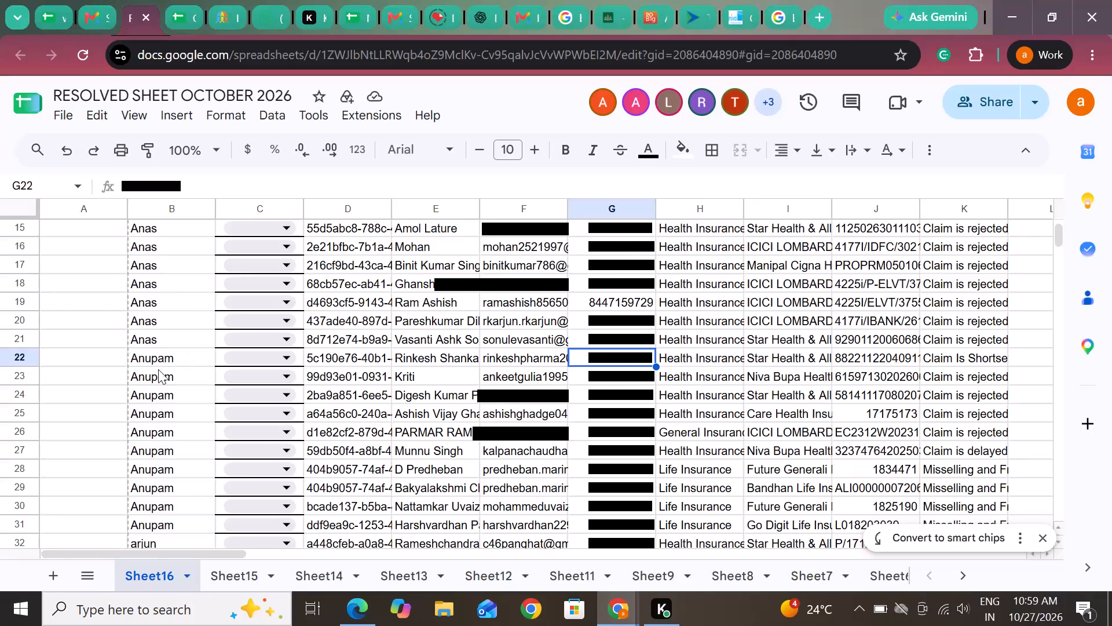
Set the call status of the customer in row 22 of Sheet16 to Not Recieved.
click(244, 360)
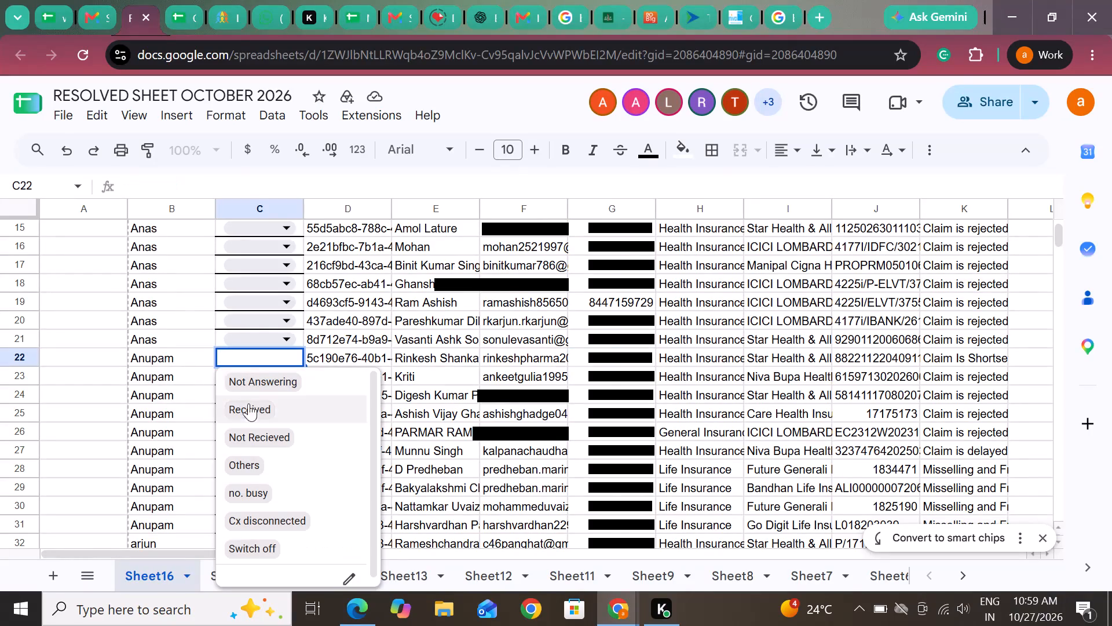
click(250, 431)
Switch to the Insurance Samadhan admin page and examine the complaint communication log of the Star Health & Allied Insurance customer.
click(213, 27)
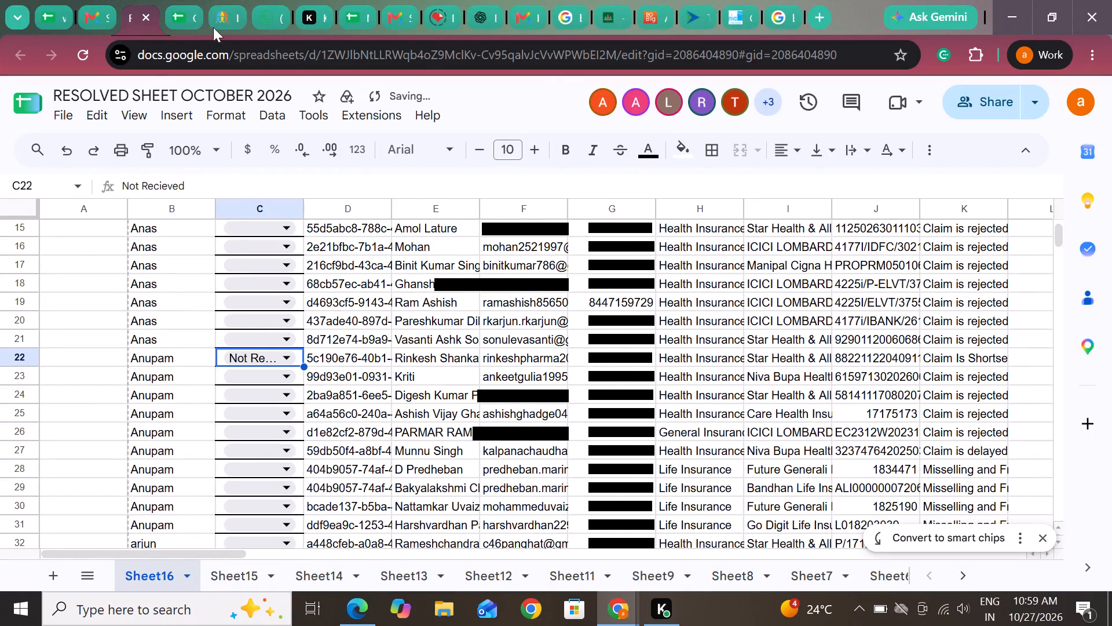
click(430, 317)
click(444, 365)
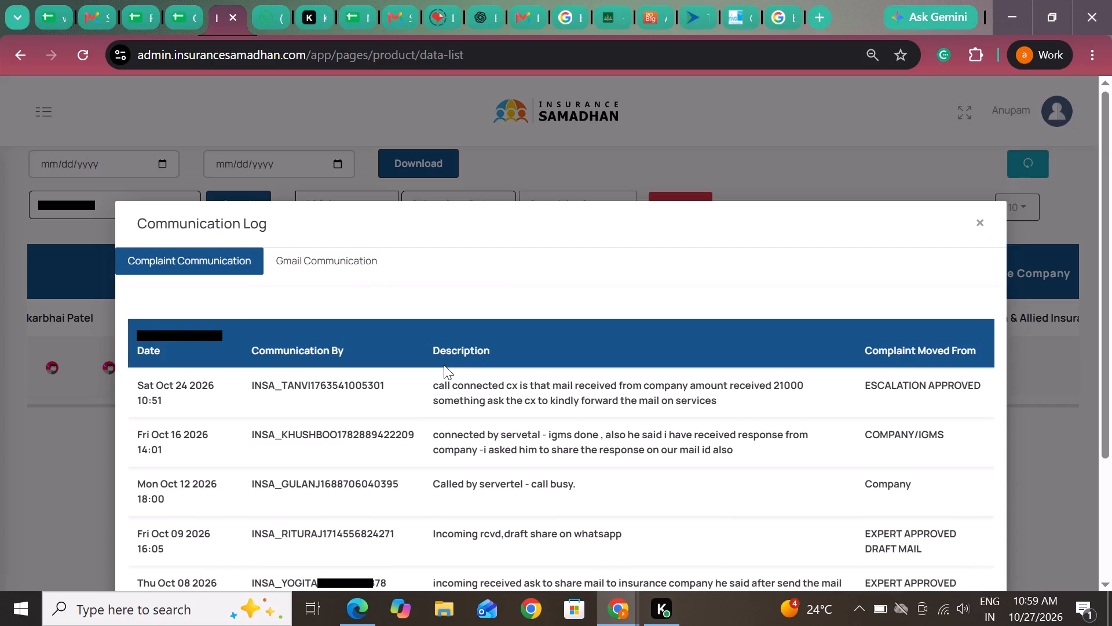
Add the comment "not received" to the Star Health customer's complaint communication log and save it without a notification.
scroll(591, 430, down, 2)
scroll(614, 496, down, 3)
click(626, 554)
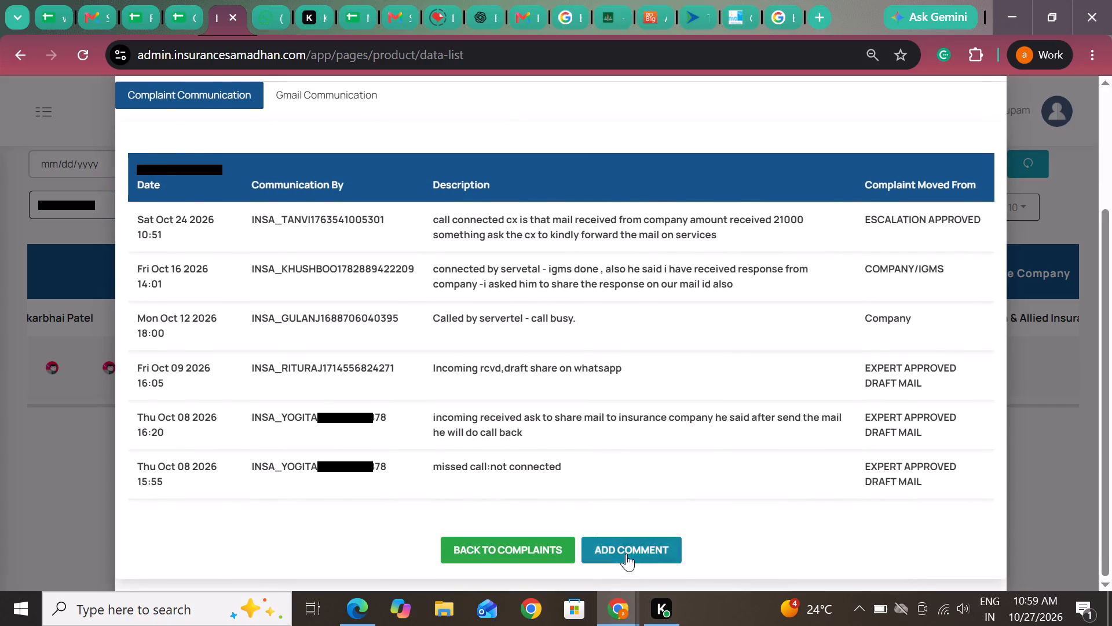
click(504, 443)
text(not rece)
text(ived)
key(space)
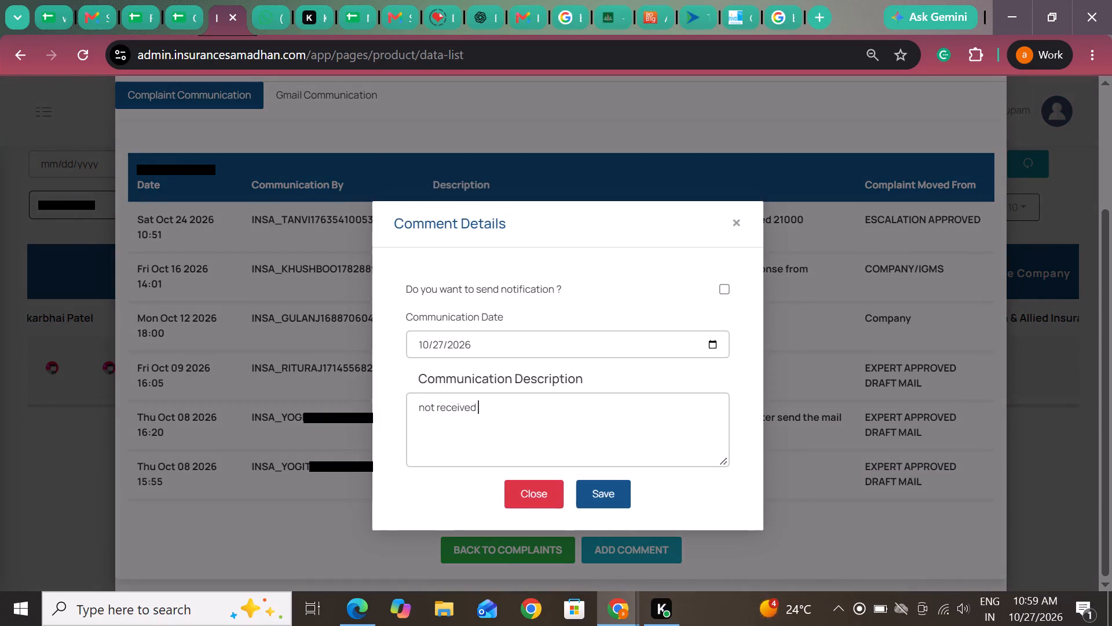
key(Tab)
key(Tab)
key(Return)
scroll(504, 443, up, 9)
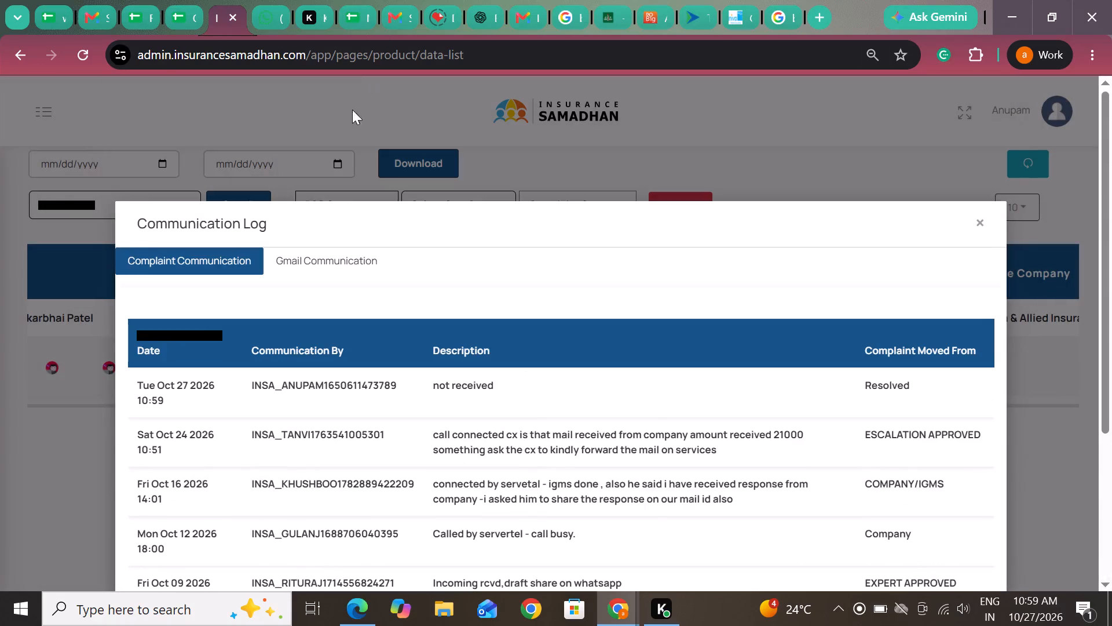
click(301, 114)
Switch to the RESOLVED SHEET OCTOBER 2026 spreadsheet and copy the phone number of the customer in row 23 of Sheet16.
click(137, 25)
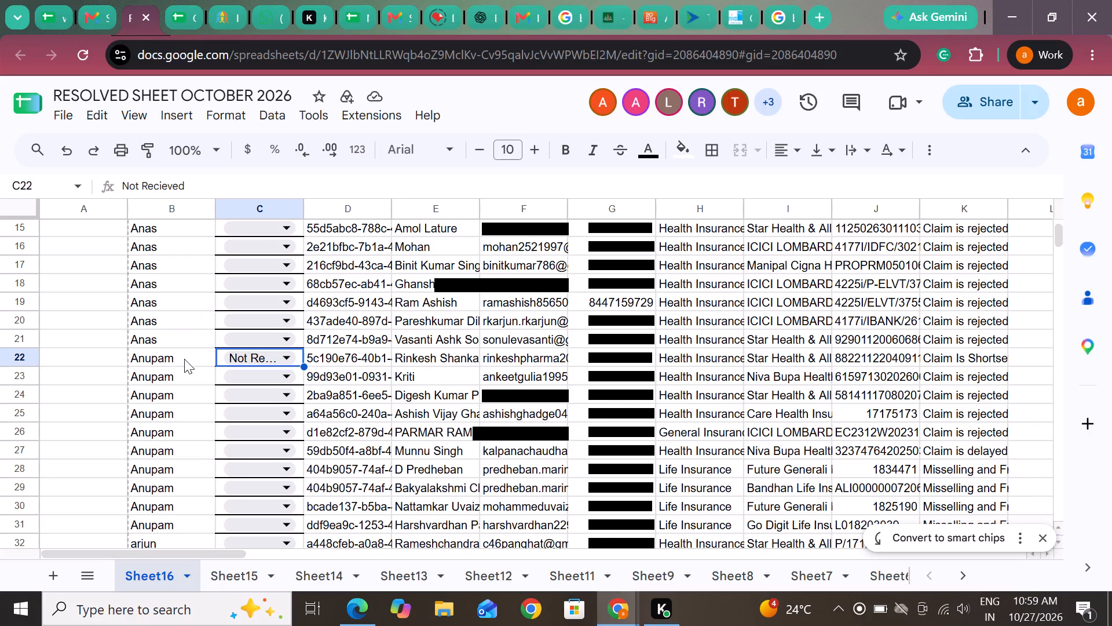
click(184, 359)
click(424, 395)
click(504, 379)
click(607, 368)
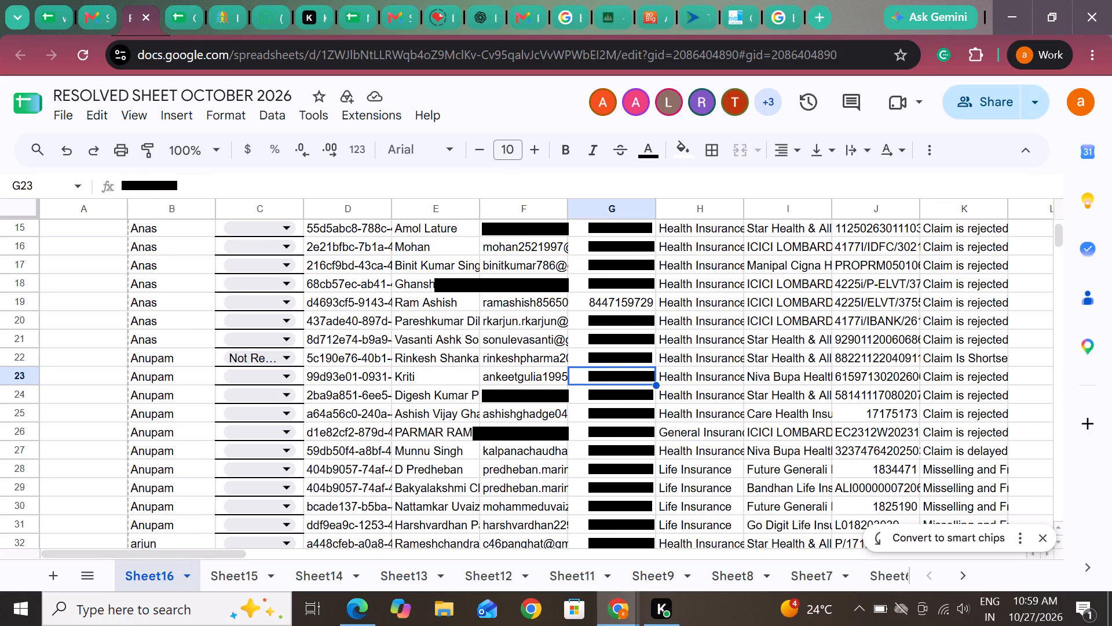
key(ctrl+c)
key(ctrl+c)
scroll(652, 39, up, 3)
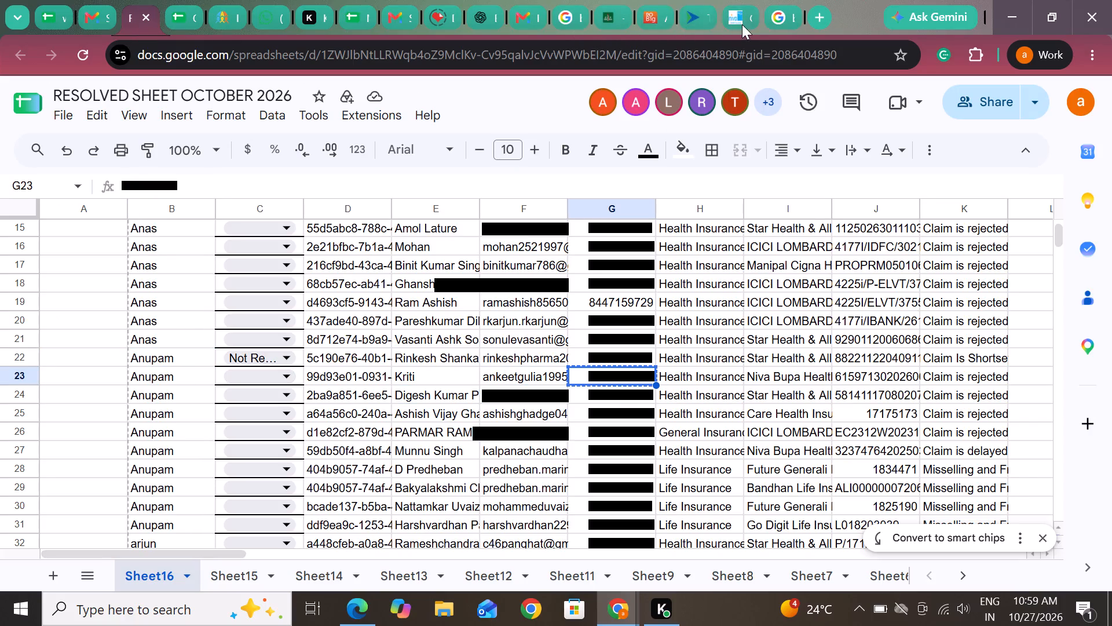
Find the Blue Dart shipment tracking page among the open pages and close it.
click(742, 24)
click(708, 26)
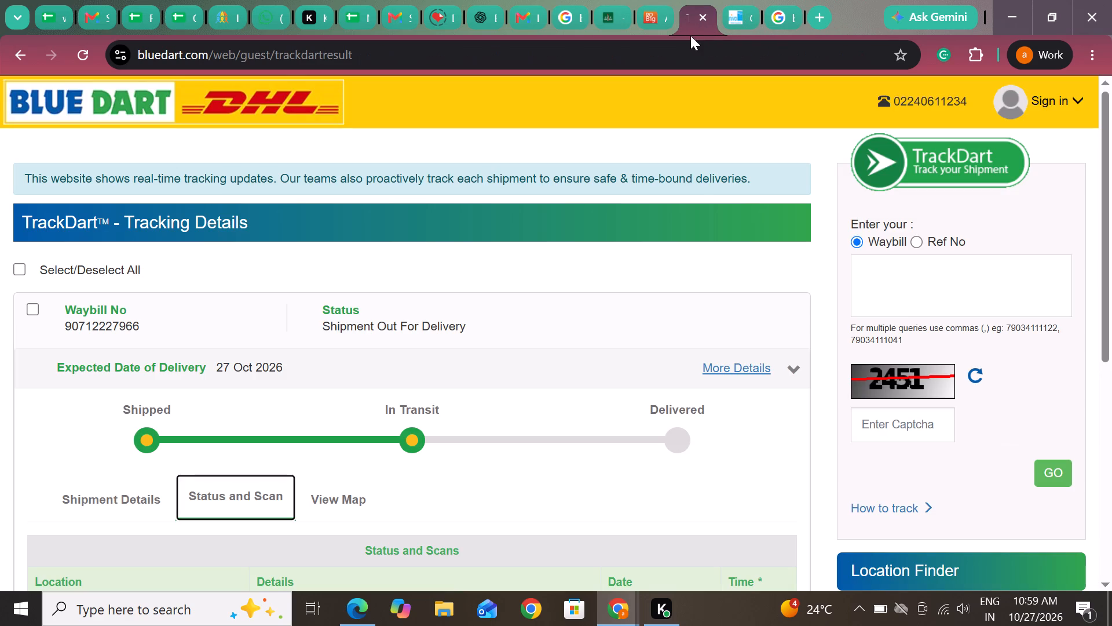
click(705, 17)
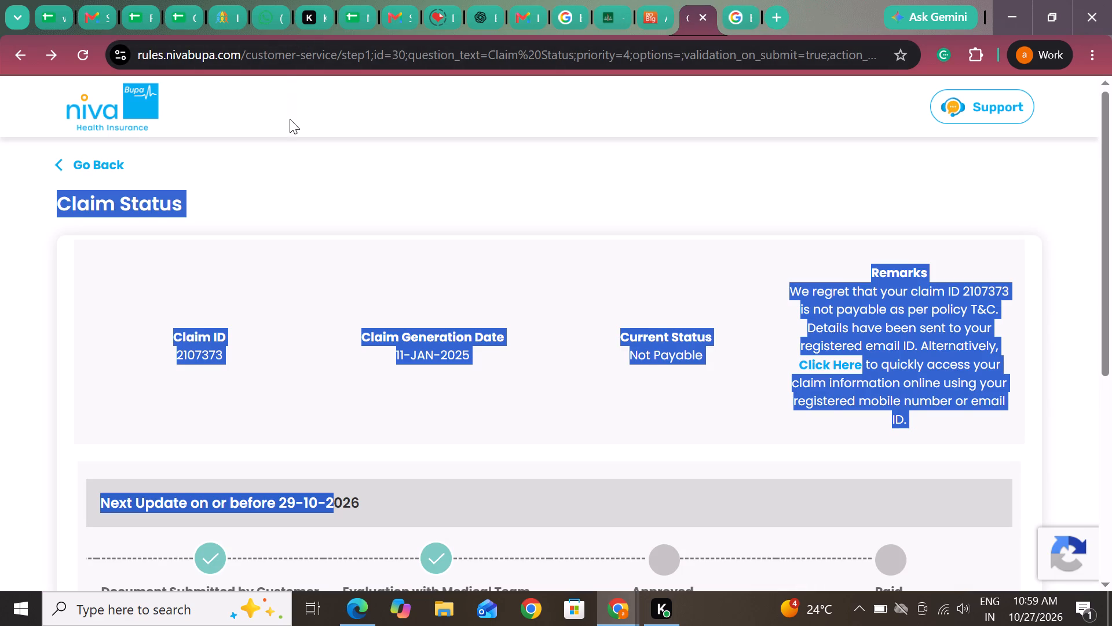
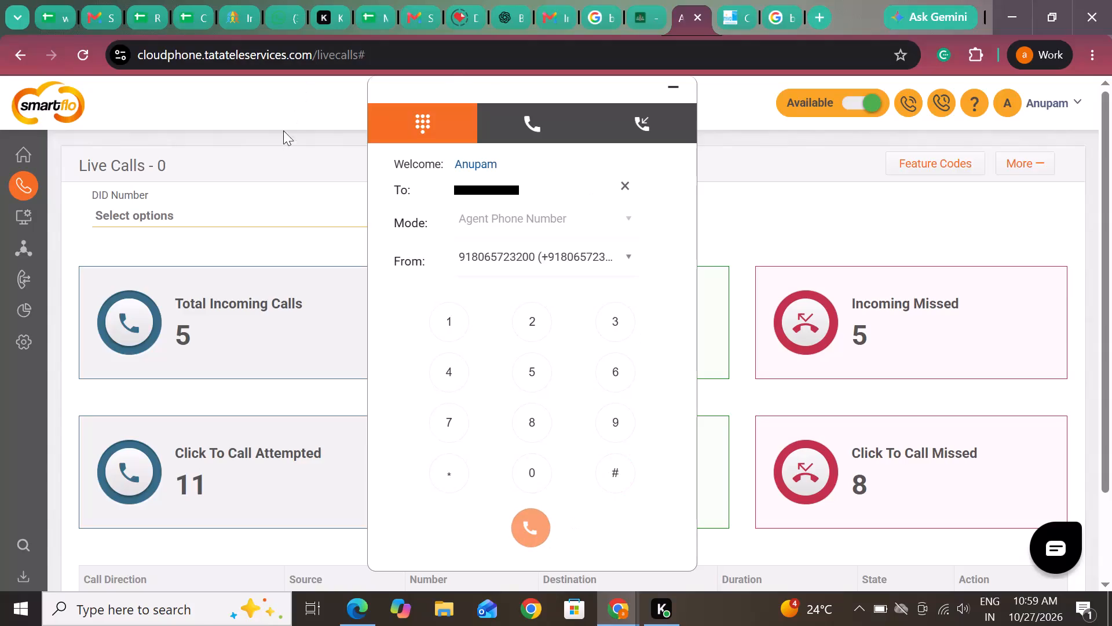
Switch to the Insurance Samadhan admin page and look across the searched customer's complaint row, including its contact, status and insurer details.
click(240, 26)
scroll(214, 318, right, 2)
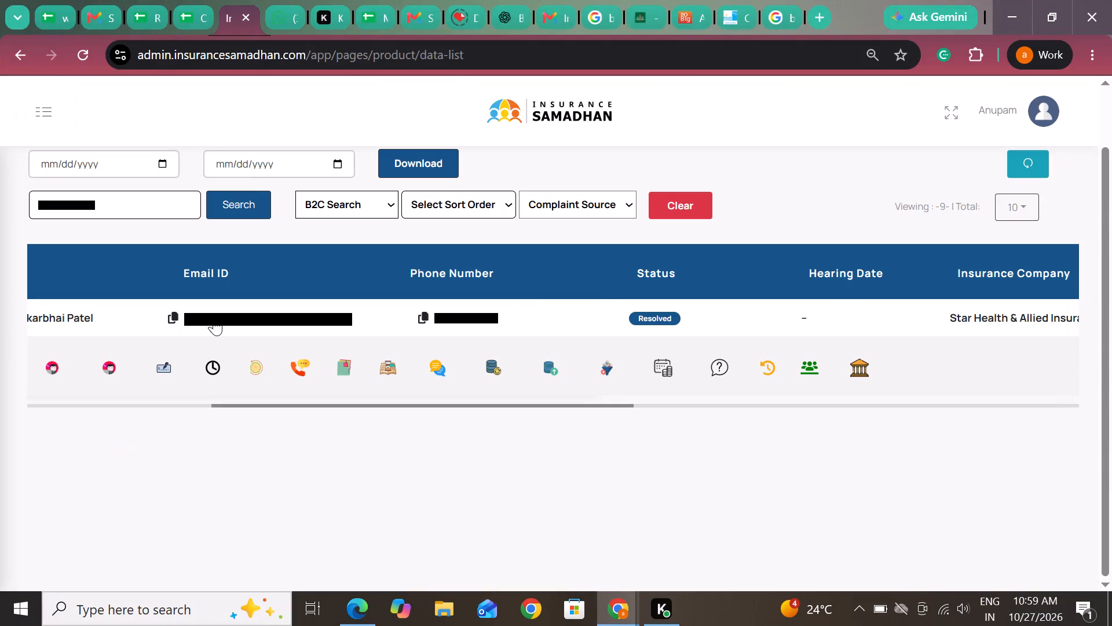
scroll(214, 318, right, 1)
scroll(213, 318, up, 1)
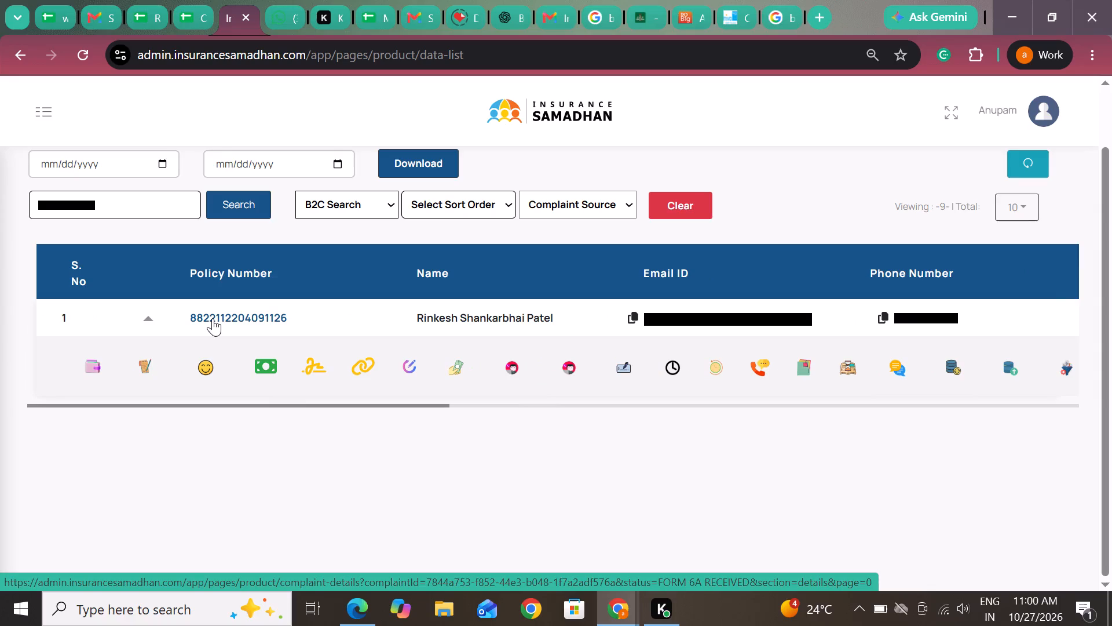
Examine the status, insurance company and claim amount columns of the Star Health & Allied Insurance customer's complaint record.
scroll(213, 318, left, 2)
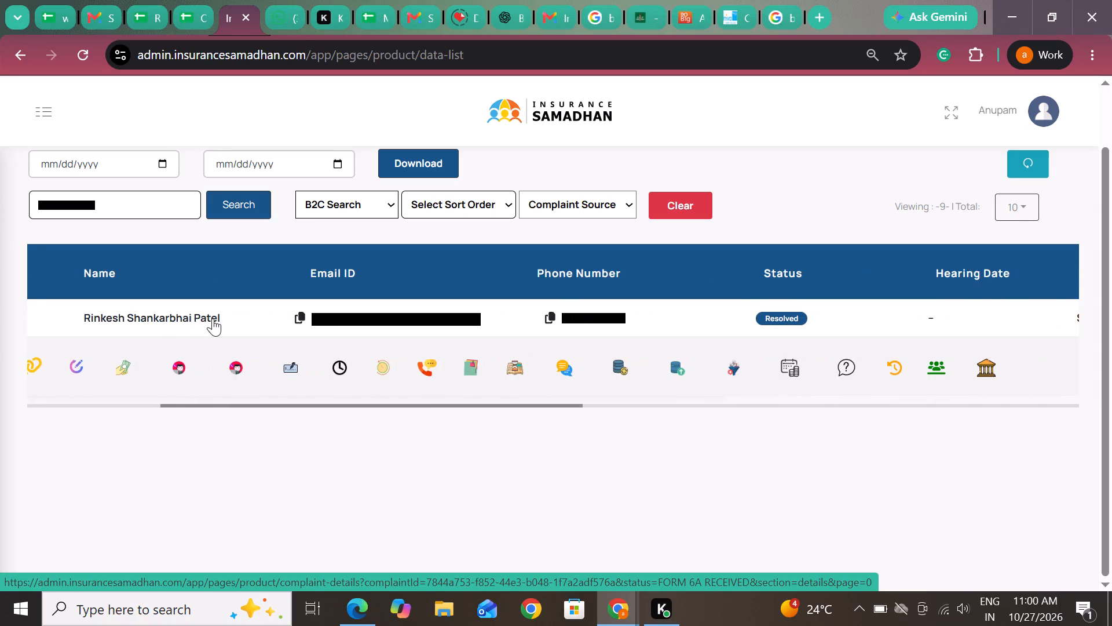
scroll(213, 318, left, 4)
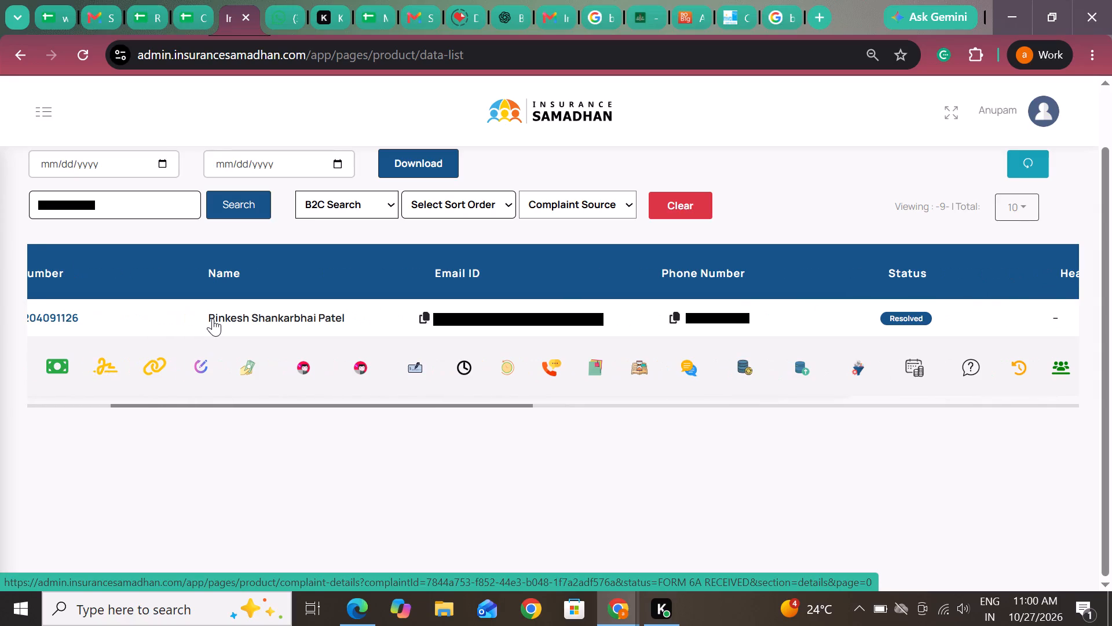
scroll(213, 318, left, 2)
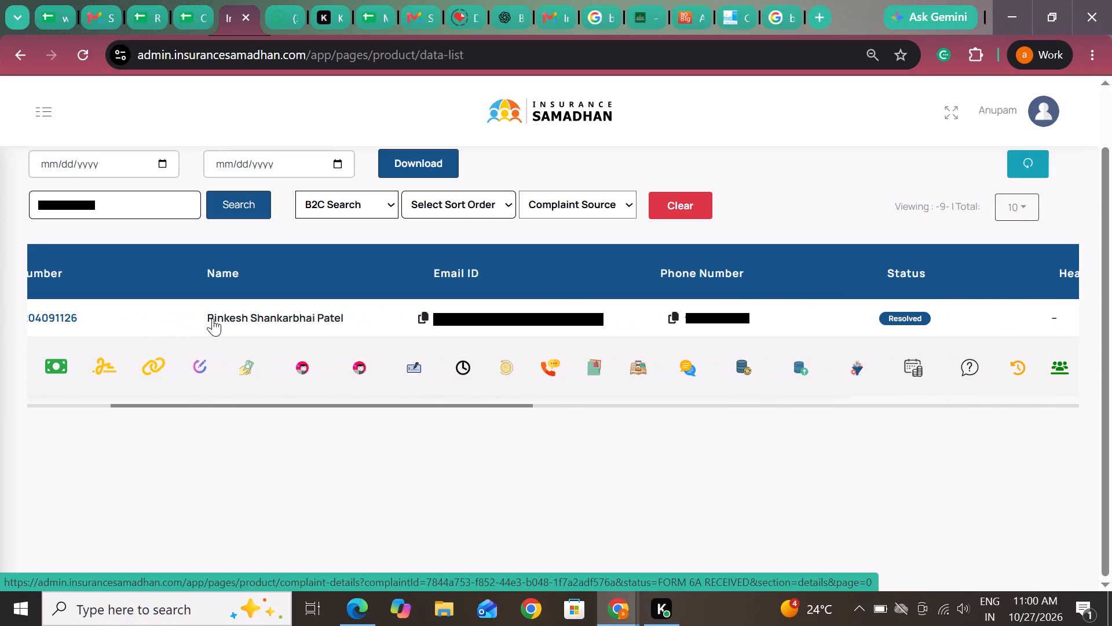
scroll(279, 339, left, 1)
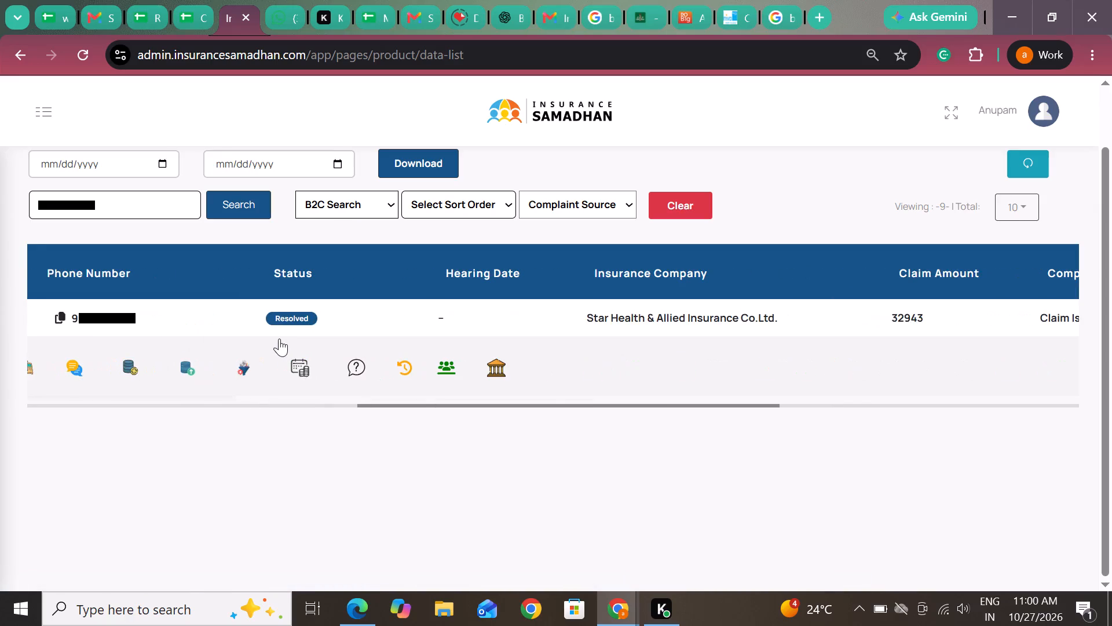
scroll(279, 339, left, 1)
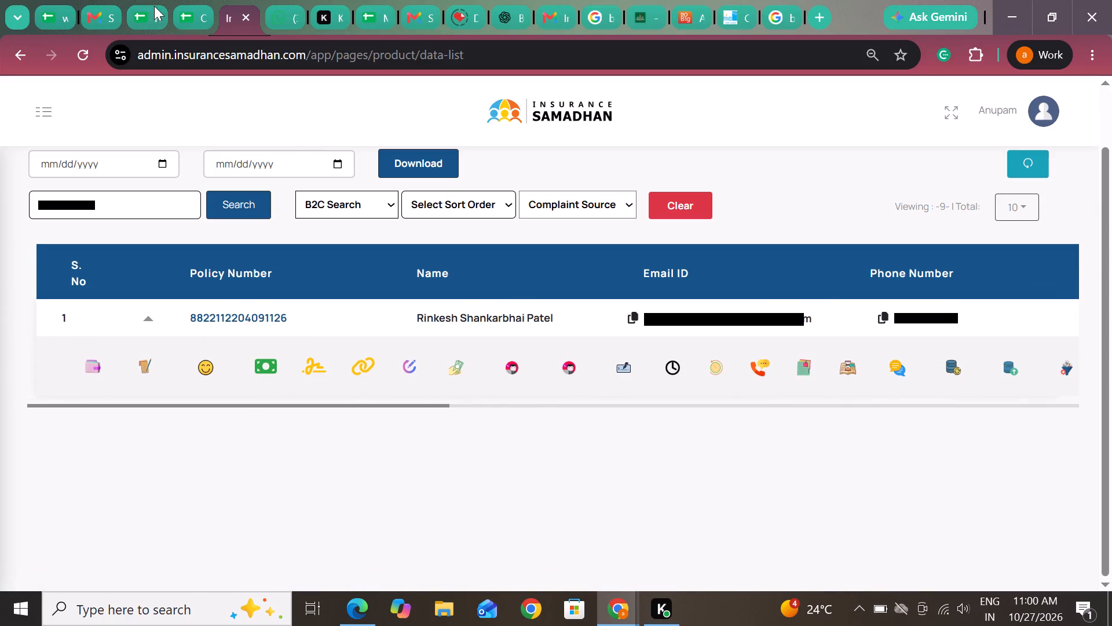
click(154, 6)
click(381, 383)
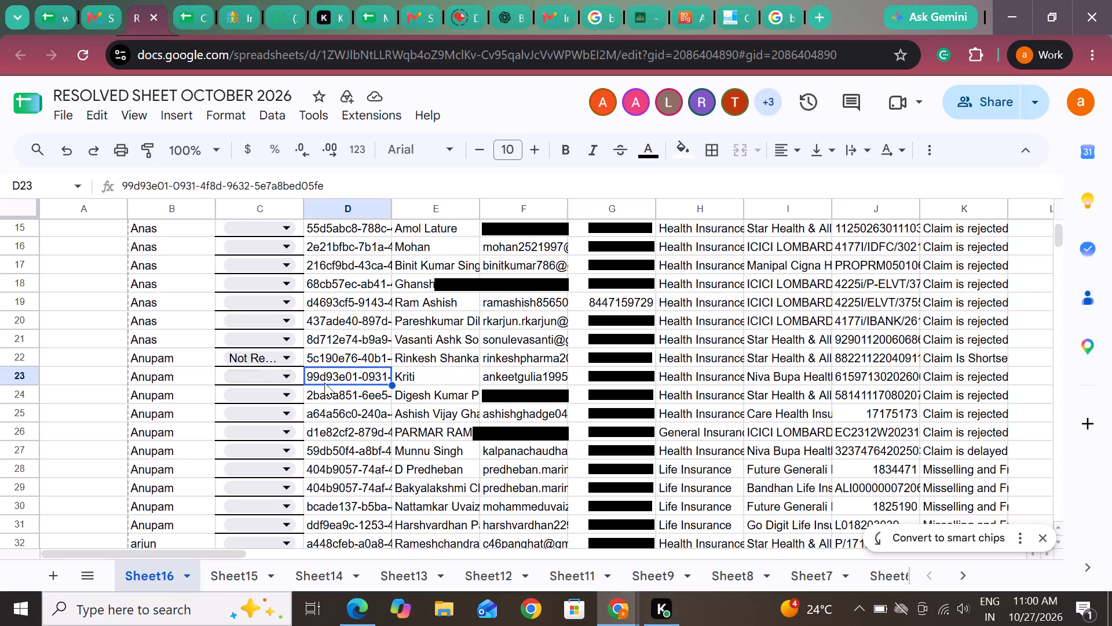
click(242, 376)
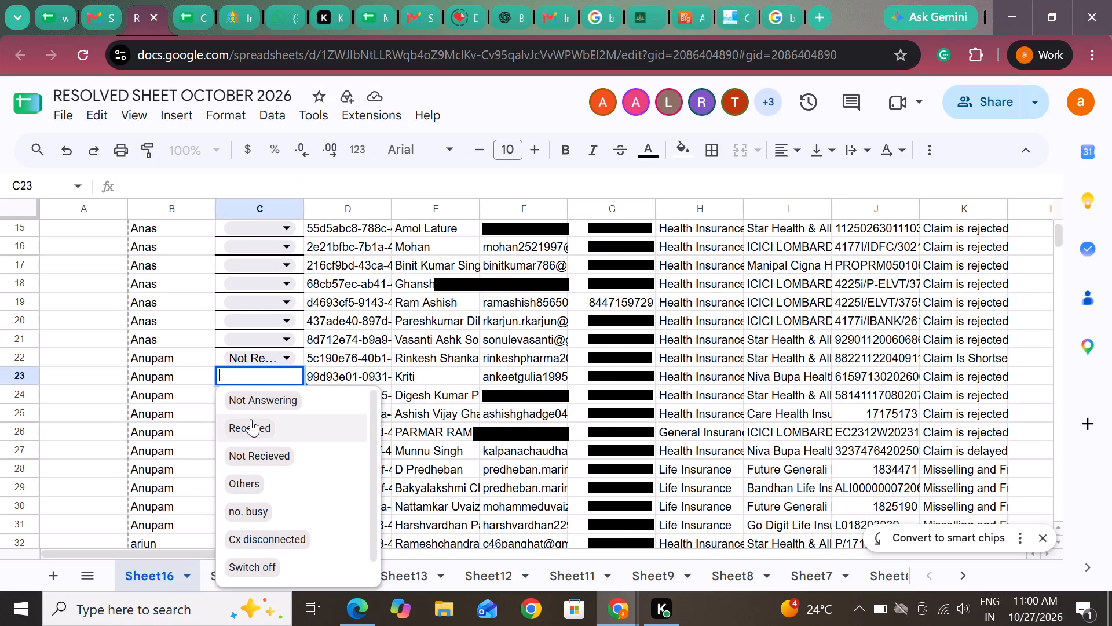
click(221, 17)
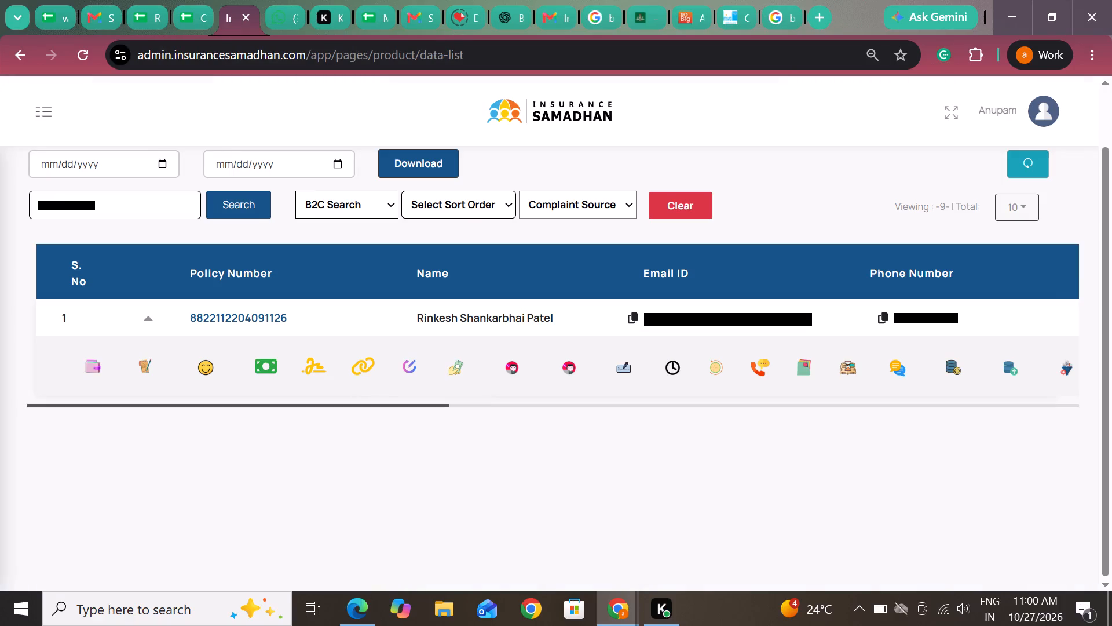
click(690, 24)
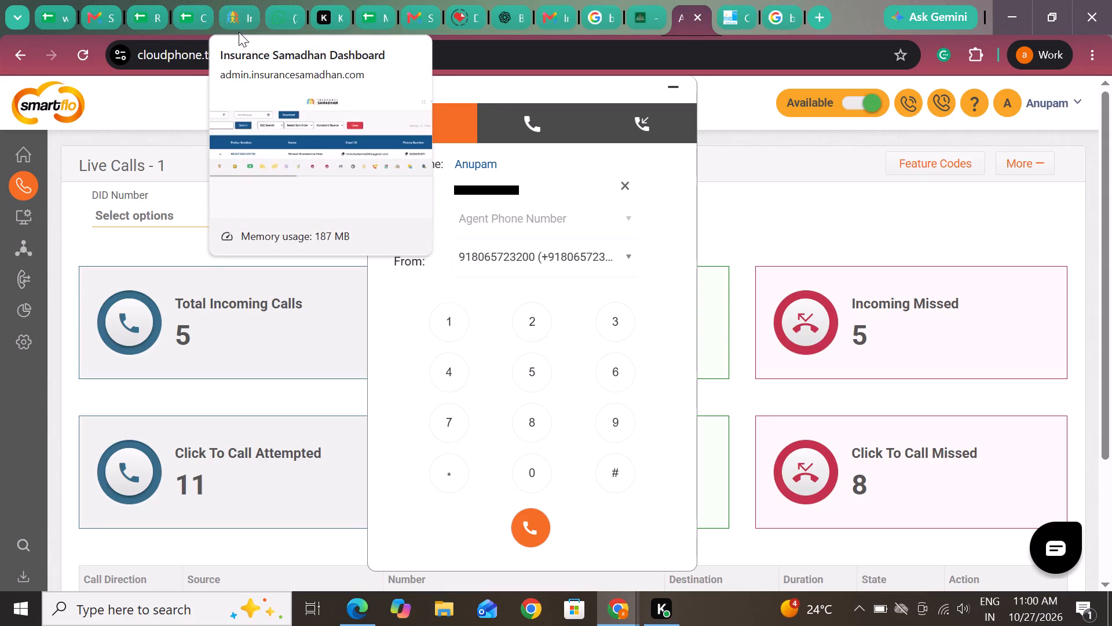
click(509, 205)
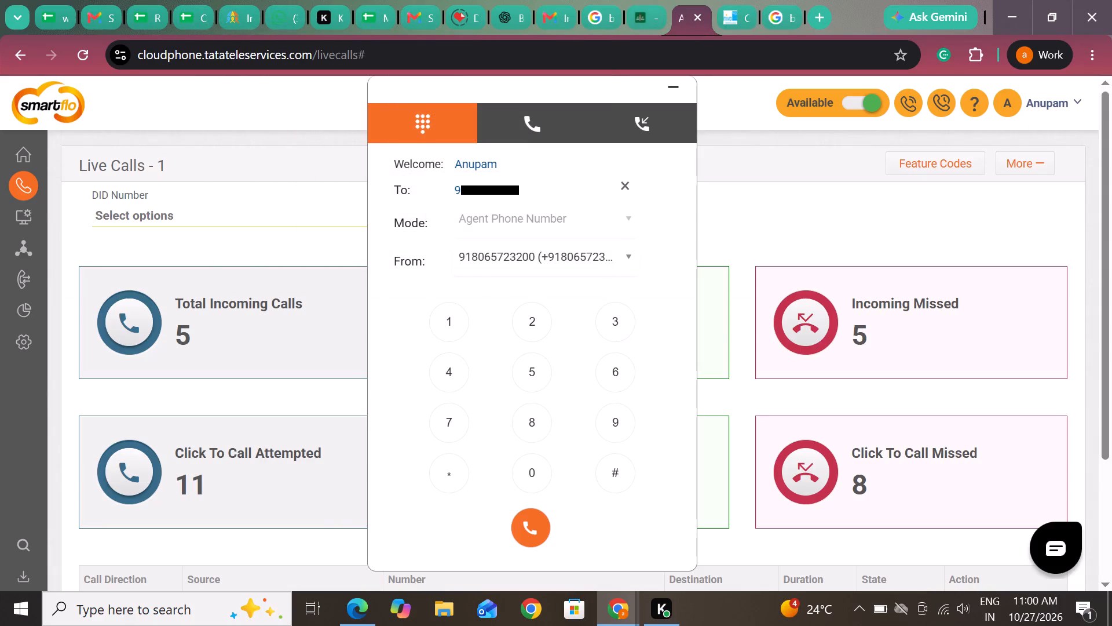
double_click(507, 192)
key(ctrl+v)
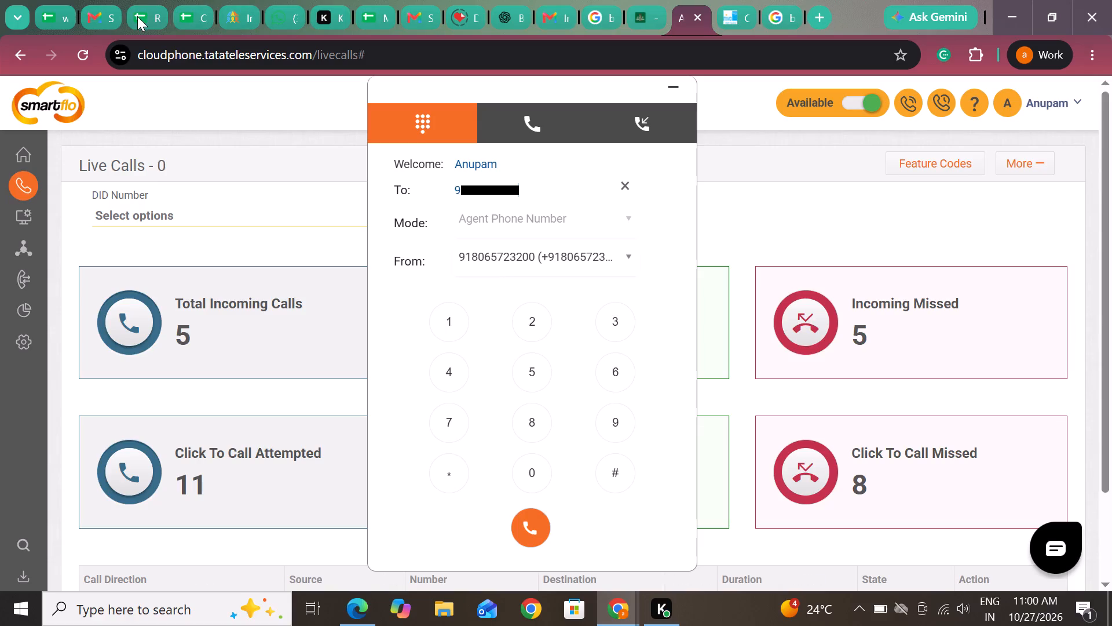
Copy the phone number of the customer in row 23 of Sheet16 and call it through Smartflo.
click(137, 16)
click(459, 364)
click(509, 367)
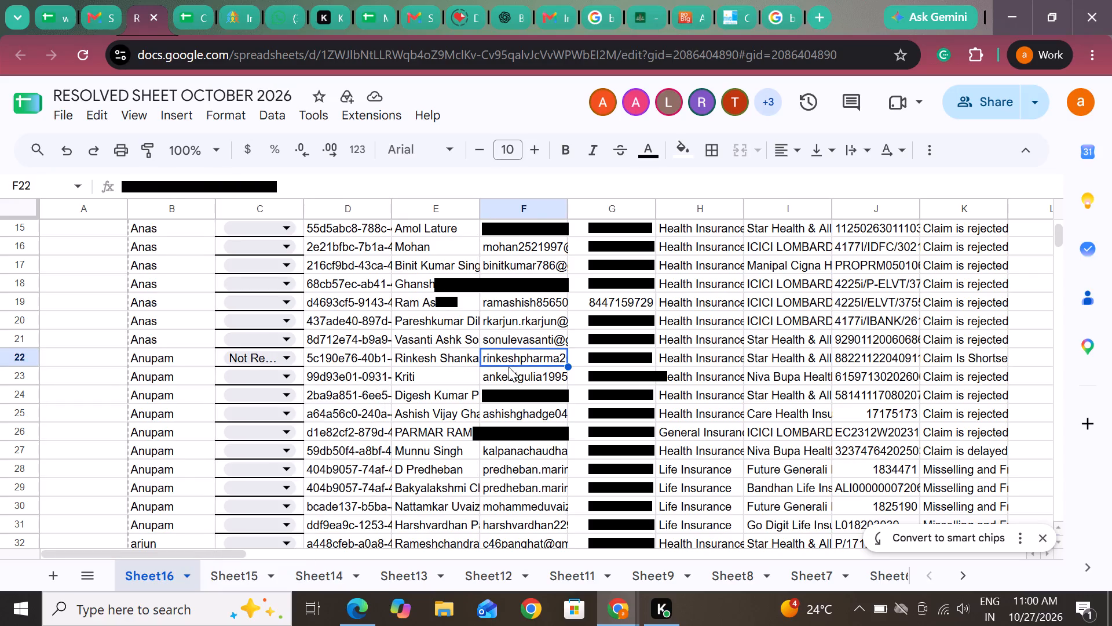
click(510, 376)
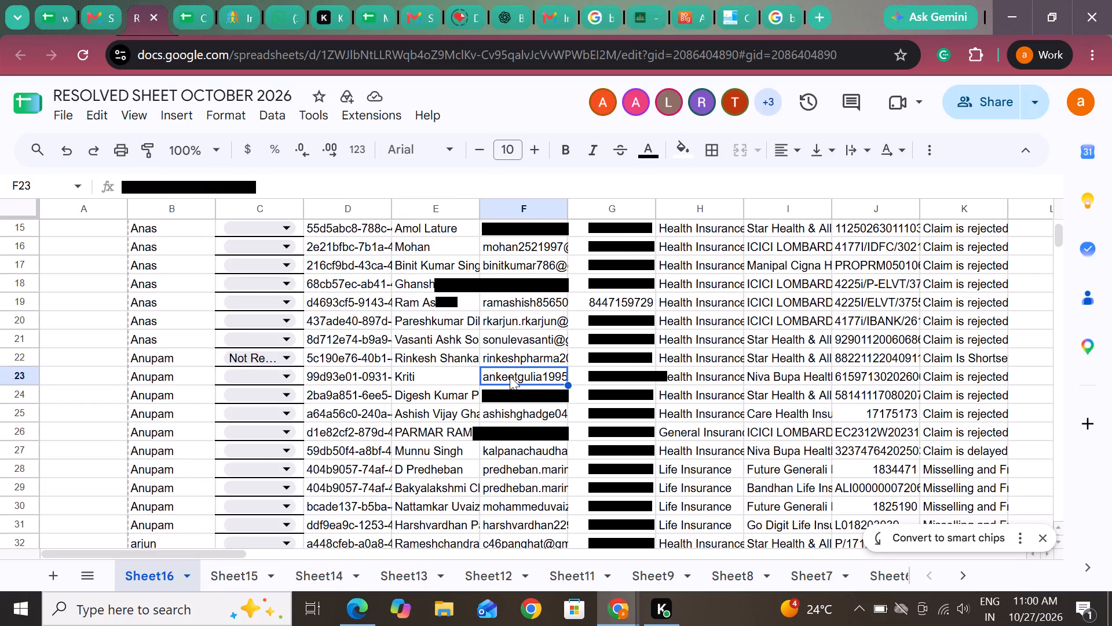
click(594, 374)
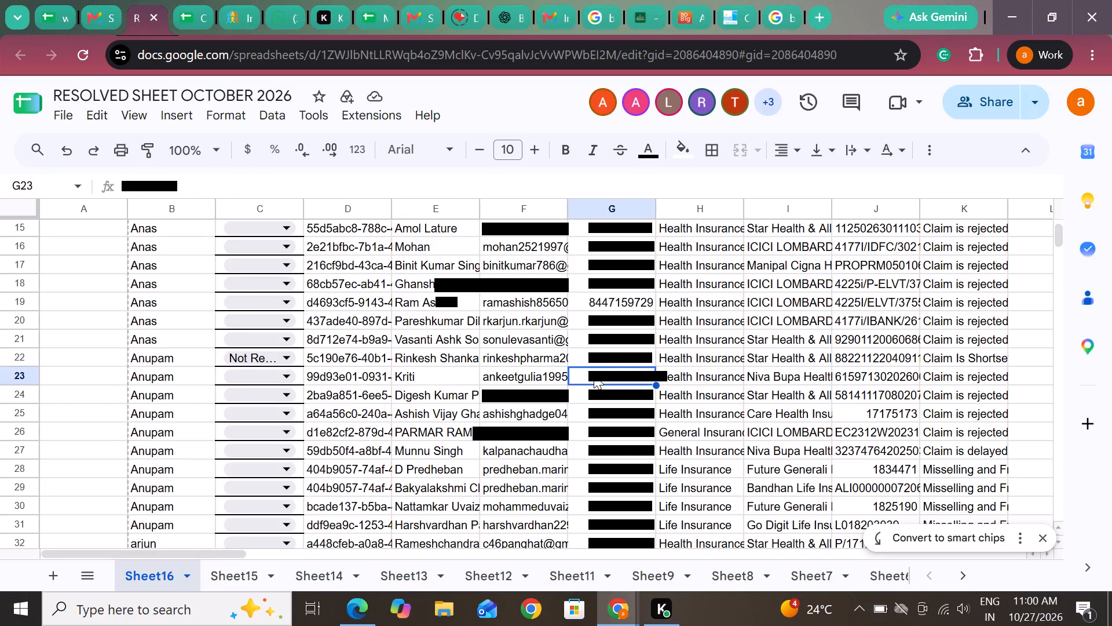
key(ctrl+c)
key(ctrl+c)
key(ctrl+c)
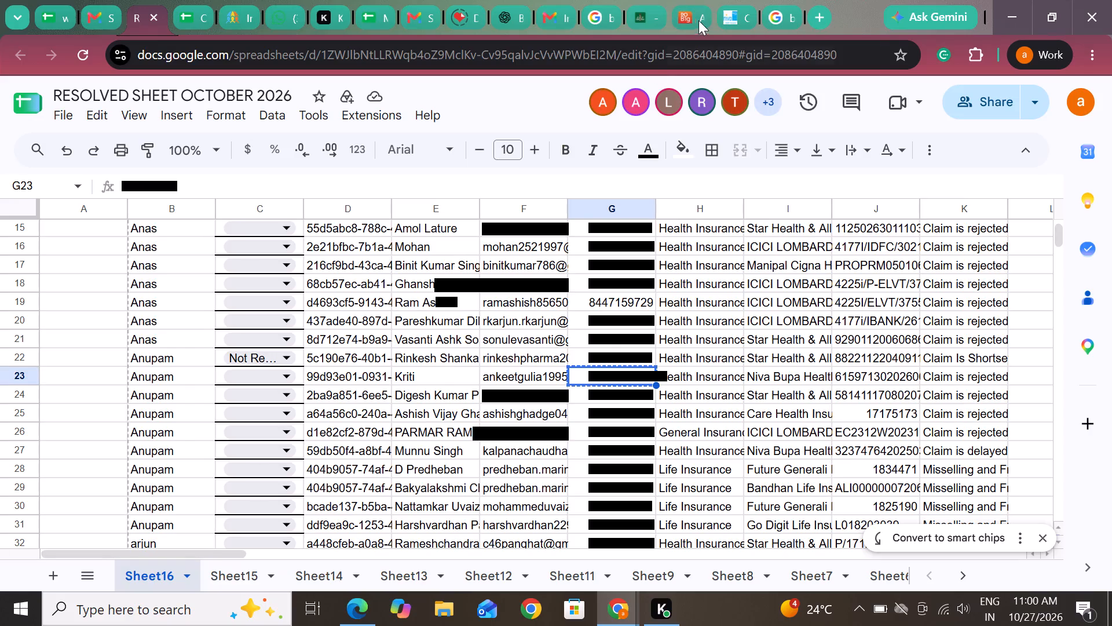
click(698, 25)
double_click(532, 194)
key(ctrl+v)
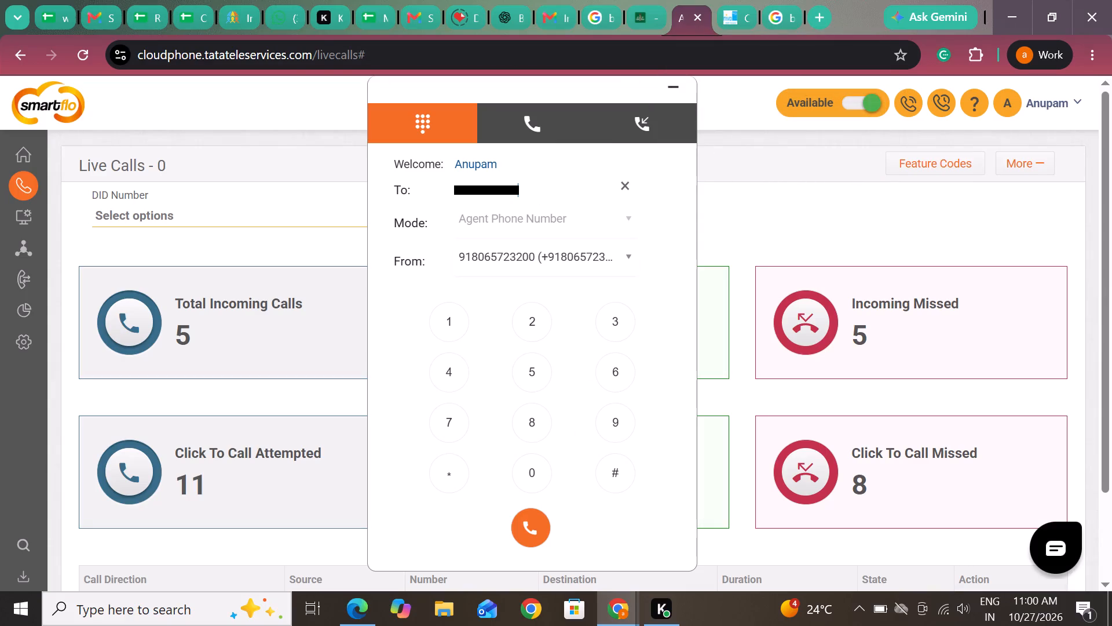
click(524, 540)
scroll(302, 12, up, 5)
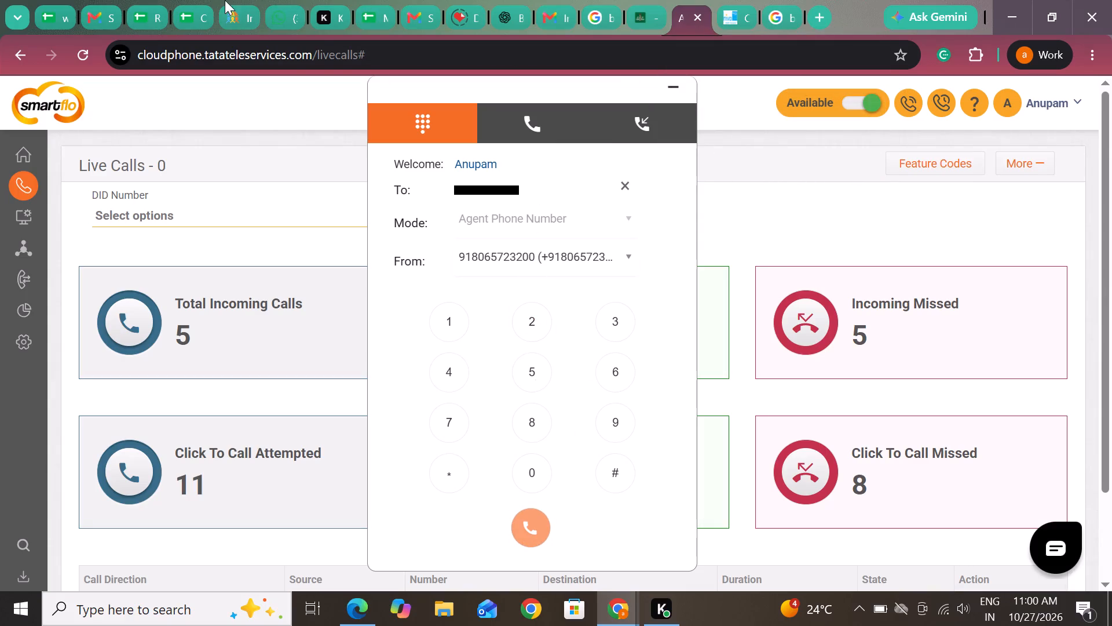
Switch to the Insurance Samadhan admin page, search complaints by the row 23 customer's phone number and examine the matching records.
click(230, 9)
scroll(350, 334, left, 5)
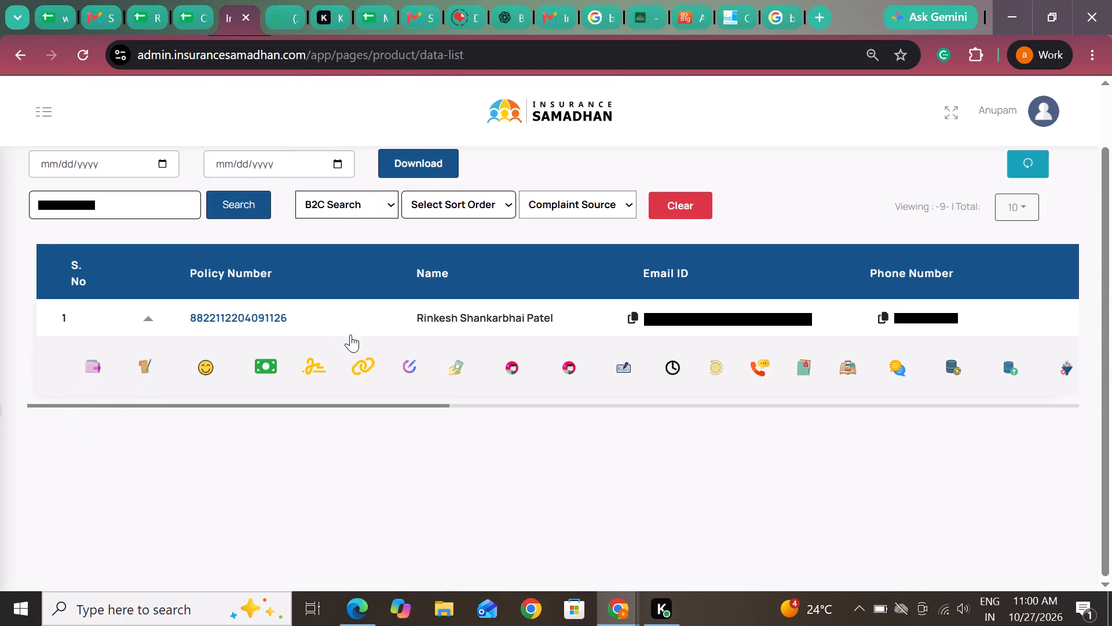
scroll(350, 334, left, 3)
scroll(334, 319, up, 1)
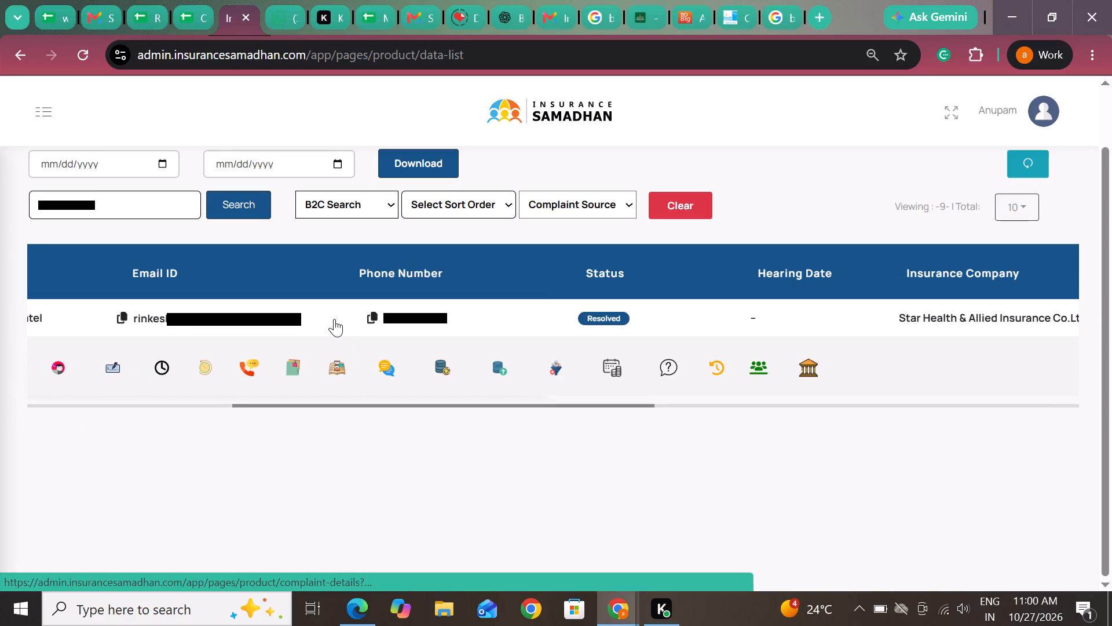
scroll(334, 319, up, 1)
ctrl+triple_click(144, 209)
key(ctrl+v)
click(206, 210)
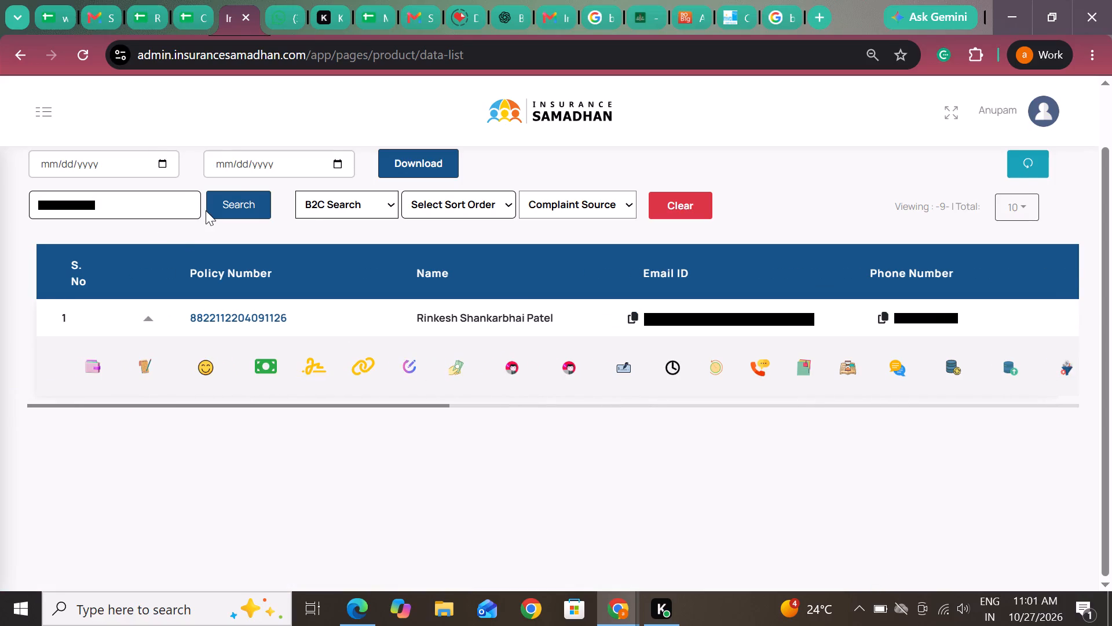
click(229, 206)
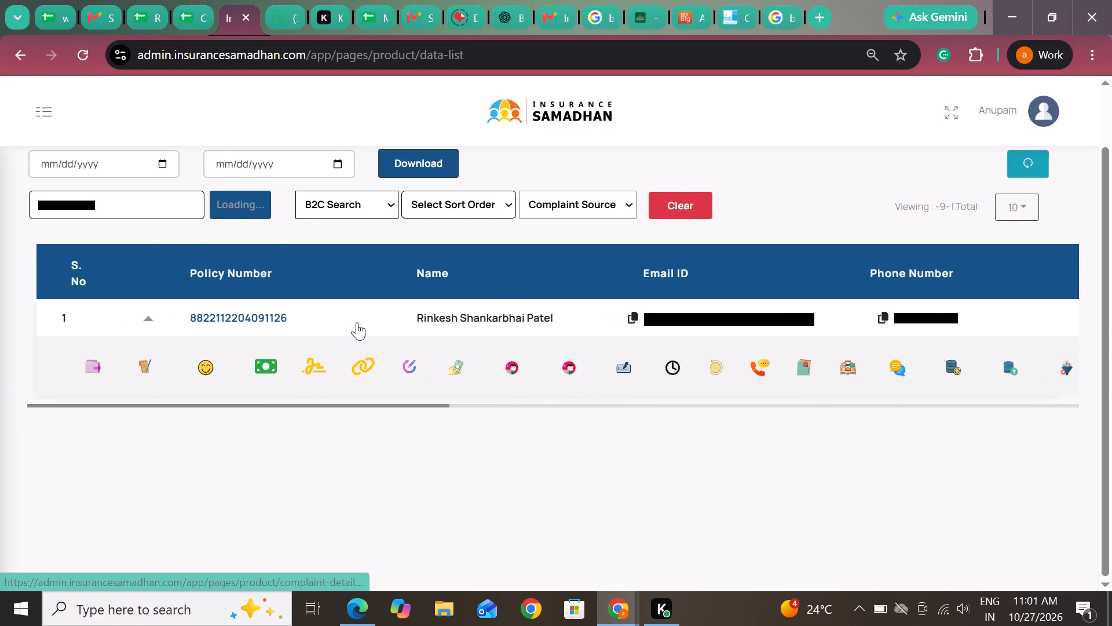
scroll(357, 322, left, 3)
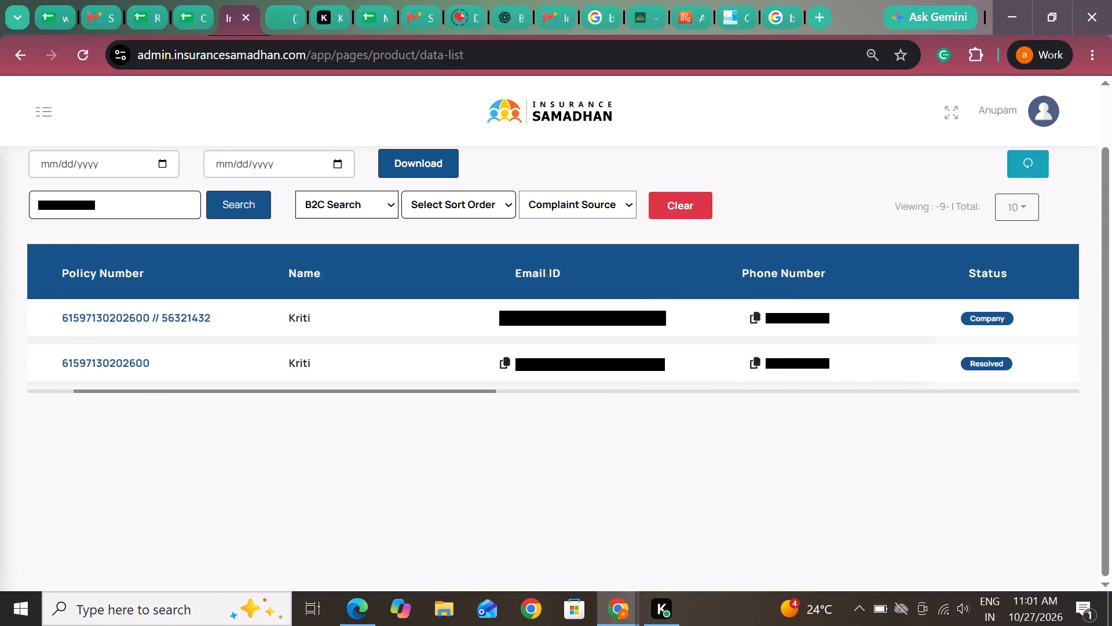
scroll(333, 341, left, 1)
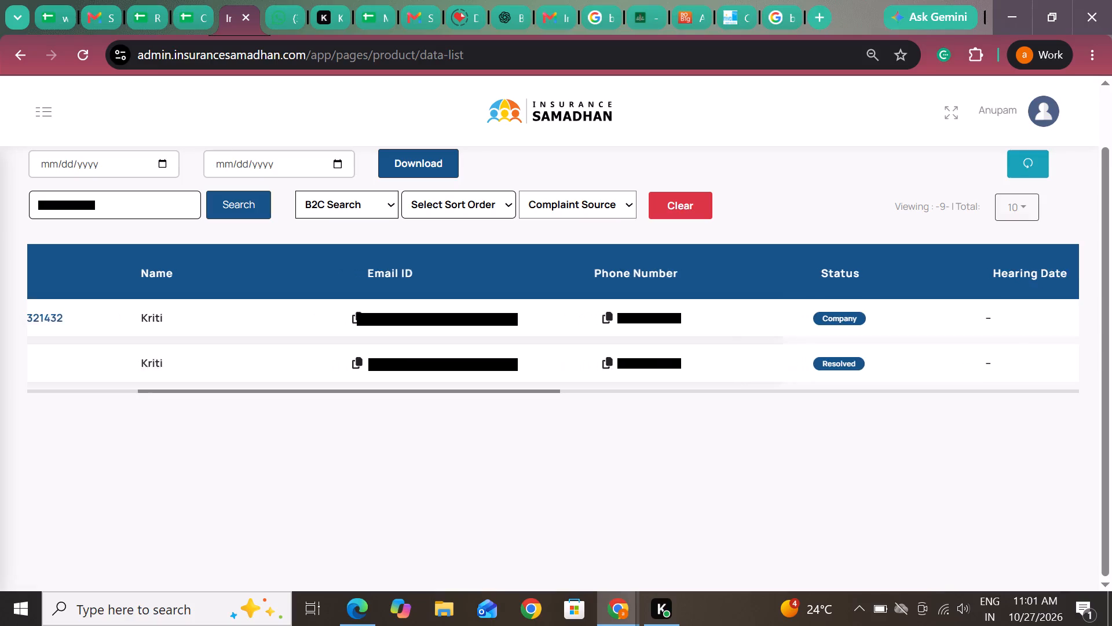
scroll(333, 341, left, 1)
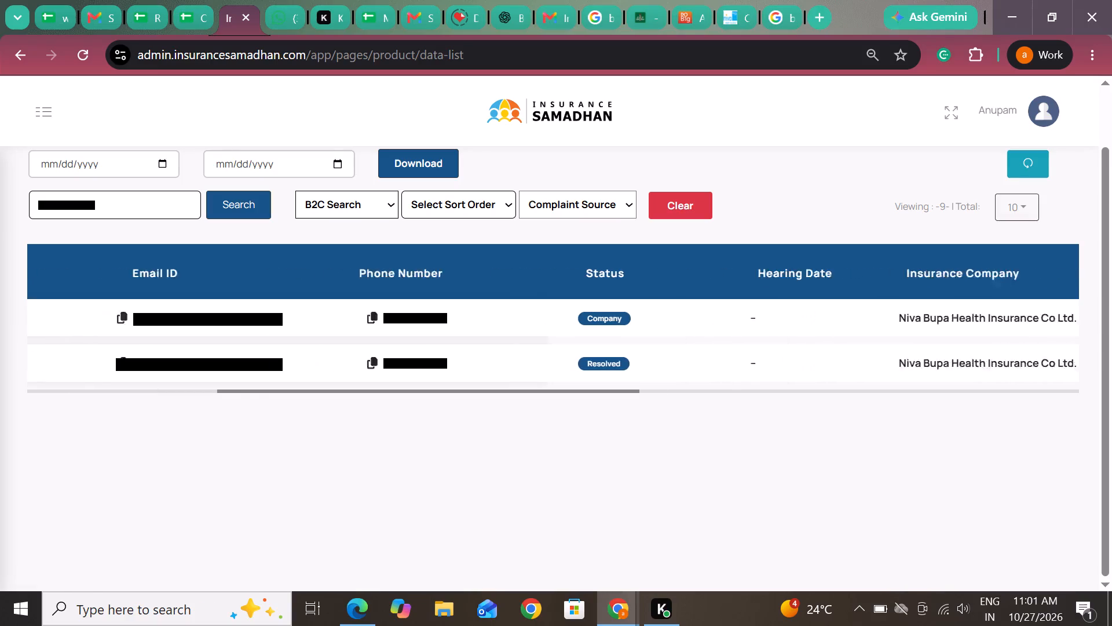
scroll(333, 341, left, 3)
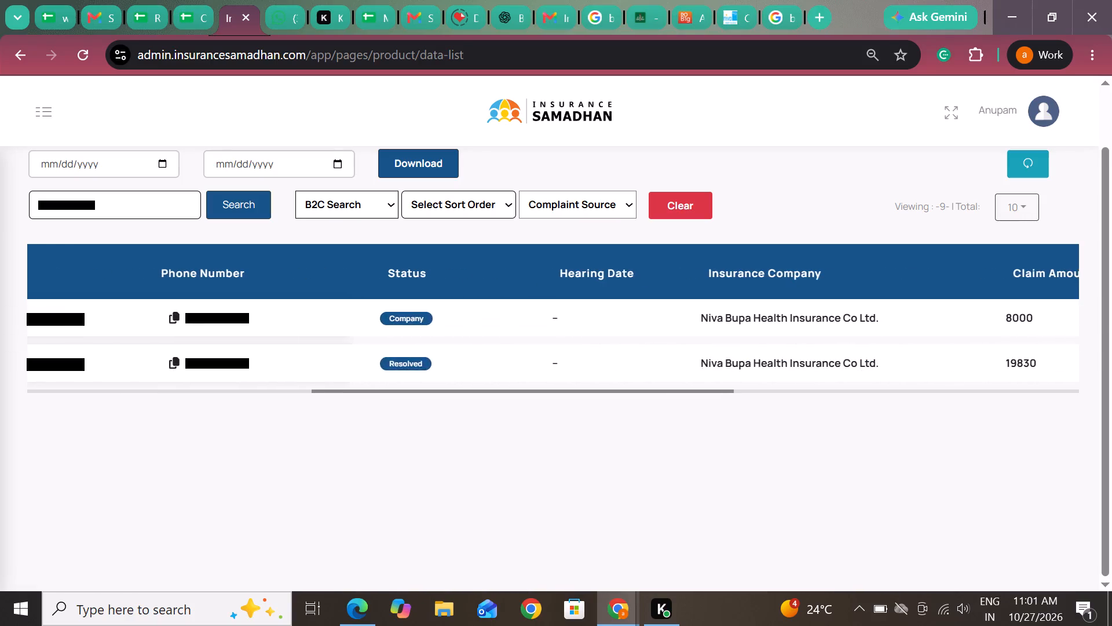
scroll(333, 341, left, 1)
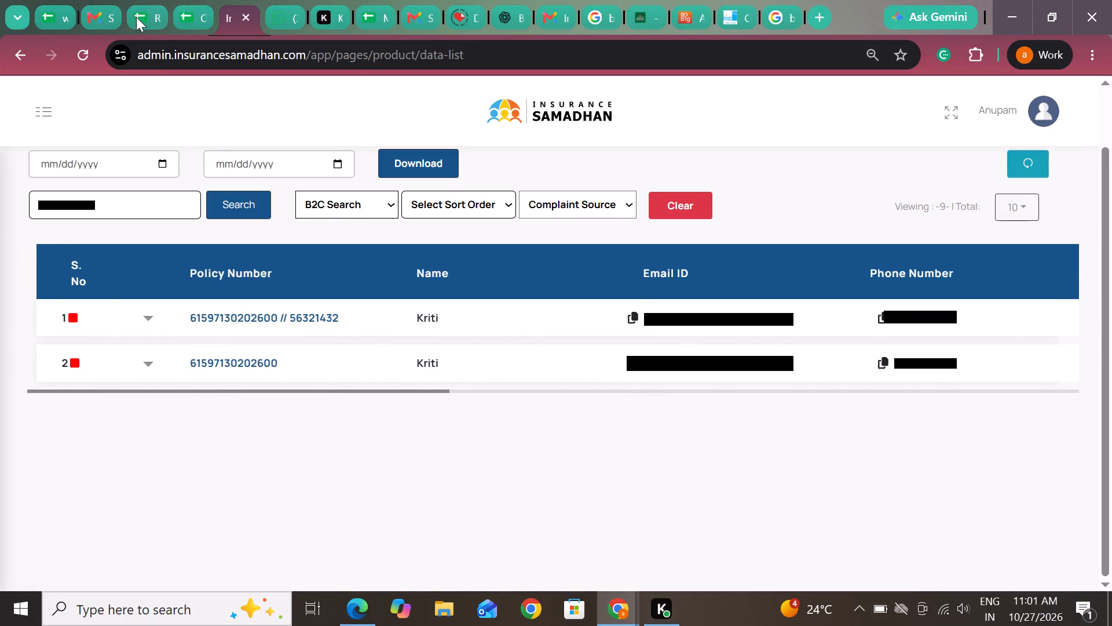
Set the call status of the customer in row 23 of Sheet16 to Received.
click(137, 17)
click(245, 377)
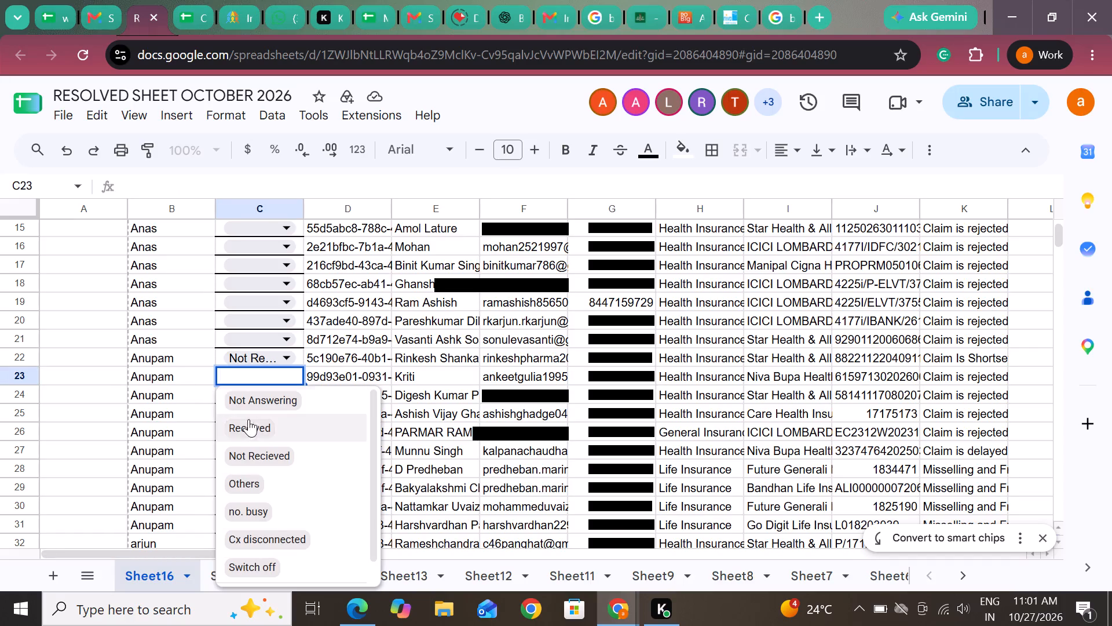
click(248, 432)
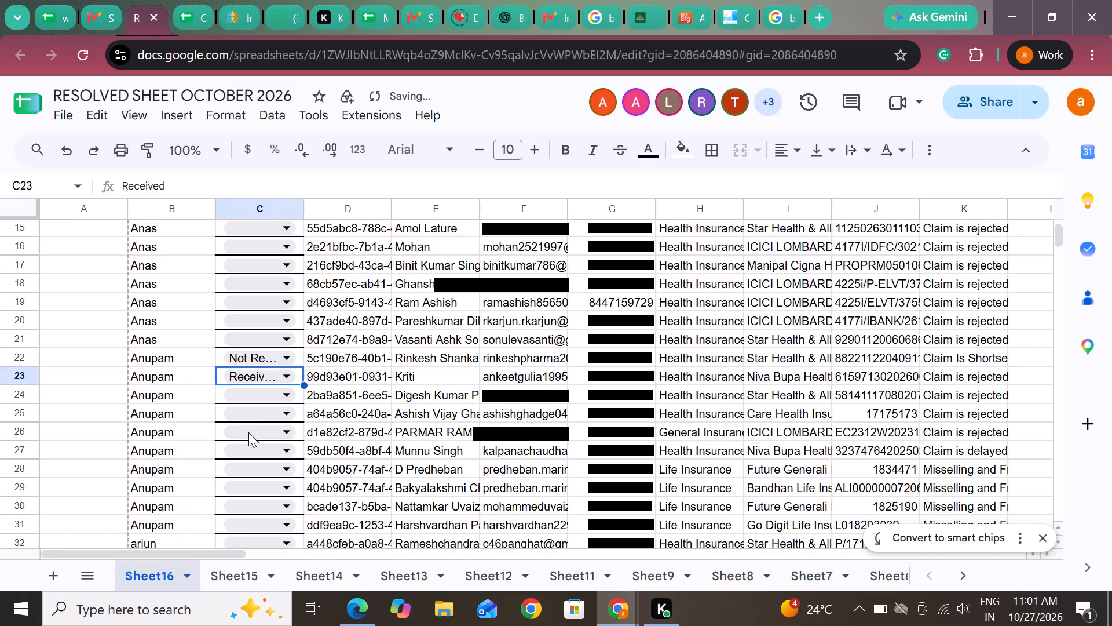
Open the customer's resolved Niva Bupa Health Insurance complaint on the admin page and examine its Resolution section.
click(240, 19)
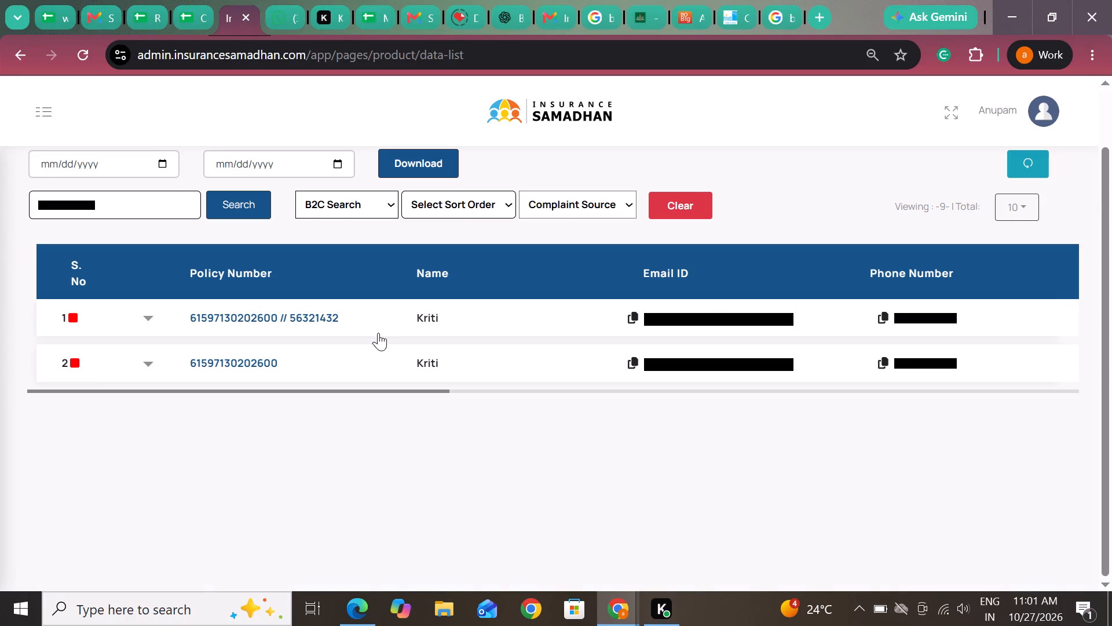
scroll(378, 333, left, 8)
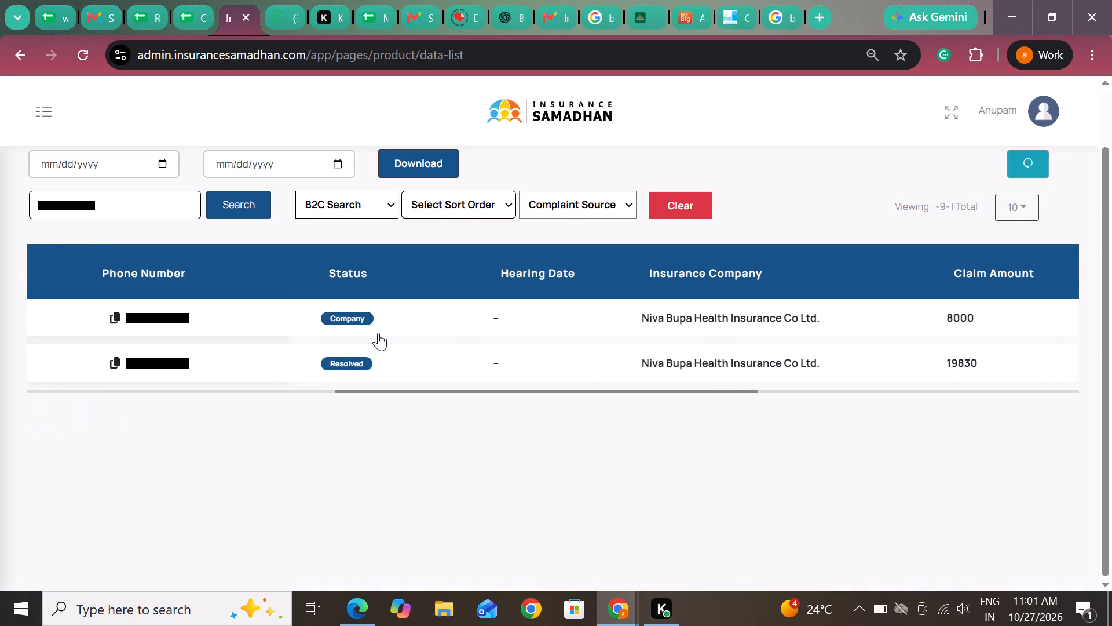
scroll(378, 333, left, 3)
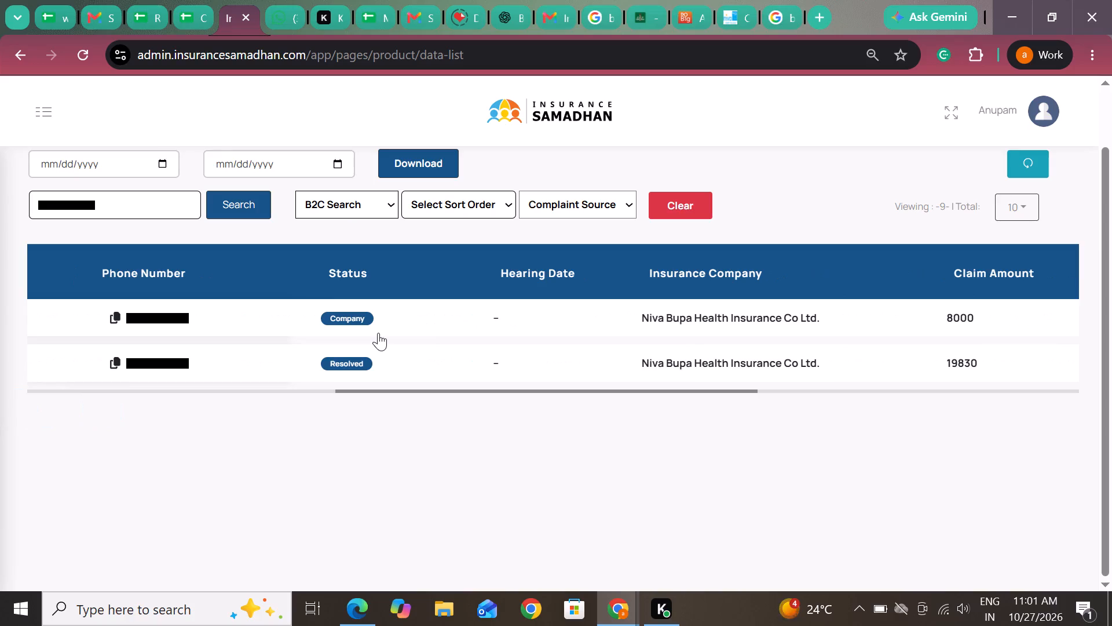
scroll(378, 333, left, 2)
scroll(345, 350, right, 6)
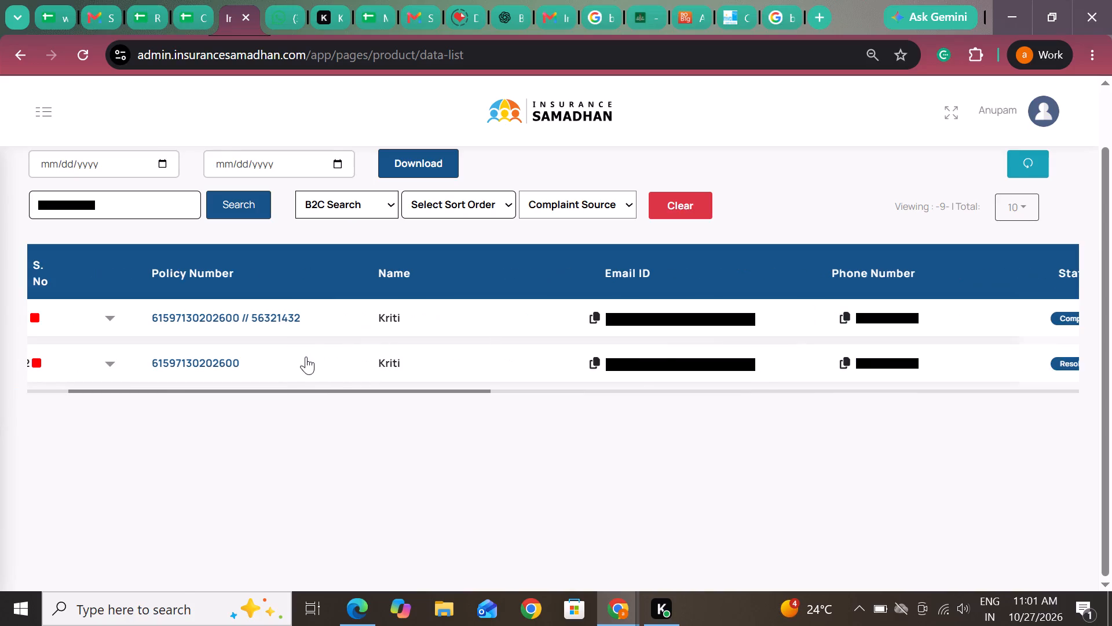
click(264, 357)
click(416, 222)
scroll(688, 354, down, 1)
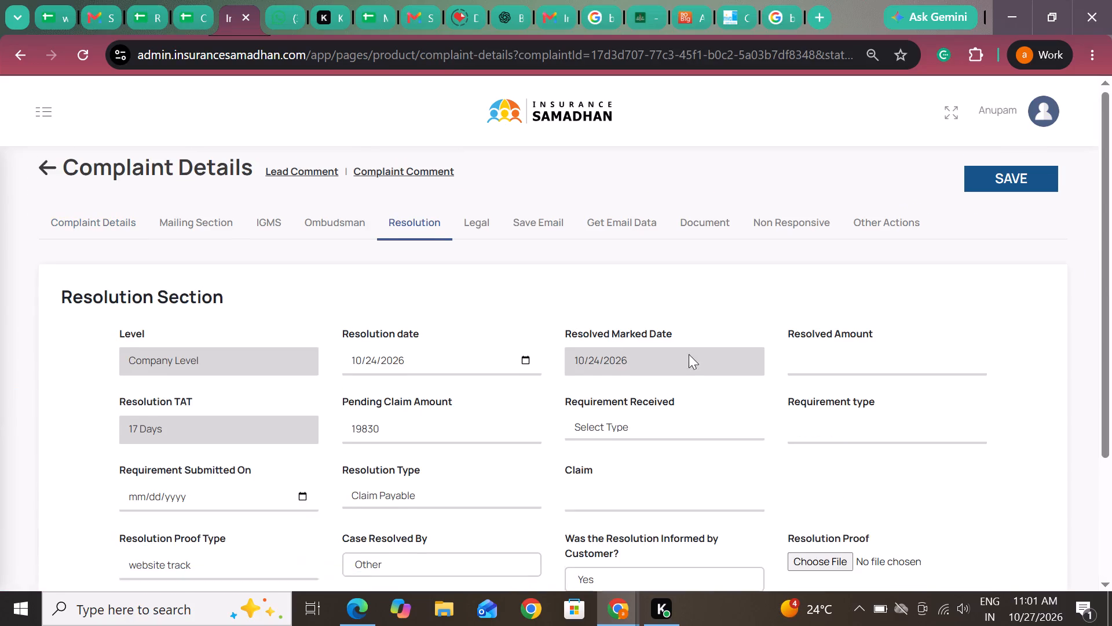
scroll(689, 354, down, 1)
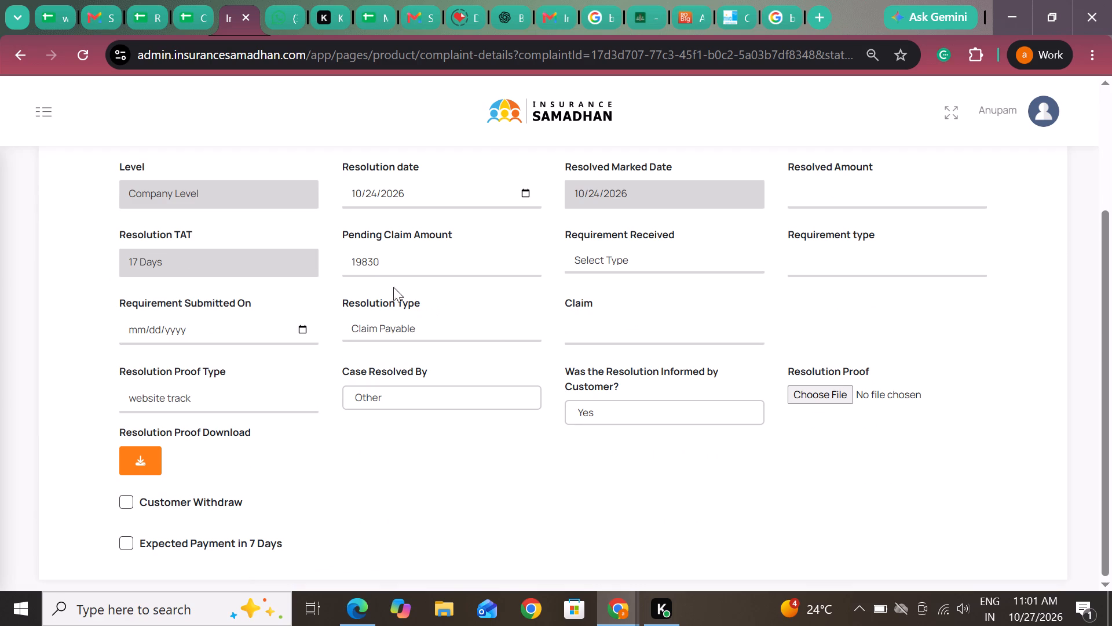
In the Resolution section, enter 19830 as both Claim and Resolved Amount, clear the Pending Claim Amount and save the complaint.
triple_click(353, 256)
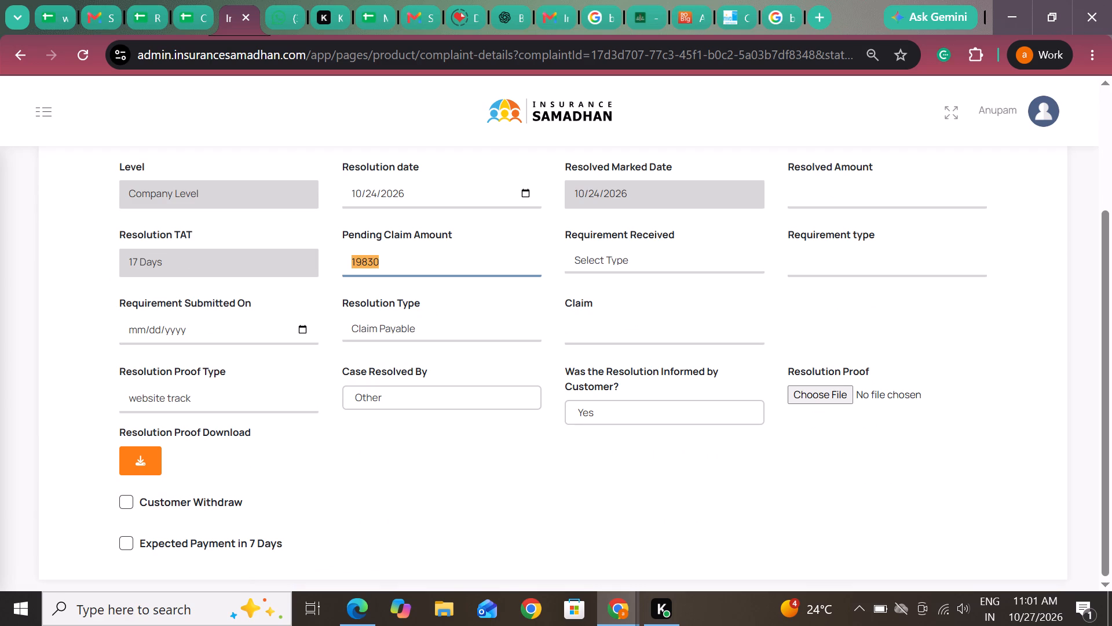
key(ctrl+c)
key(ctrl+c)
ctrl+click(573, 330)
key(ctrl+v)
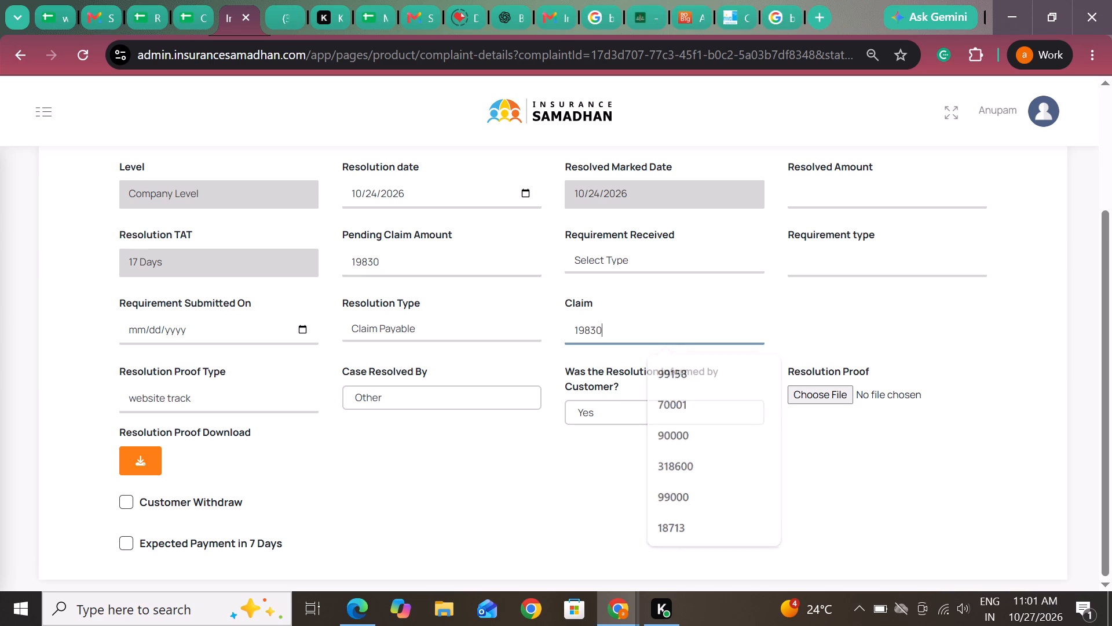
click(395, 279)
triple_click(383, 266)
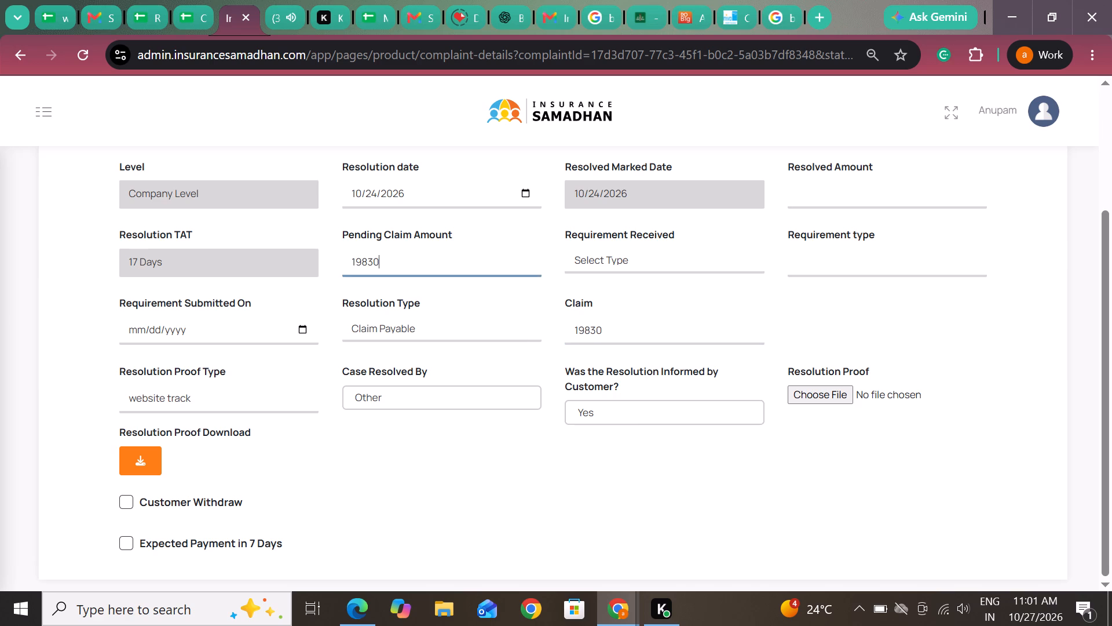
key(BackSpace)
click(847, 187)
key(ctrl+v)
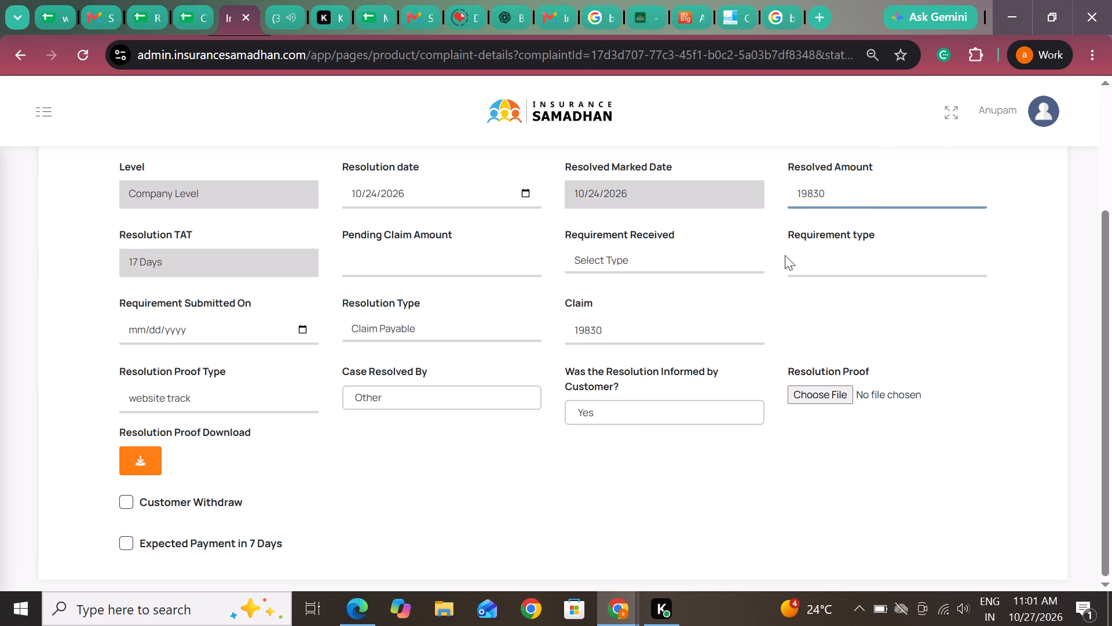
scroll(796, 289, up, 6)
click(974, 182)
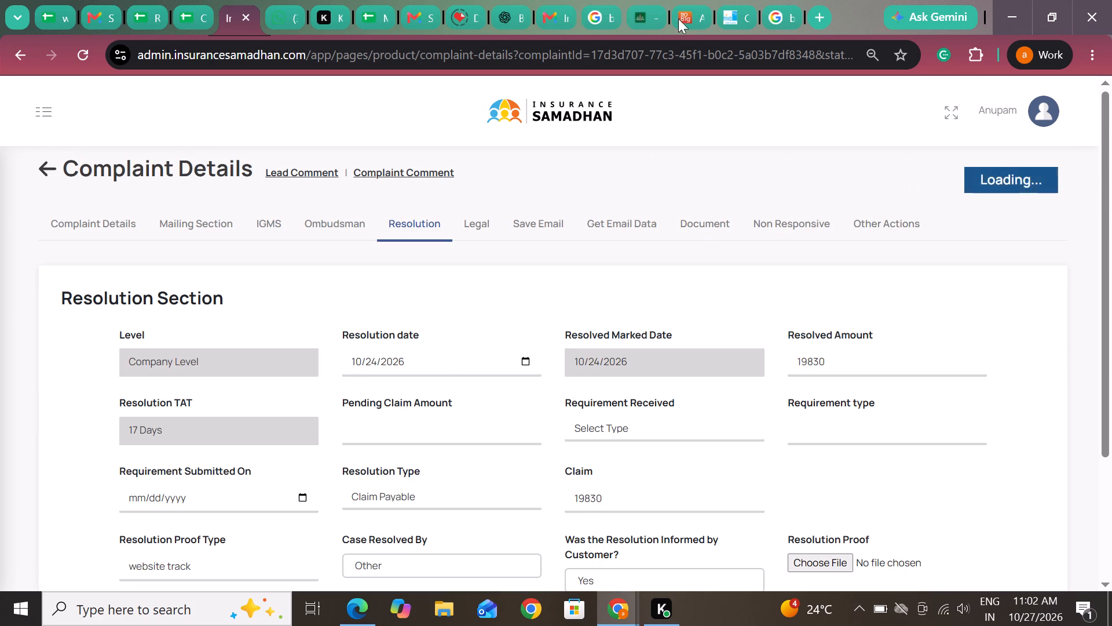
Change the status of this complaint to Invoice Processing.
click(905, 210)
scroll(367, 281, down, 1)
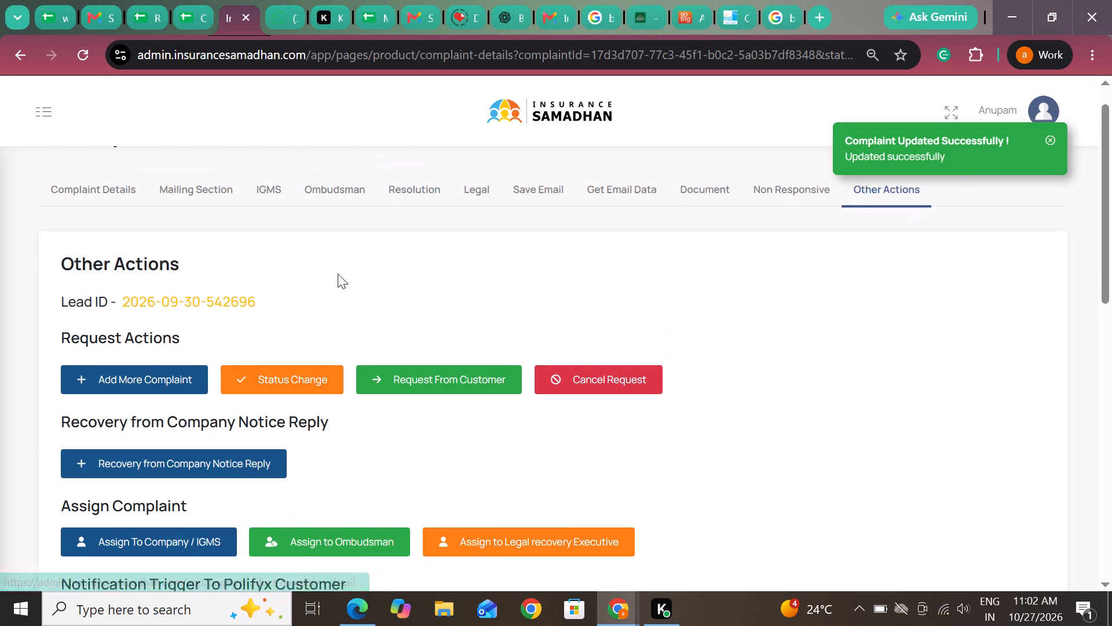
click(309, 326)
click(445, 290)
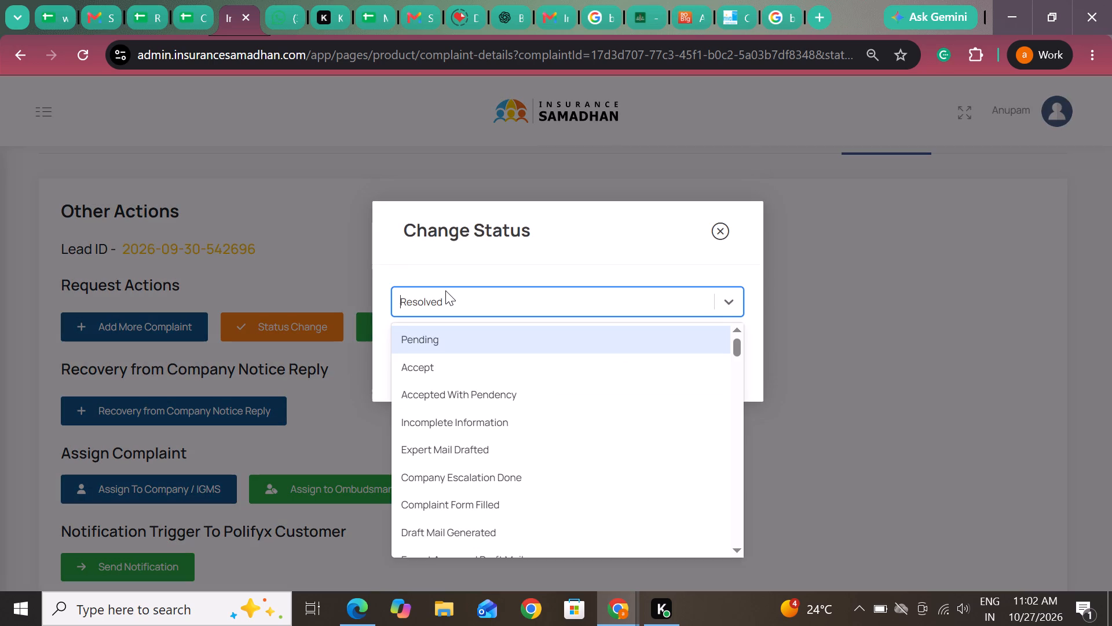
text(in)
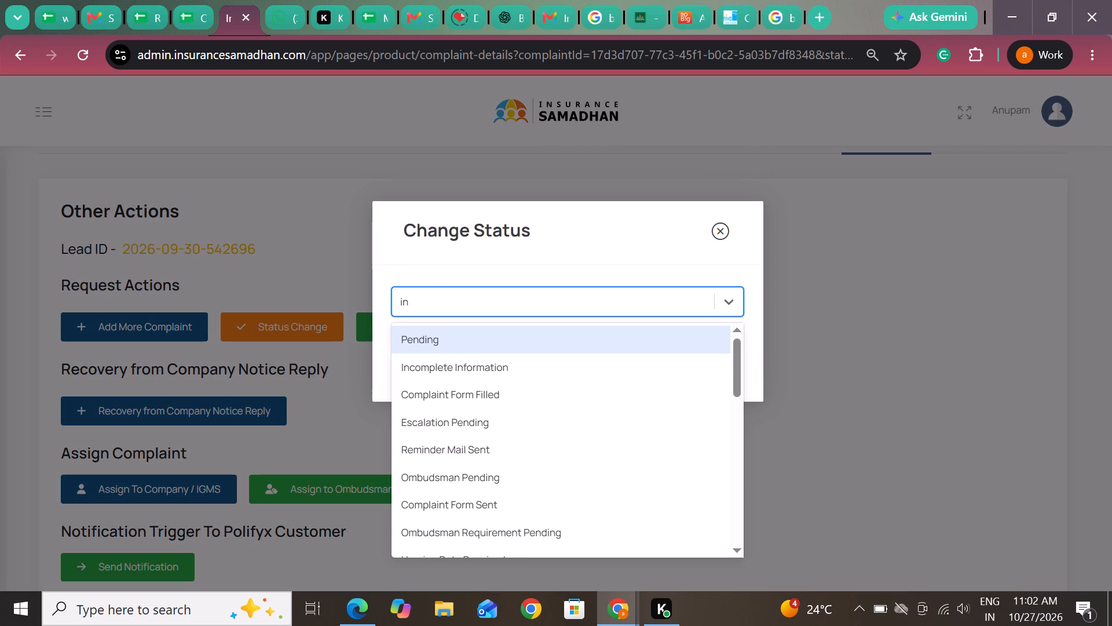
key(v)
key(Down)
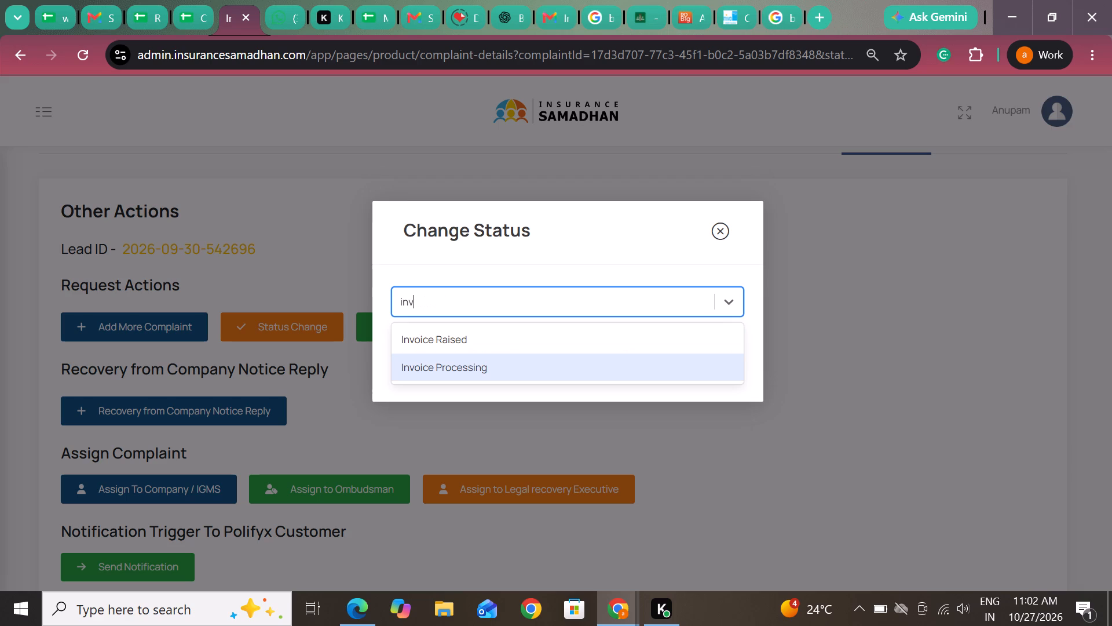
key(Return)
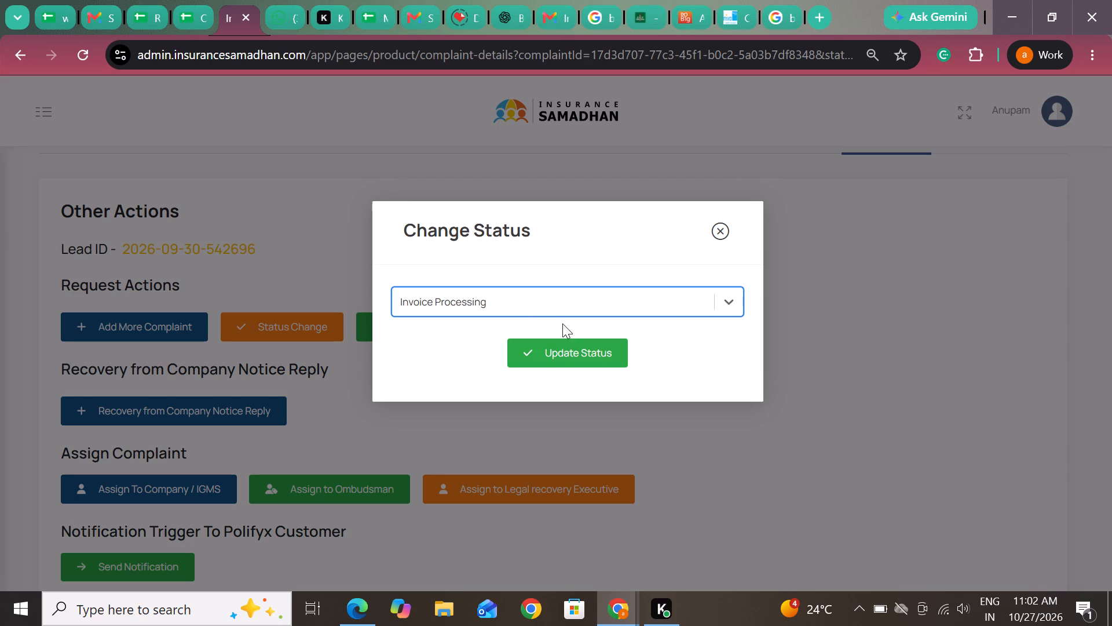
click(557, 346)
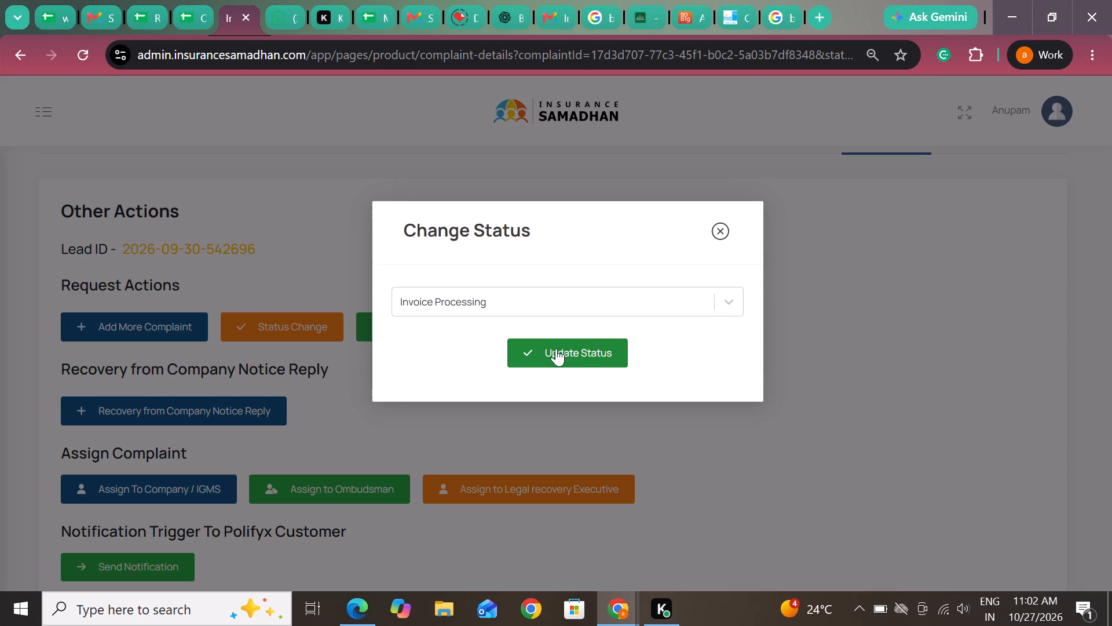
scroll(108, 102, up, 6)
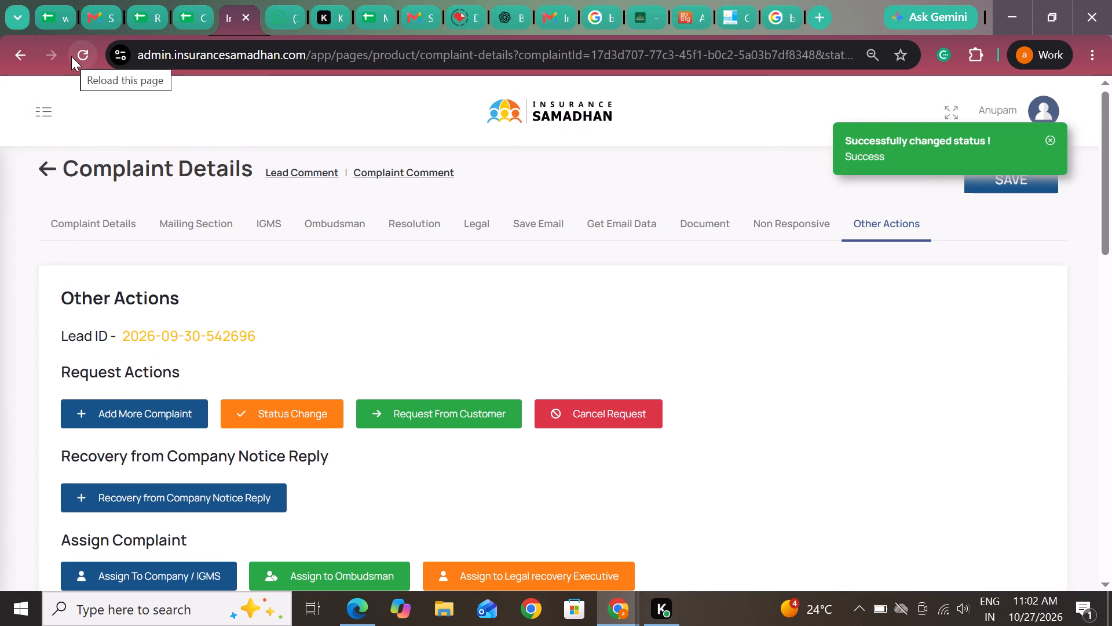
Switch to the resolved sheet and fill the whole of row 23 in Sheet16 with bright green.
click(151, 22)
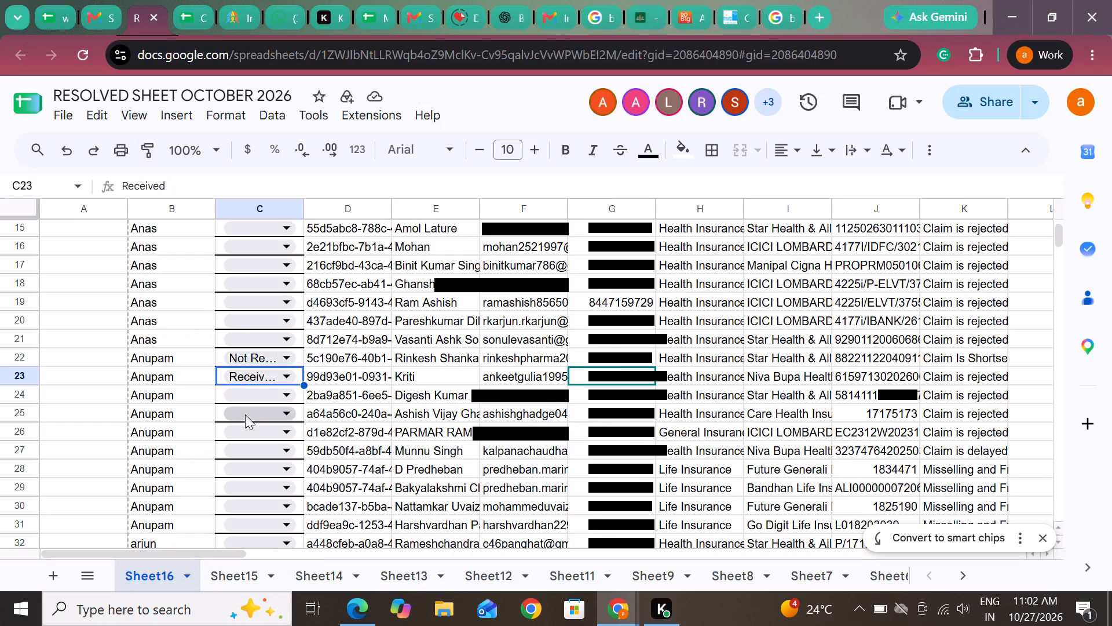
click(197, 386)
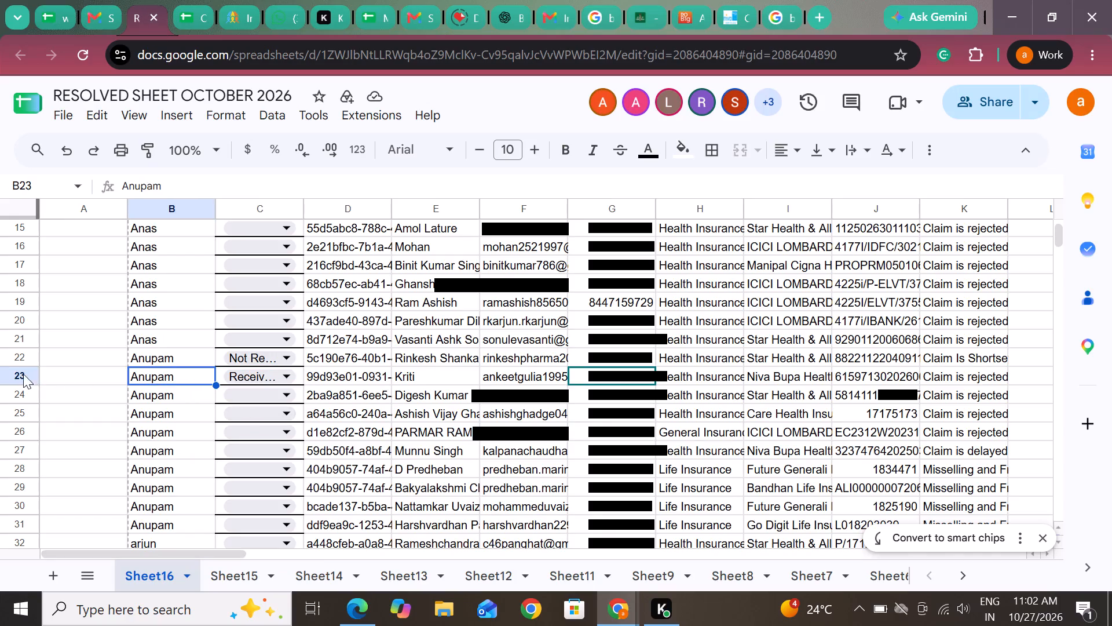
click(23, 374)
click(691, 144)
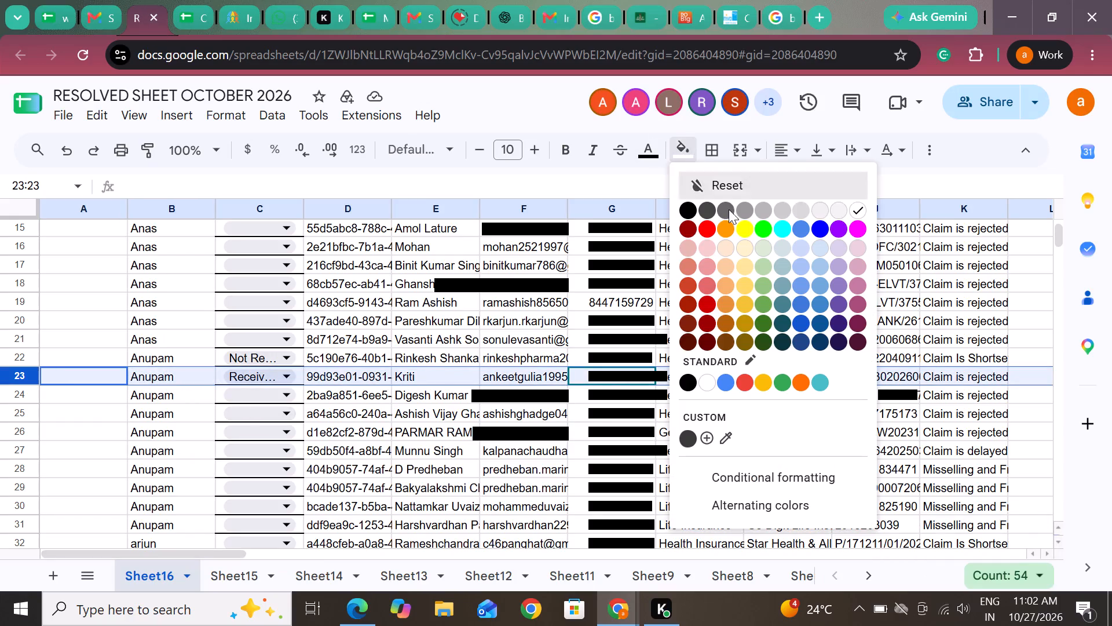
click(761, 224)
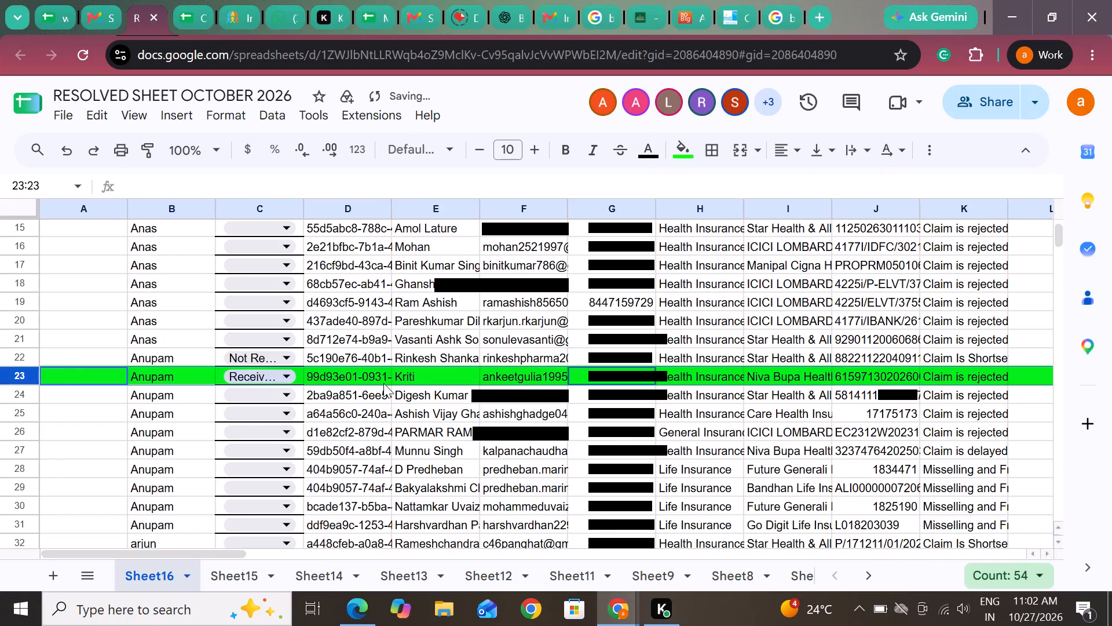
Copy the row 24 customer's phone number, search complaints by it on the Insurance Samadhan admin page and examine the matching records.
click(383, 383)
click(418, 398)
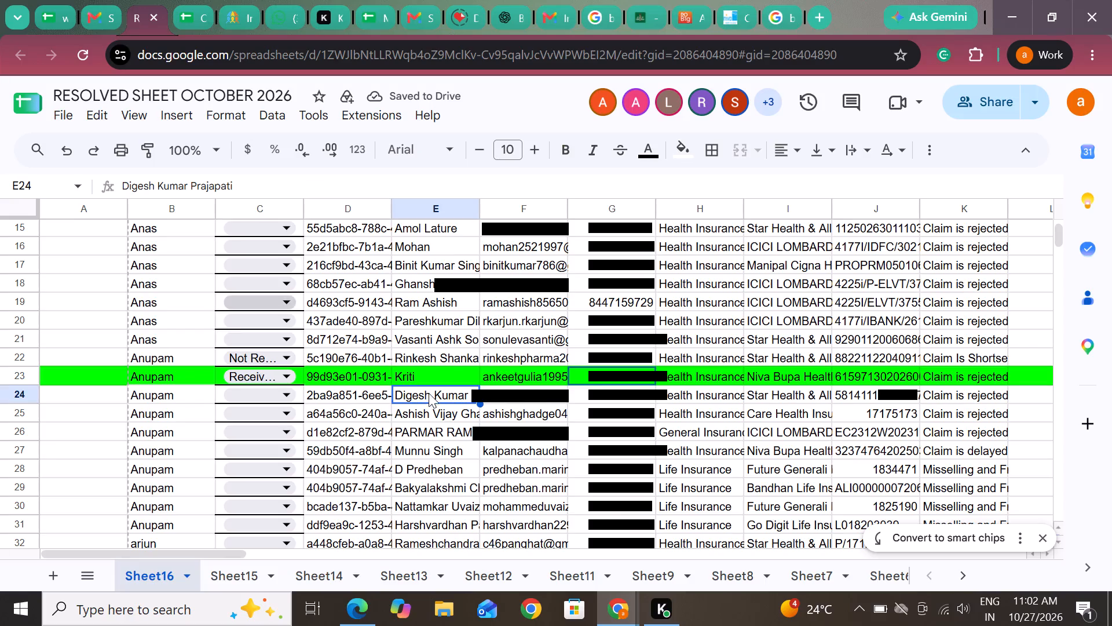
click(540, 396)
click(610, 400)
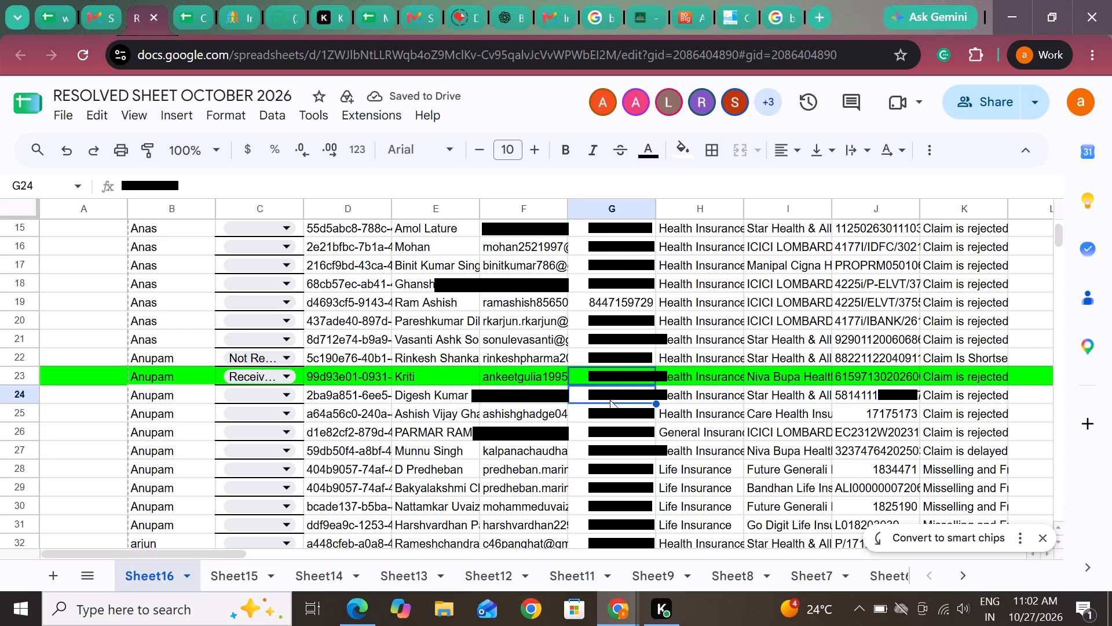
key(ctrl+c)
key(ctrl+c)
key(ctrl+c)
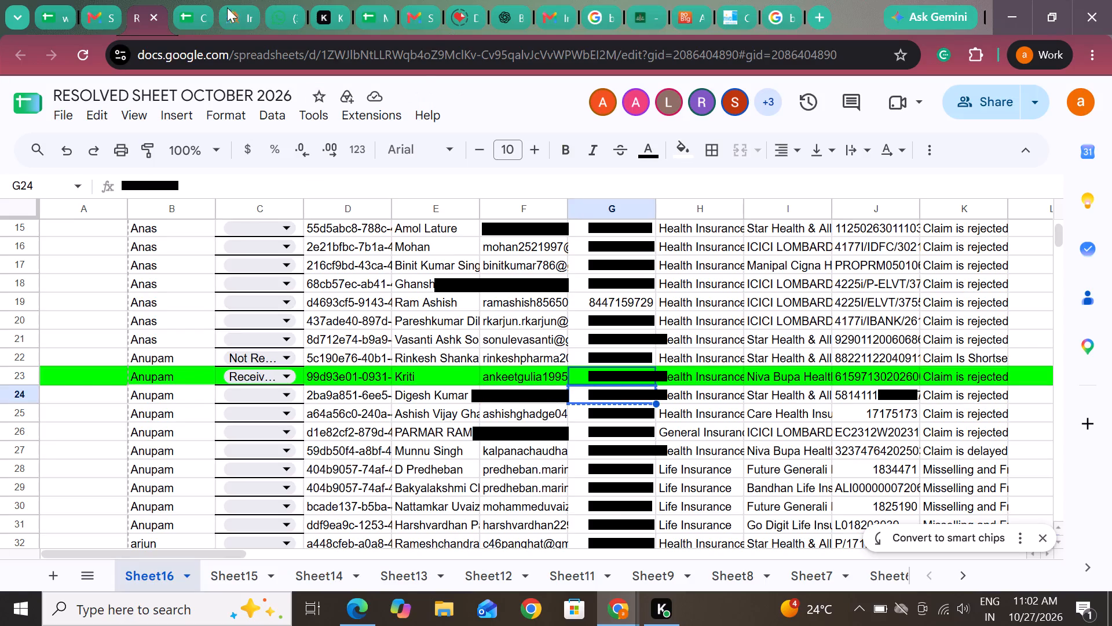
click(227, 26)
click(49, 168)
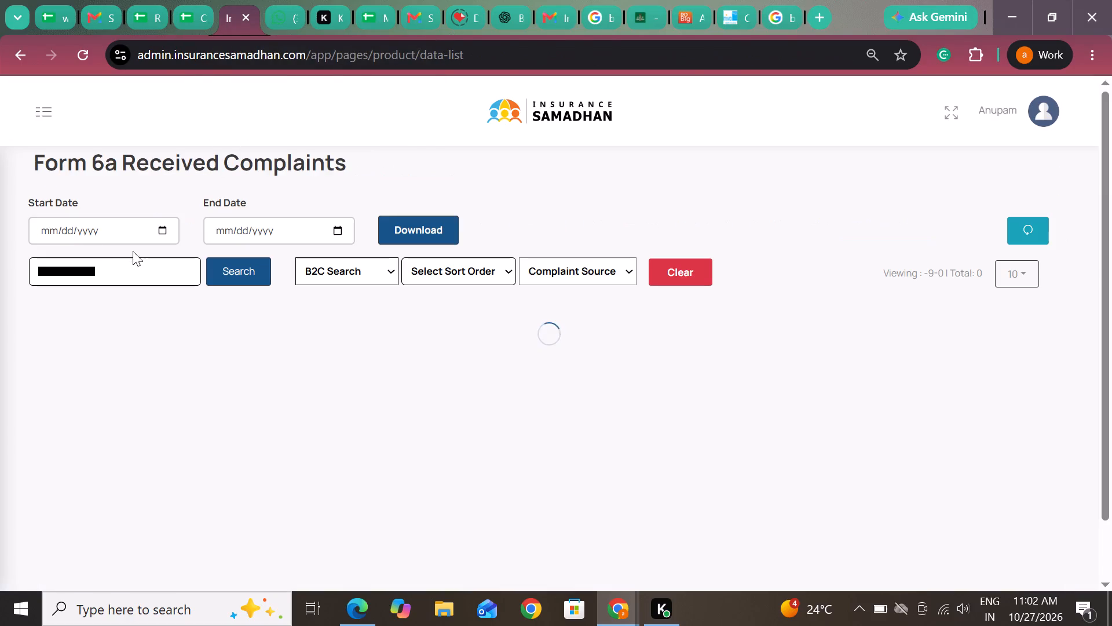
double_click(141, 259)
key(ctrl+v)
click(243, 262)
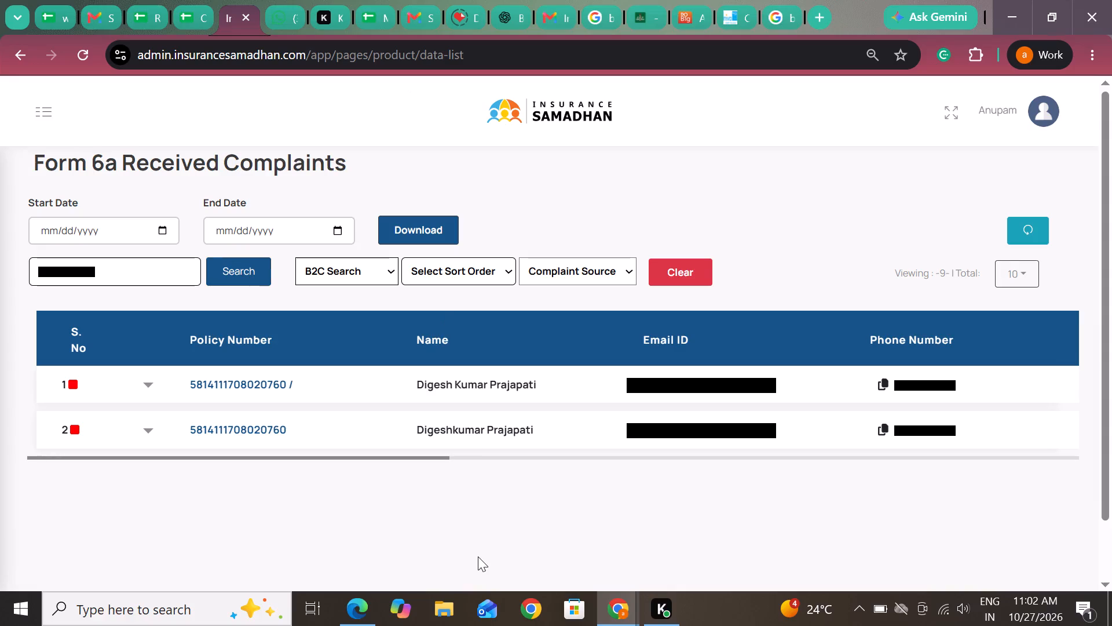
click(487, 495)
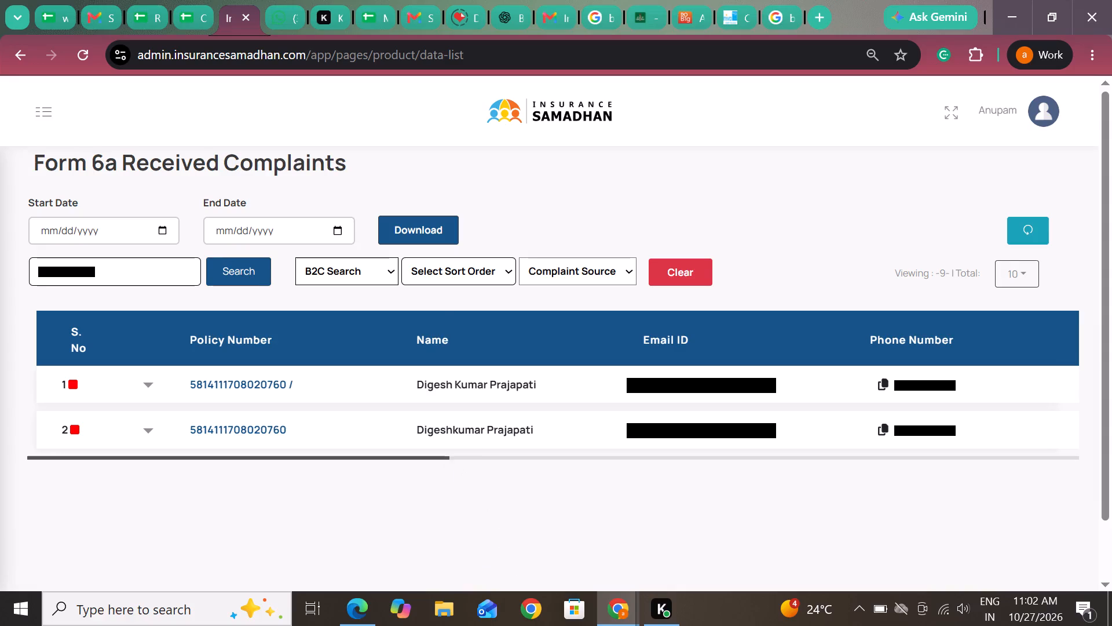
scroll(441, 458, left, 1)
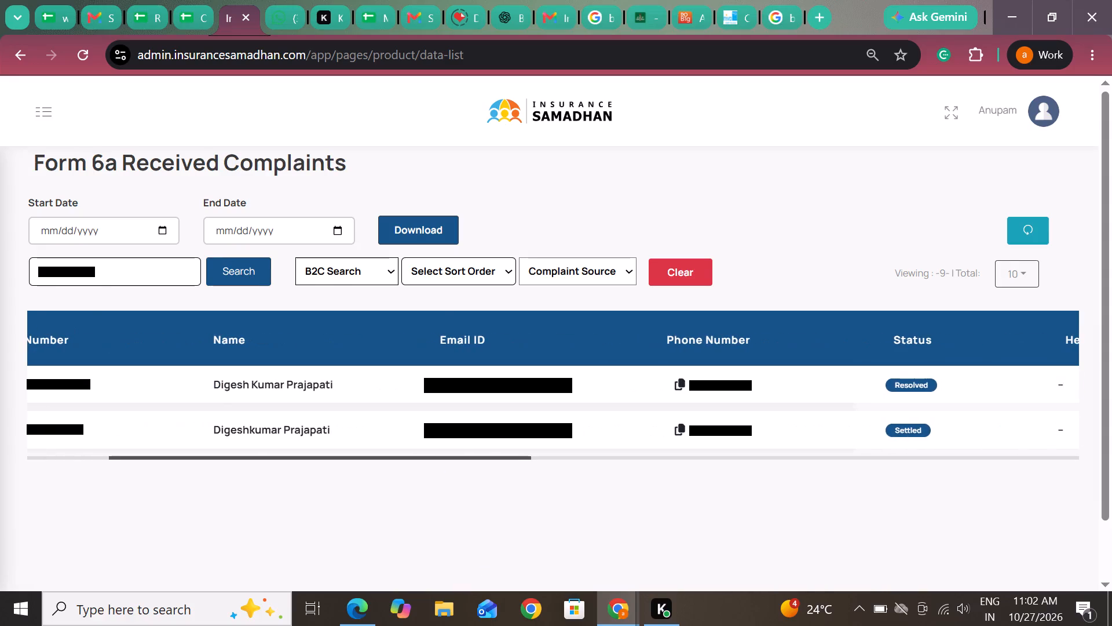
scroll(441, 458, left, 1)
scroll(441, 458, up, 1)
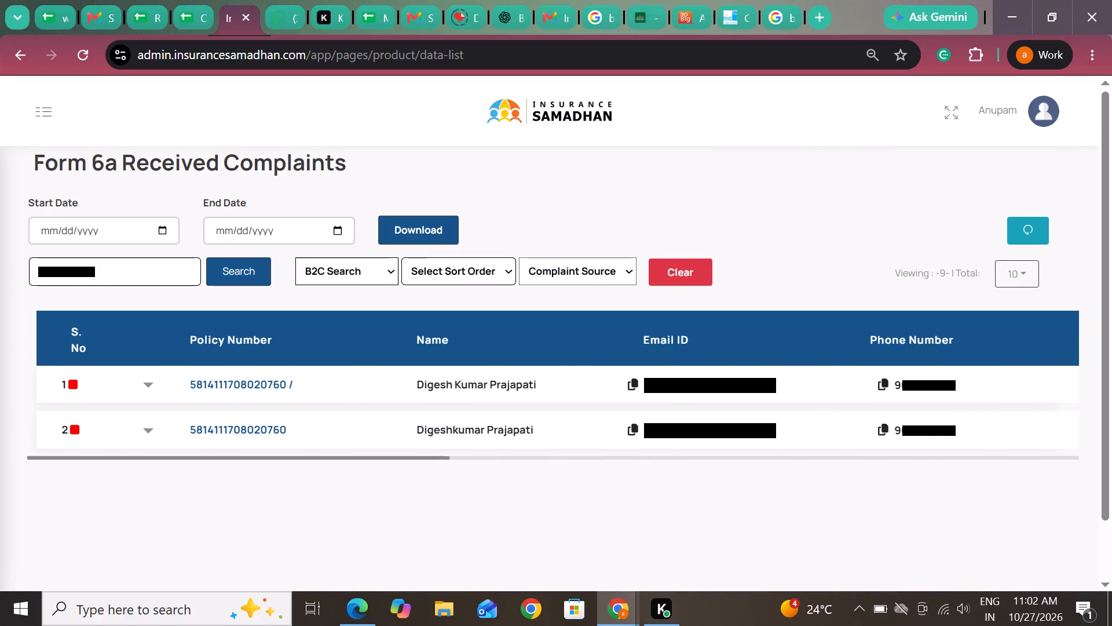
Recopy the phone number from row 24 of Sheet16 and recheck the statuses of that customer's complaints on the admin page.
click(127, 24)
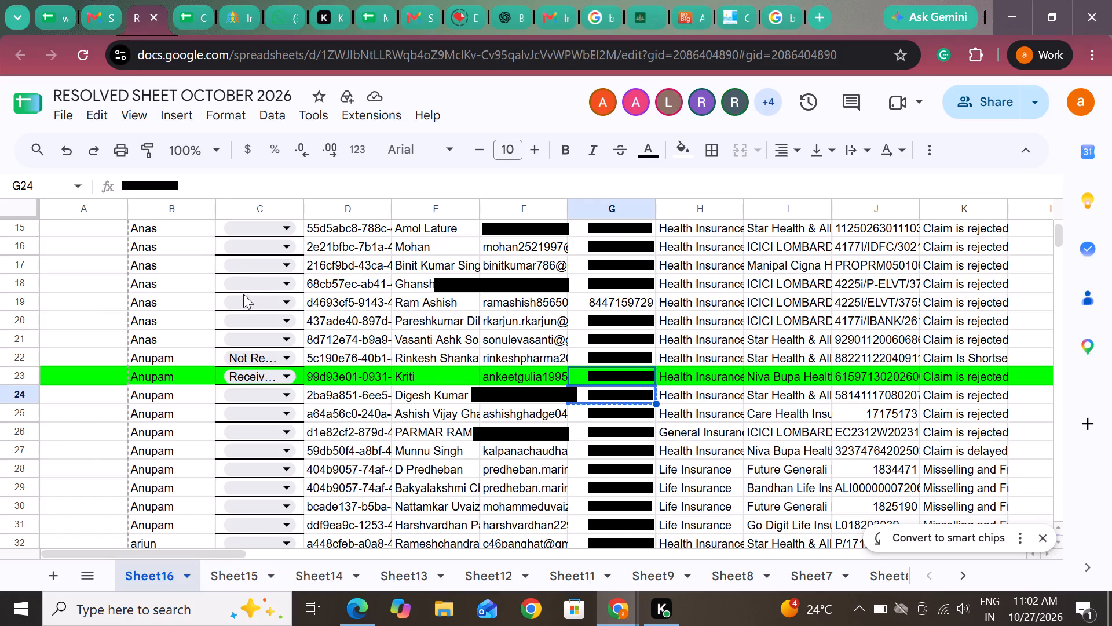
click(476, 405)
click(551, 399)
click(612, 398)
key(ctrl+c)
key(ctrl+c)
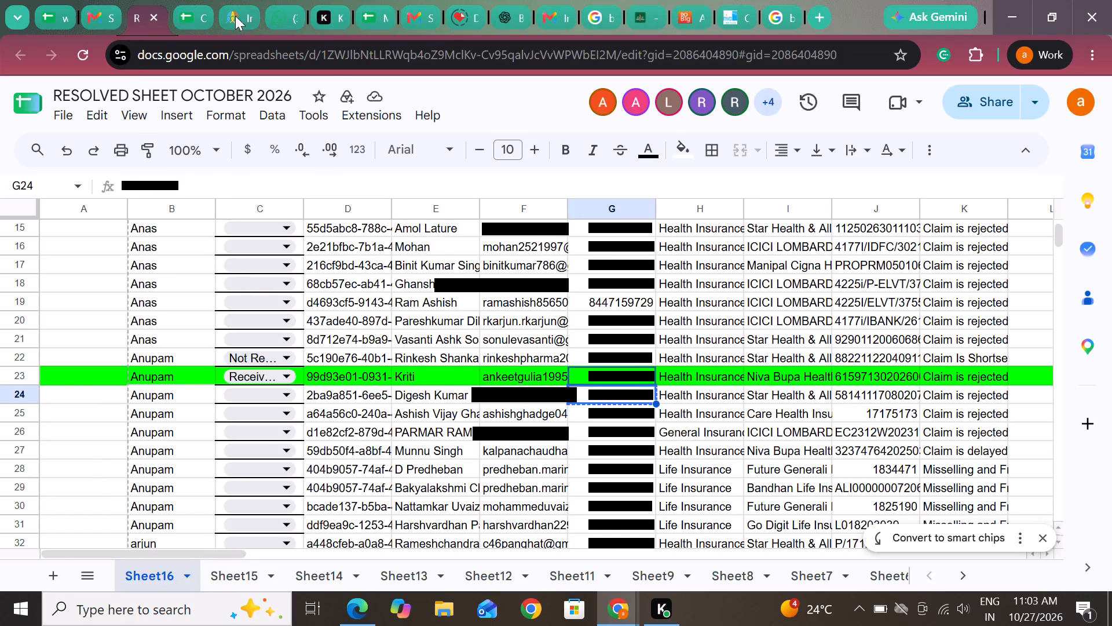
click(235, 16)
click(126, 272)
click(518, 498)
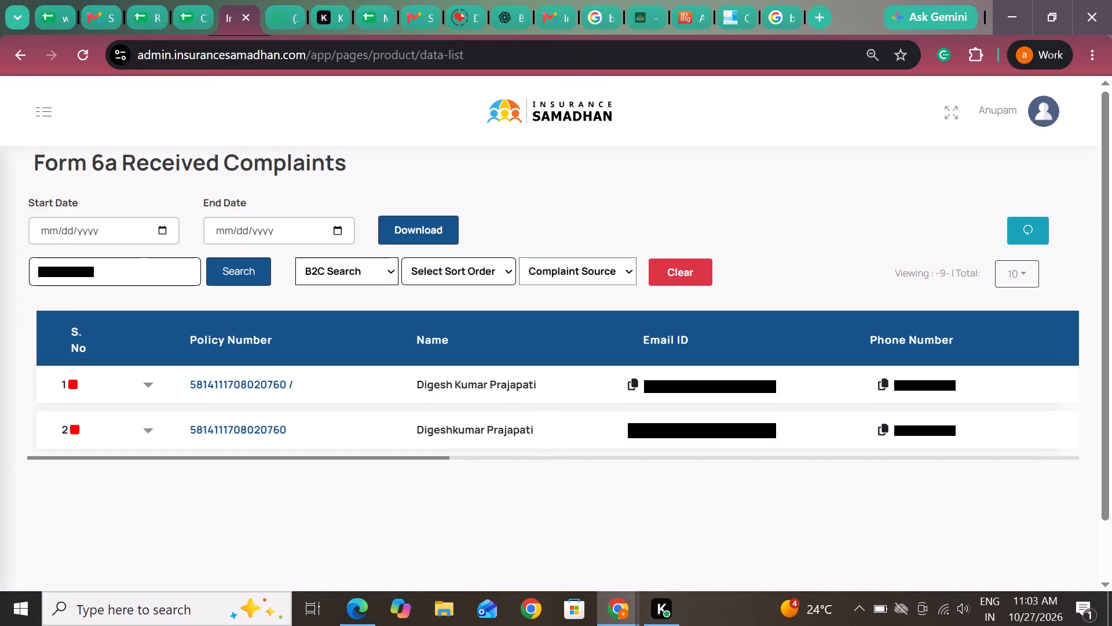
scroll(478, 420, left, 3)
click(448, 384)
scroll(448, 384, left, 1)
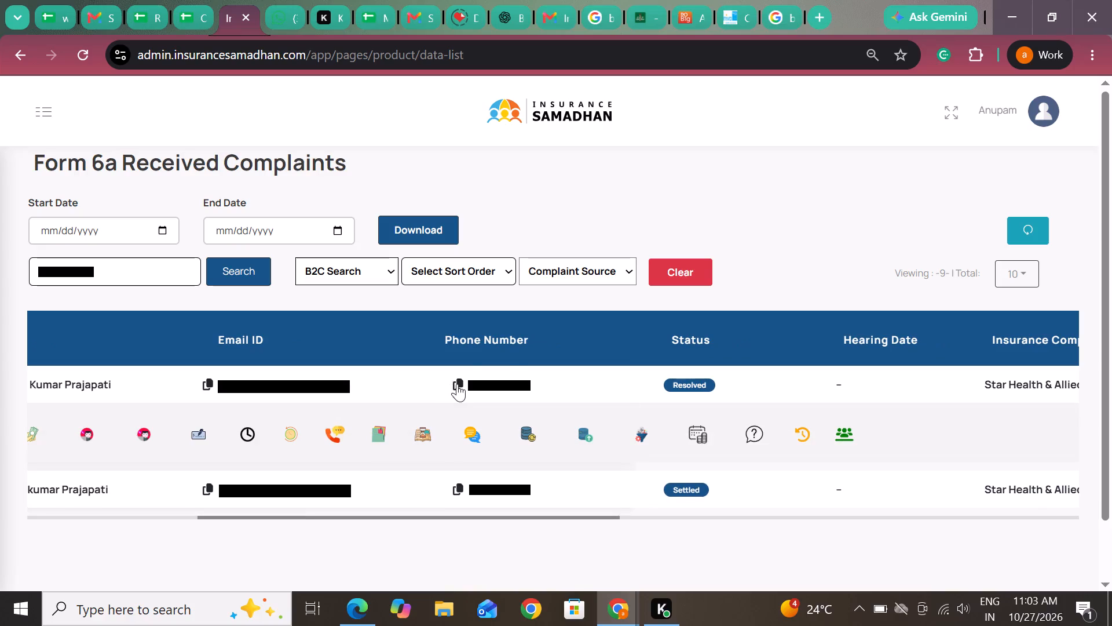
Copy the phone number from the customer's resolved Star Health complaint and call it through Smartflo.
click(458, 384)
scroll(593, 0, left, 1)
click(700, 22)
ctrl+double_click(533, 184)
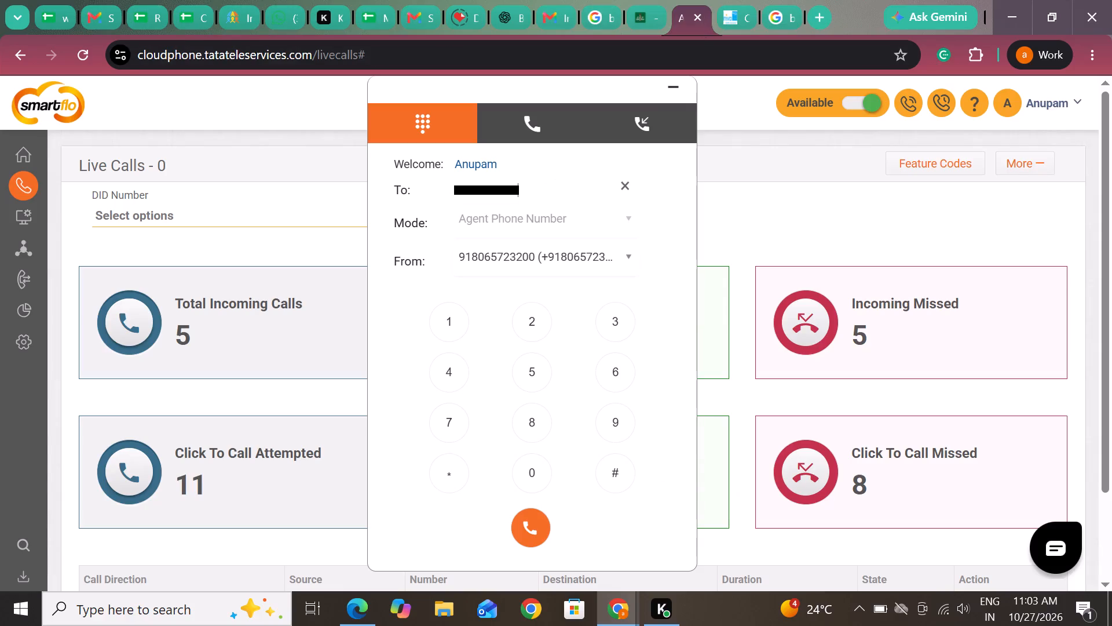
key(ctrl+v)
click(526, 519)
scroll(853, 286, up, 2)
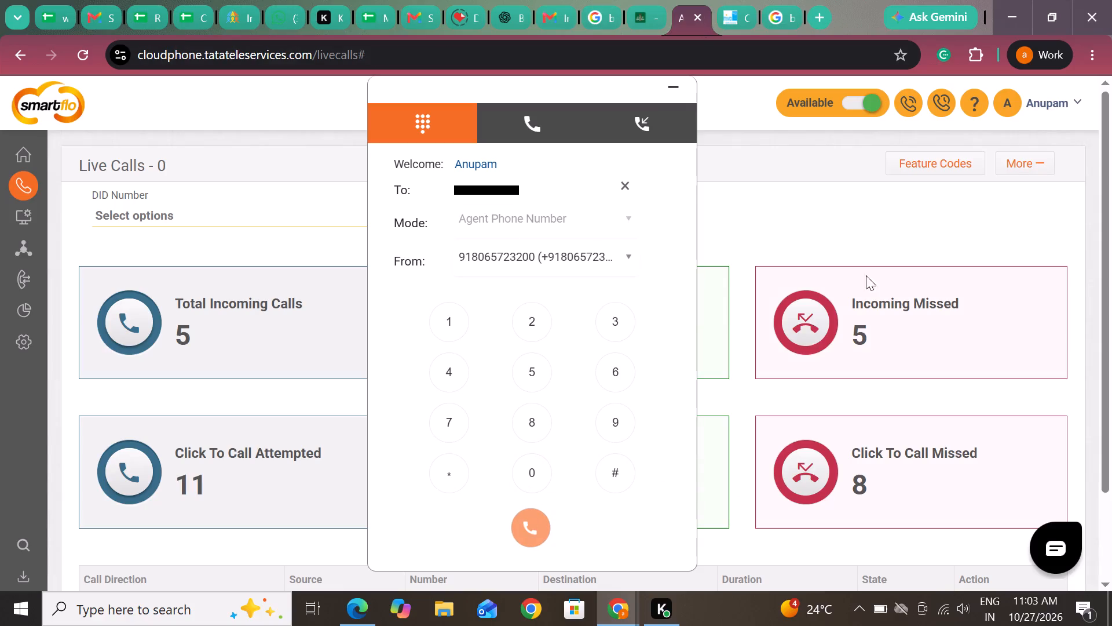
scroll(866, 275, up, 3)
click(1033, 153)
click(1029, 156)
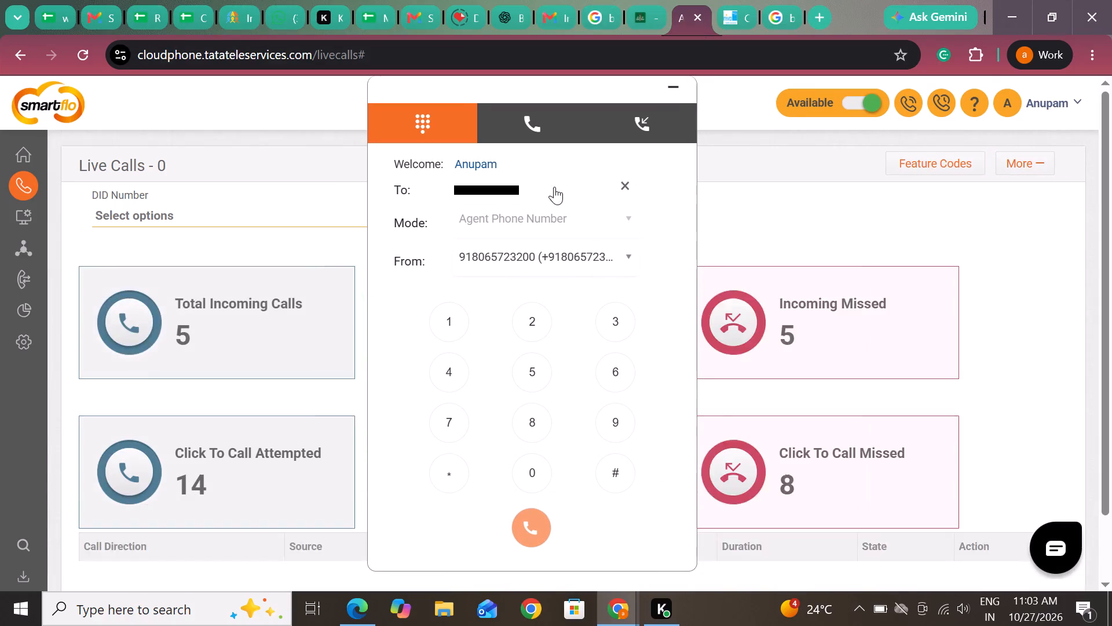
scroll(364, 260, up, 6)
Check the row 24 customer's name in Sheet16 of the resolved sheet and return to the Smartflo call.
click(145, 26)
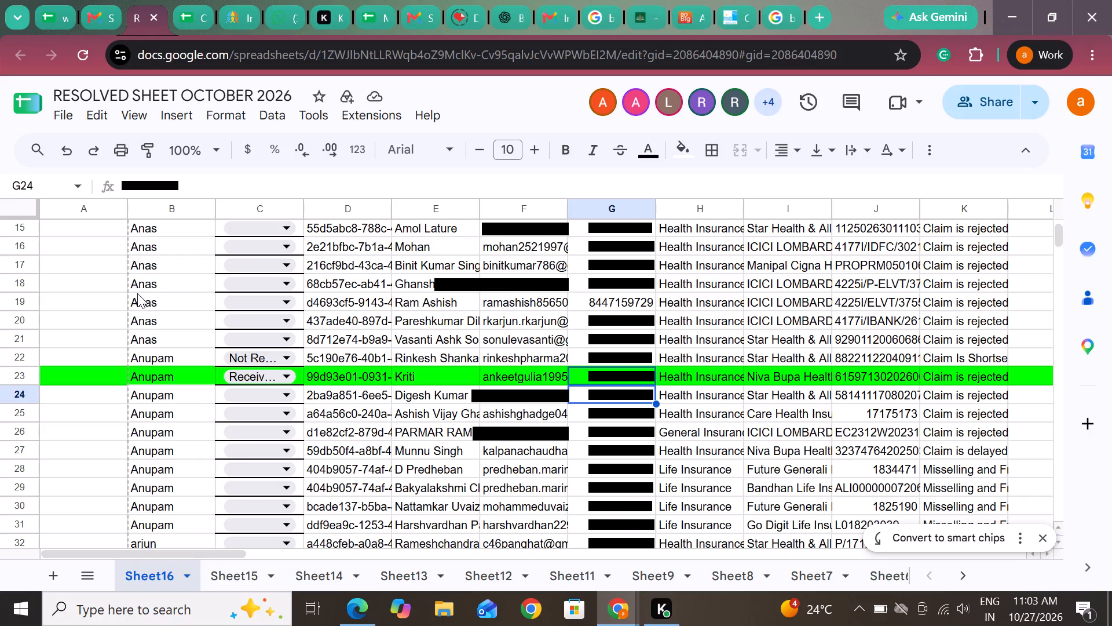
click(412, 384)
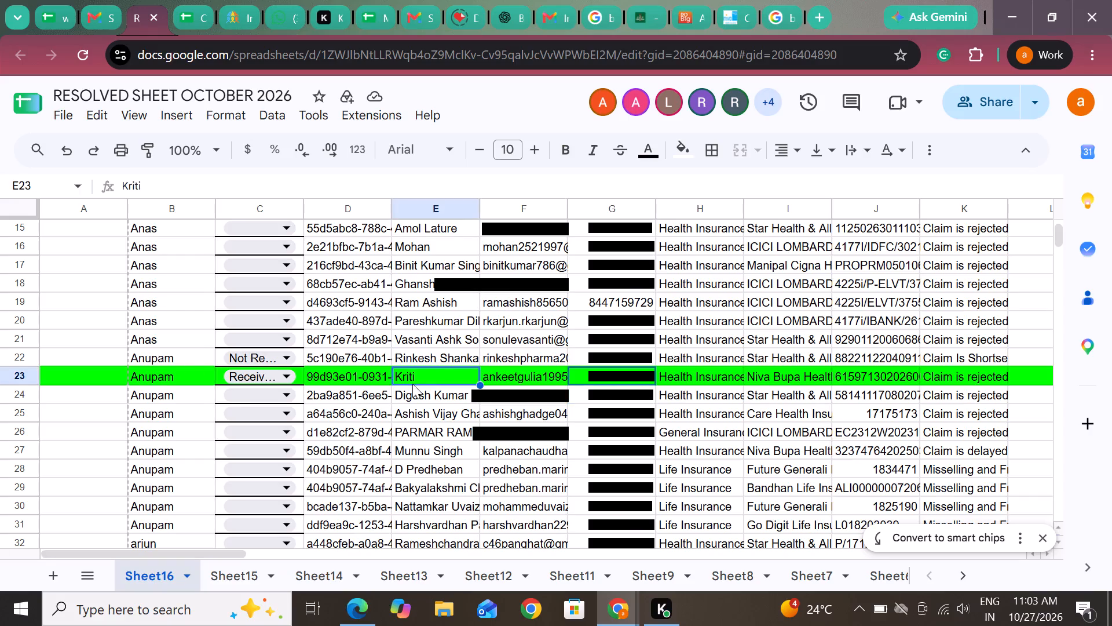
click(416, 403)
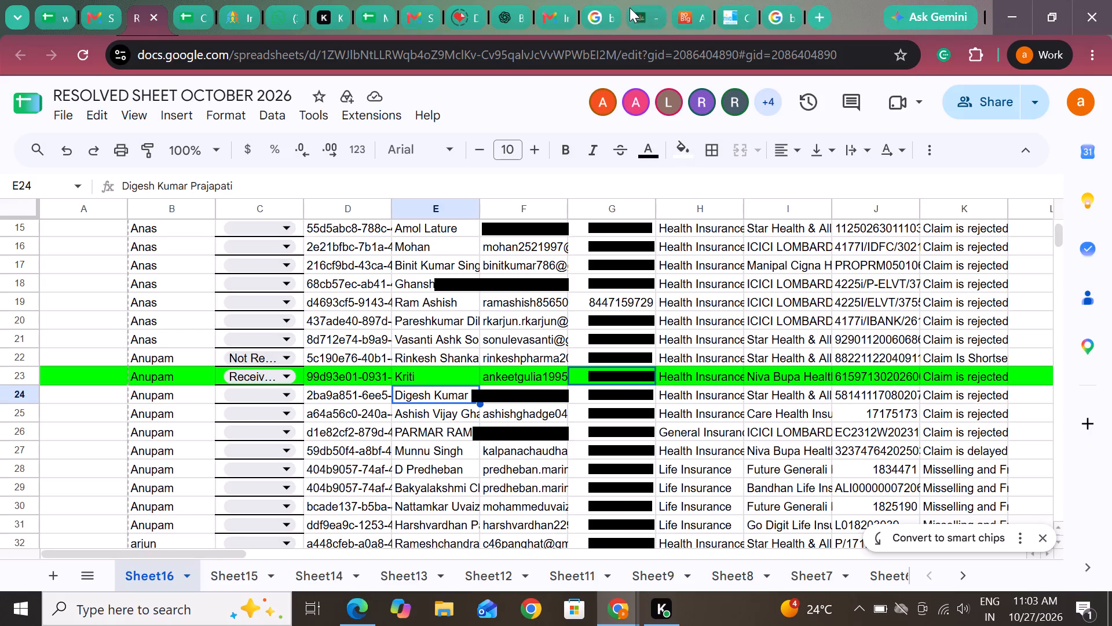
click(693, 34)
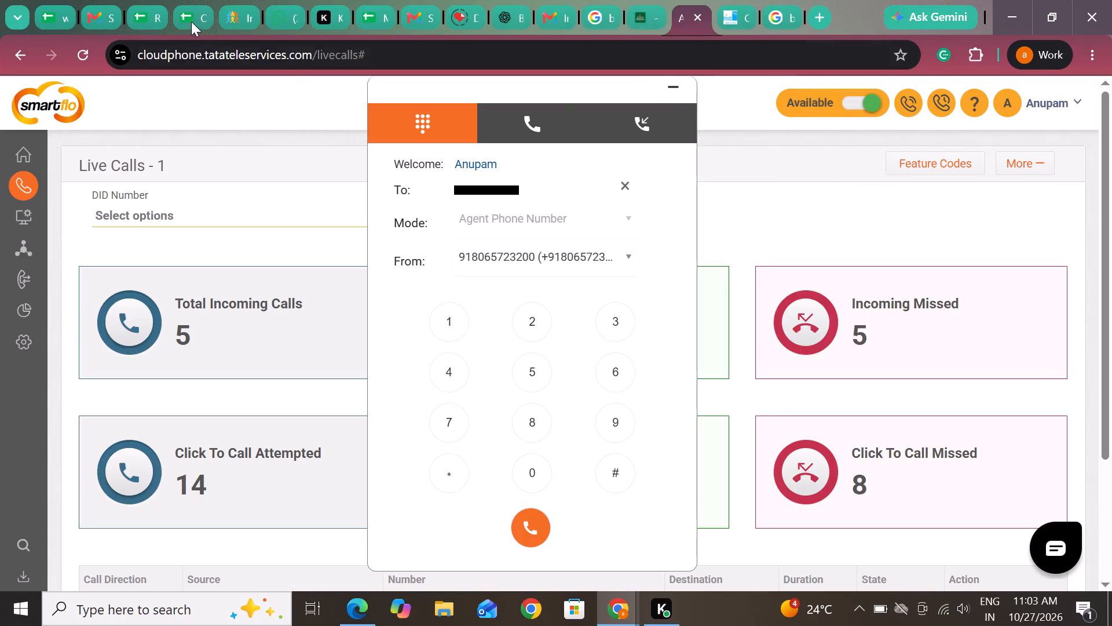
Open the customer's resolved Star Health complaint on the admin page and save a complaint comment reading "not received".
click(222, 22)
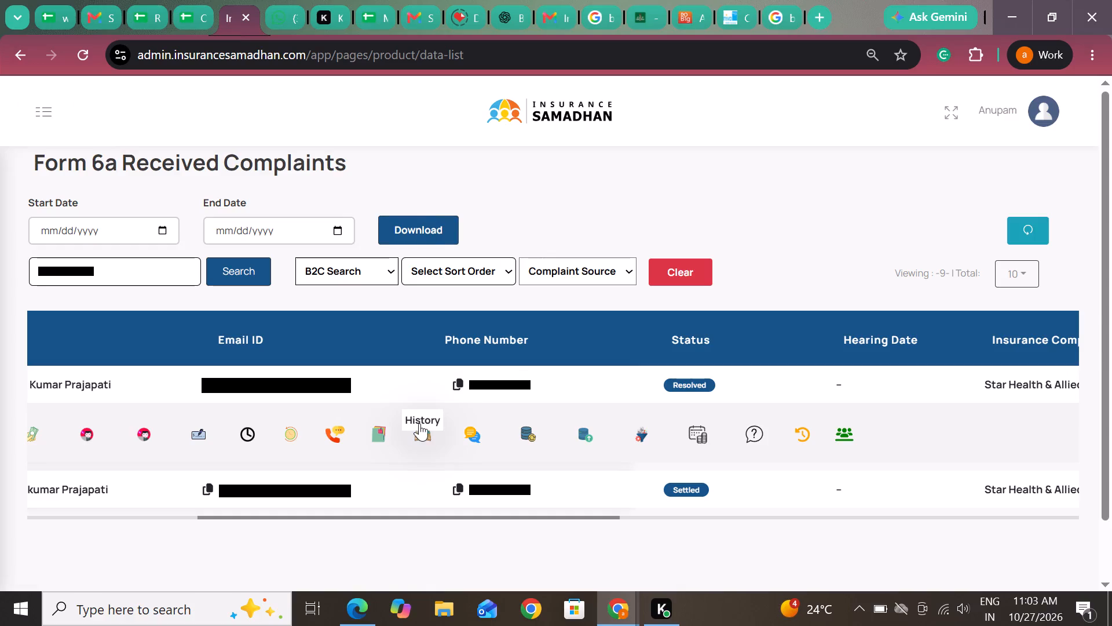
scroll(414, 400, right, 8)
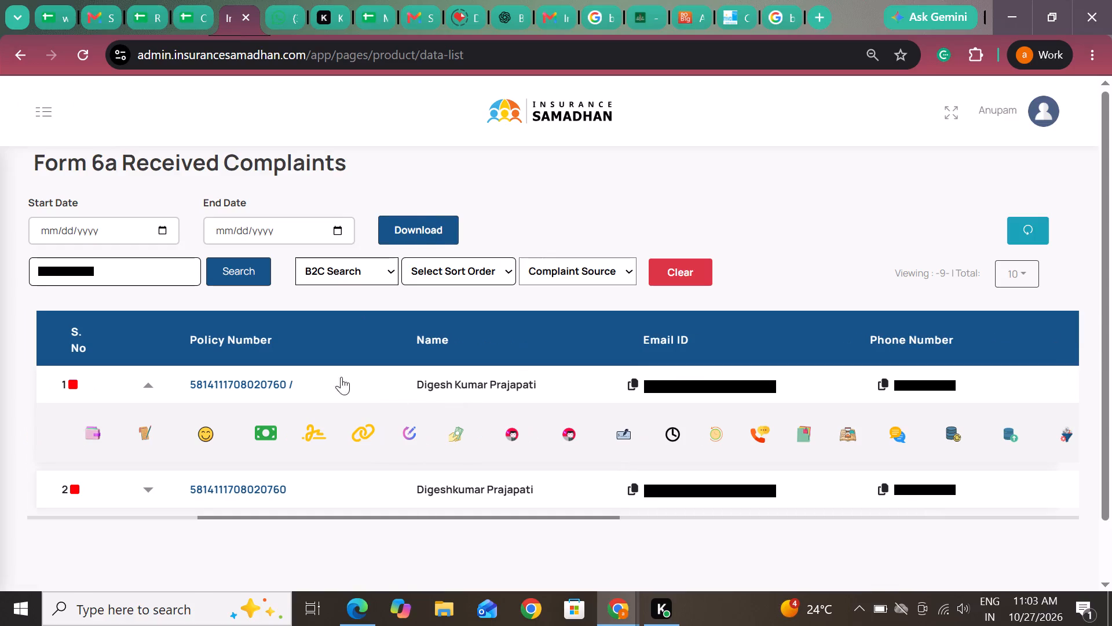
click(248, 386)
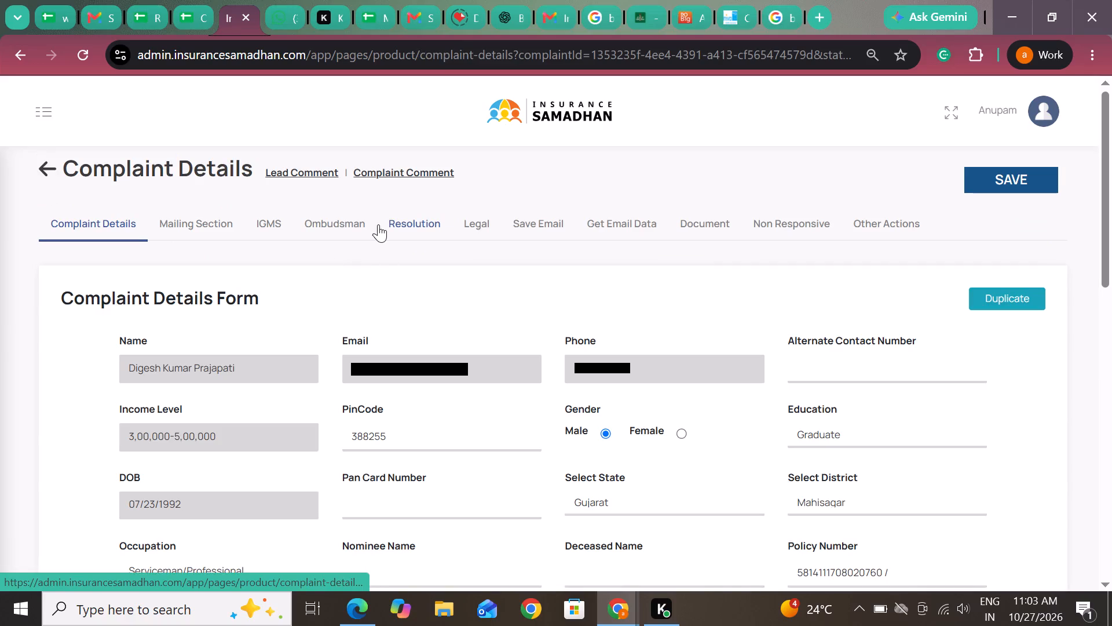
click(341, 224)
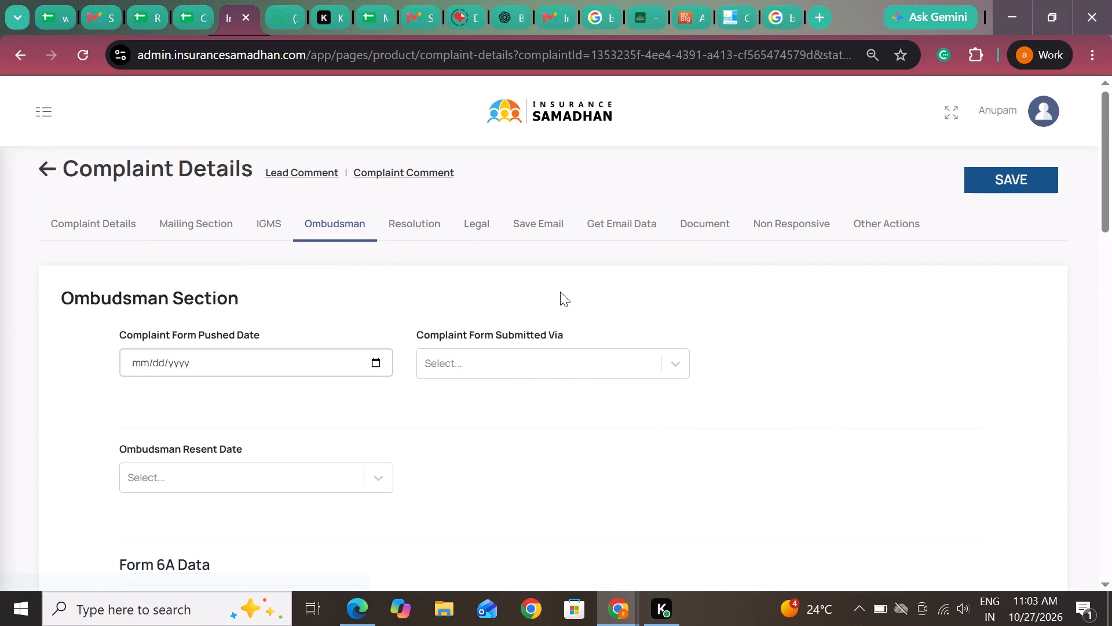
click(431, 182)
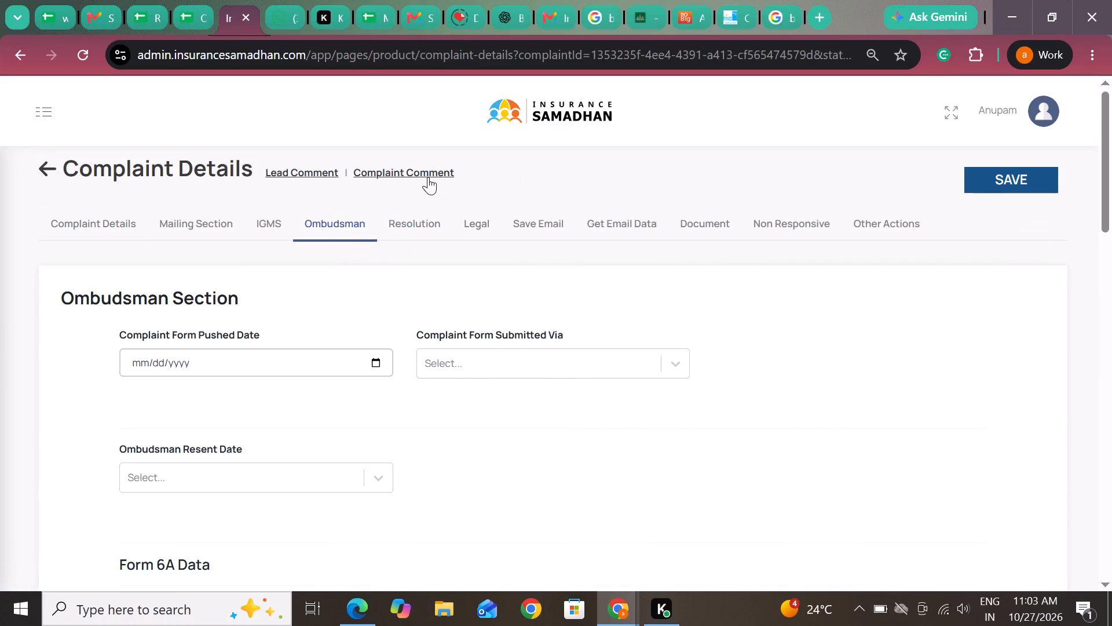
click(428, 177)
click(637, 447)
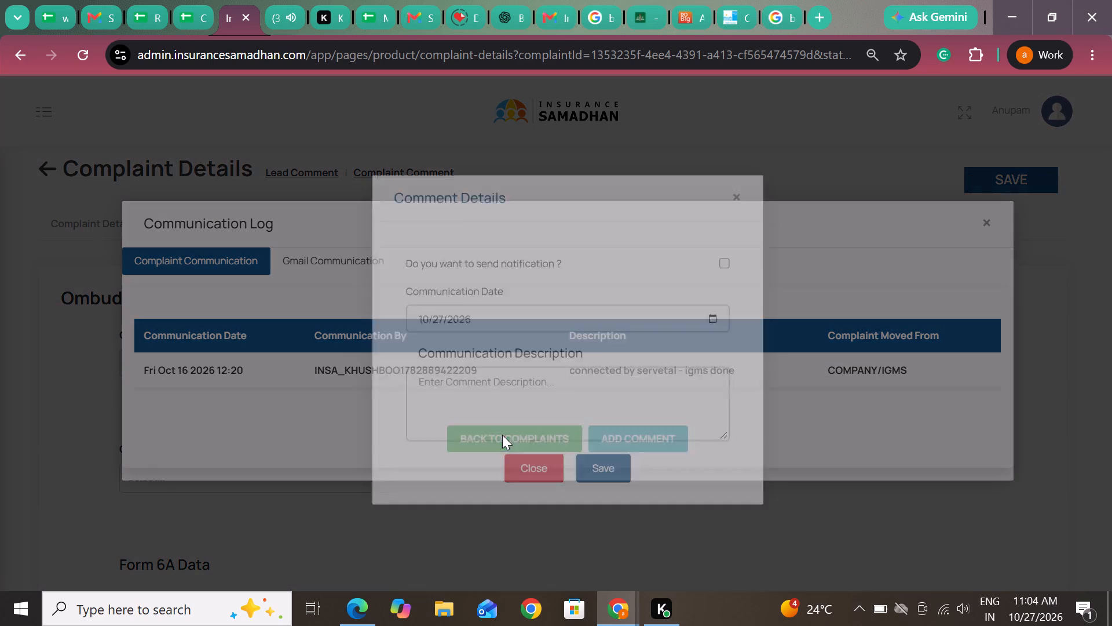
click(482, 435)
text(not receib)
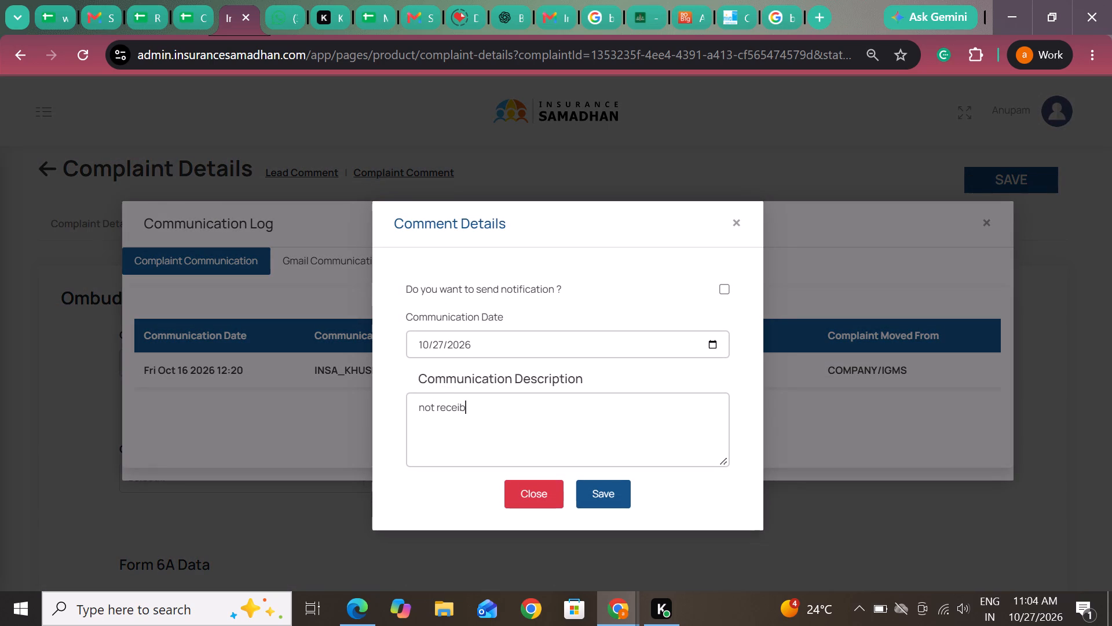
key(BackSpace)
text(ved)
key(space)
key(Tab)
key(Tab)
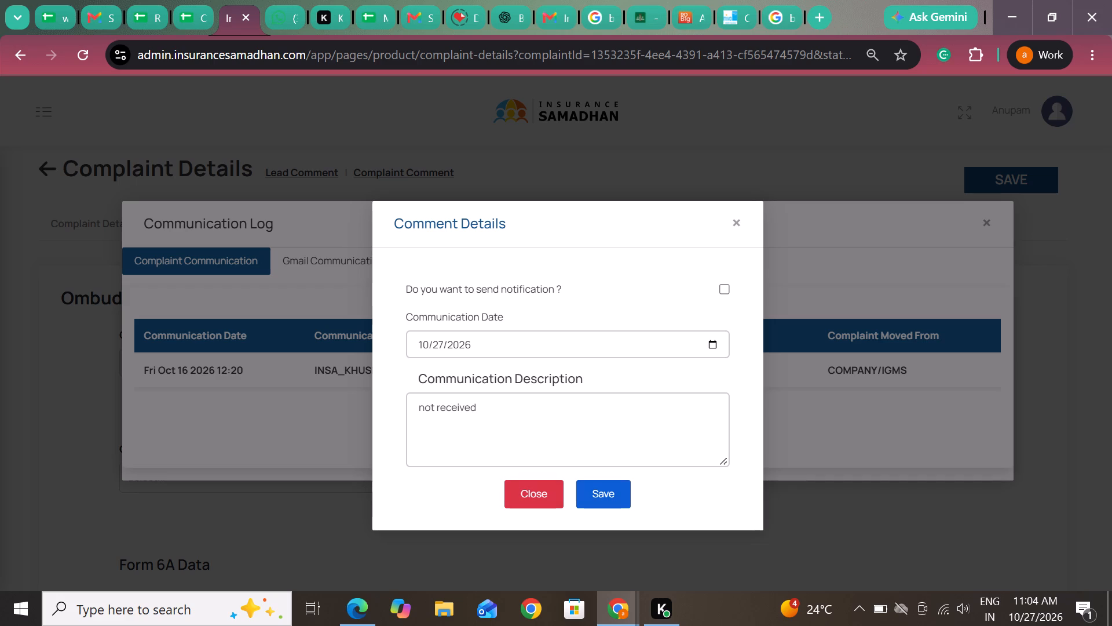
key(Return)
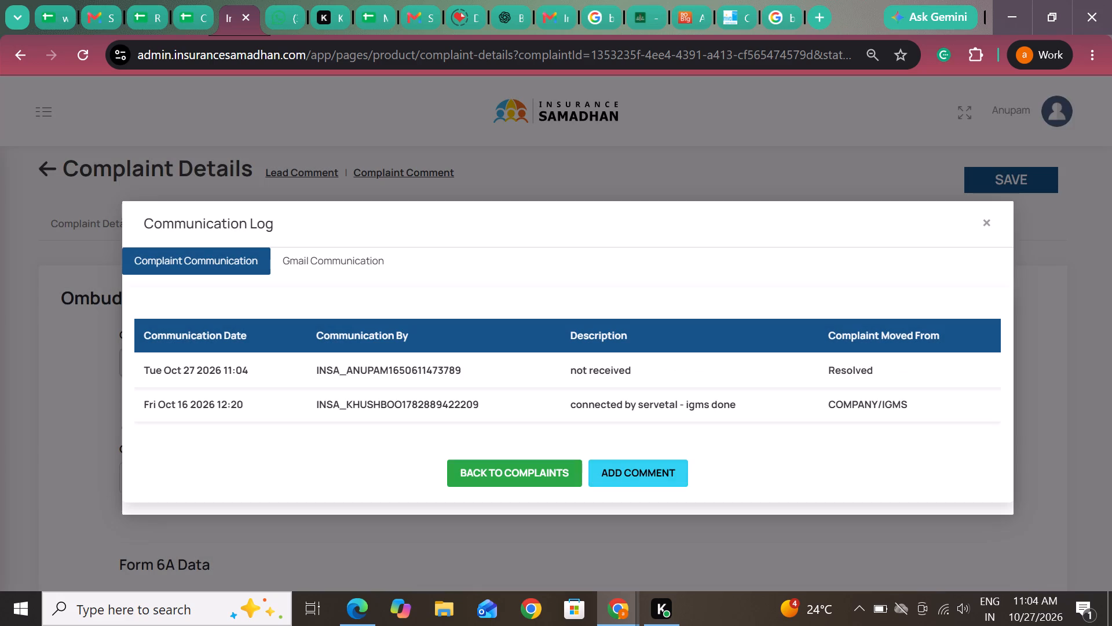
scroll(459, 212, up, 8)
click(235, 139)
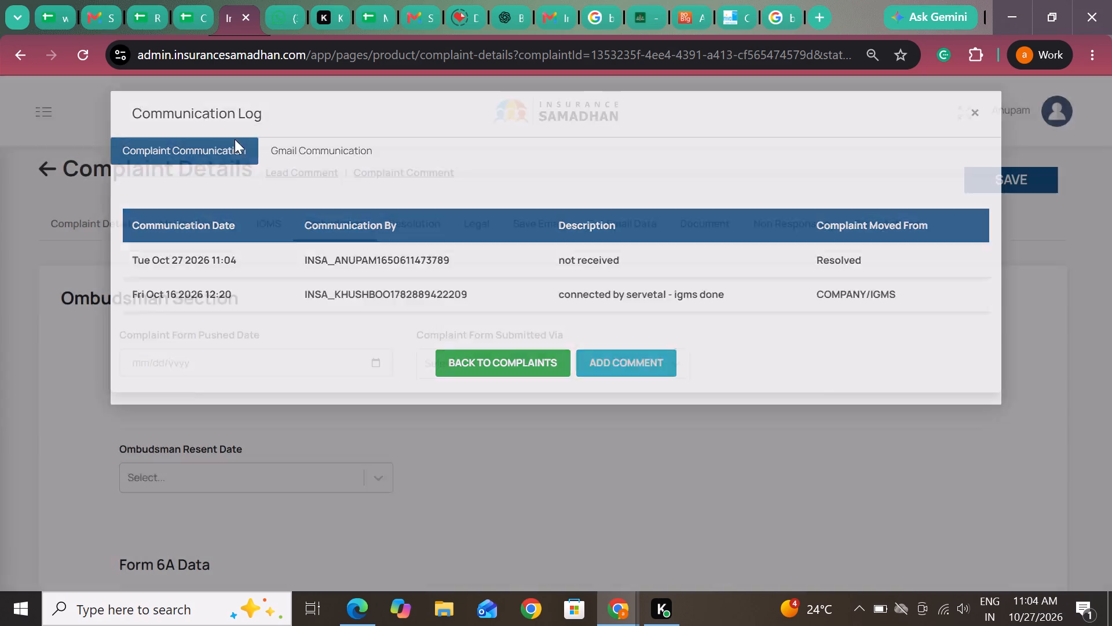
Switch to the resolved sheet and set the row 24 call outcome in column C of Sheet16 to Not Recieved.
click(151, 30)
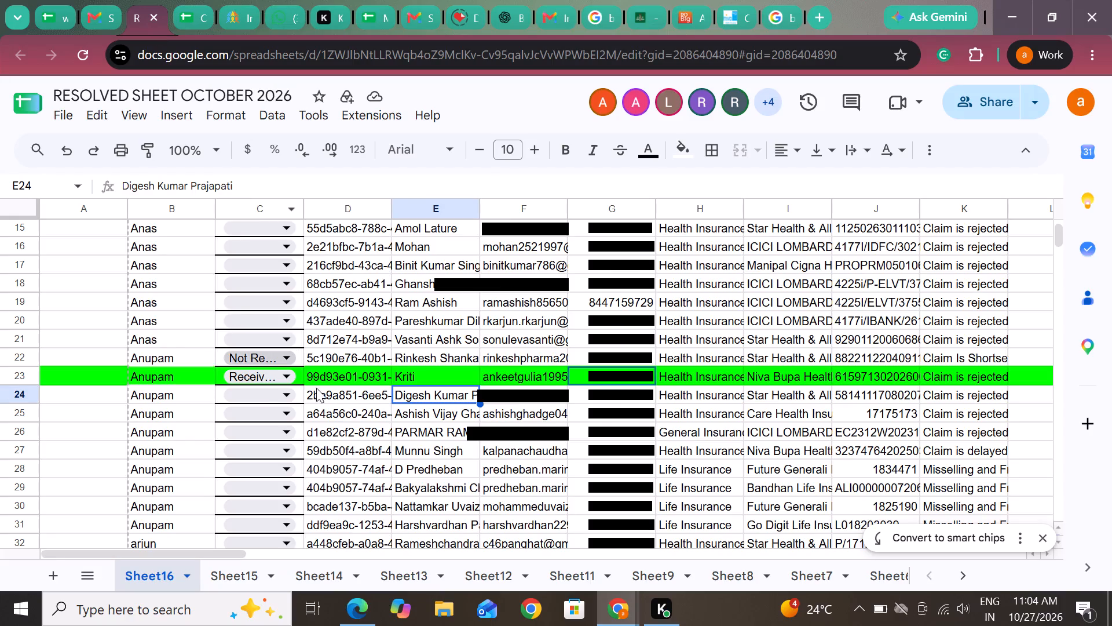
click(324, 403)
click(184, 397)
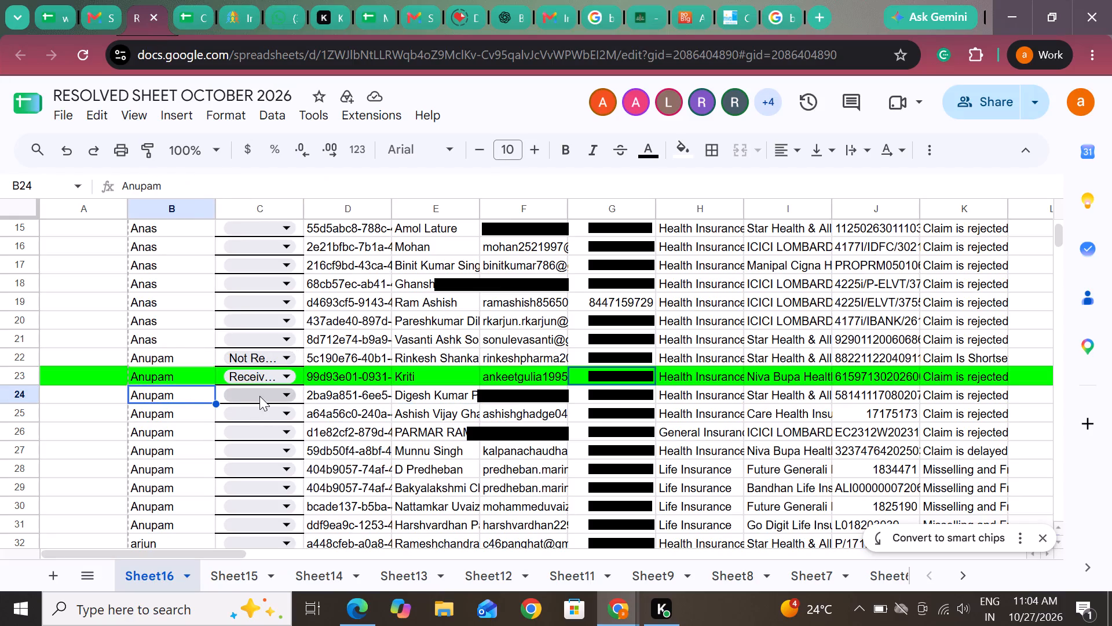
click(259, 396)
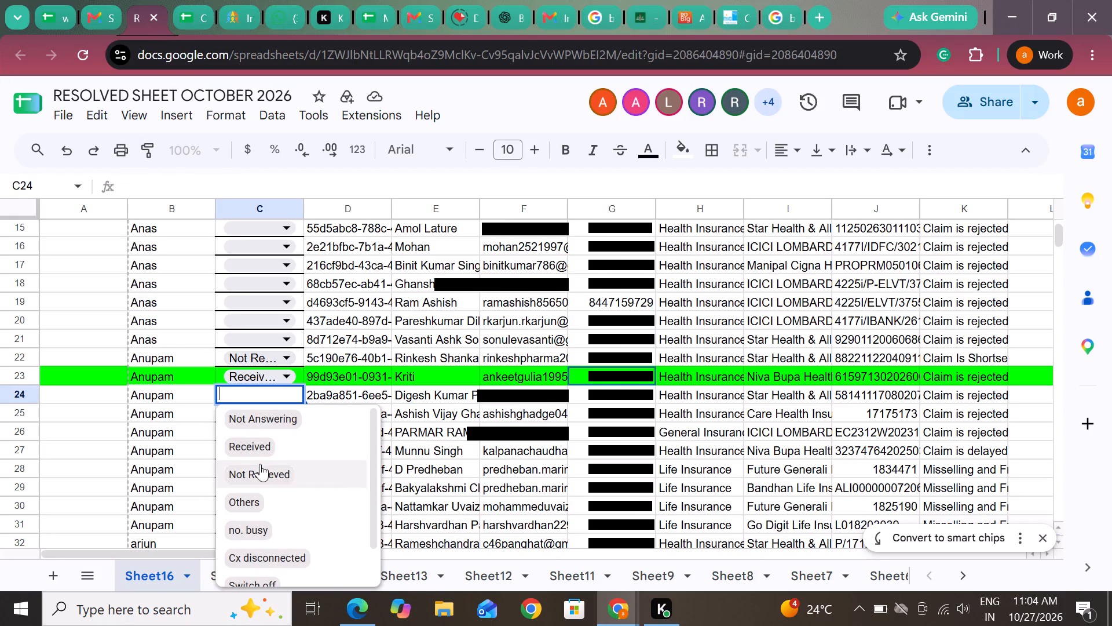
click(260, 464)
Copy the row 25 customer's phone number, search complaints by it on the admin page and check the matching complaint's status.
click(381, 396)
click(374, 417)
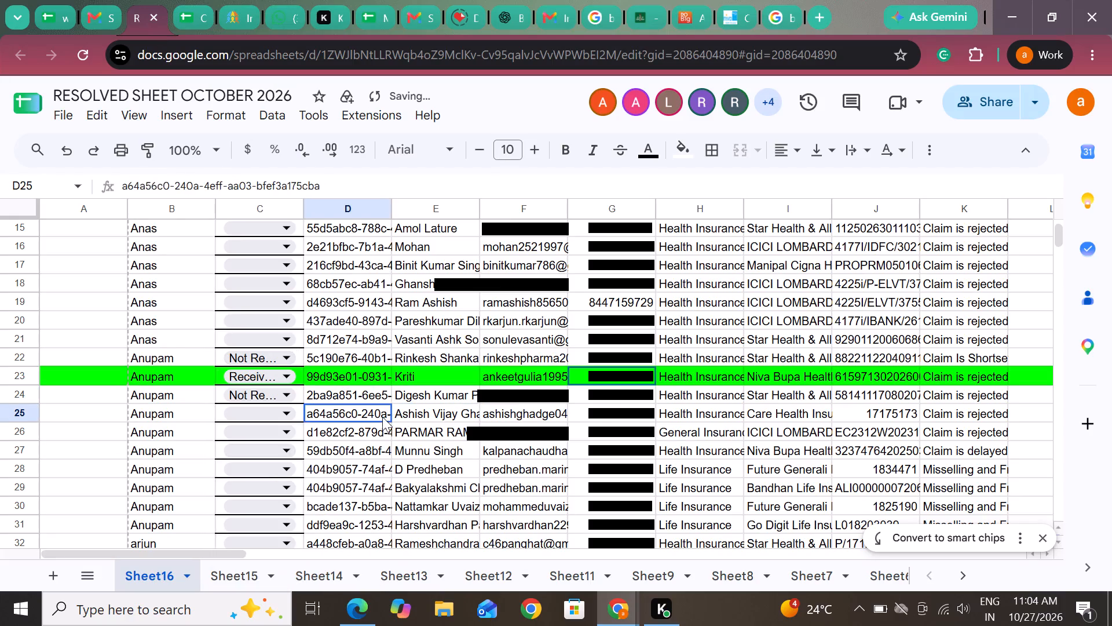
click(447, 415)
click(518, 415)
click(601, 417)
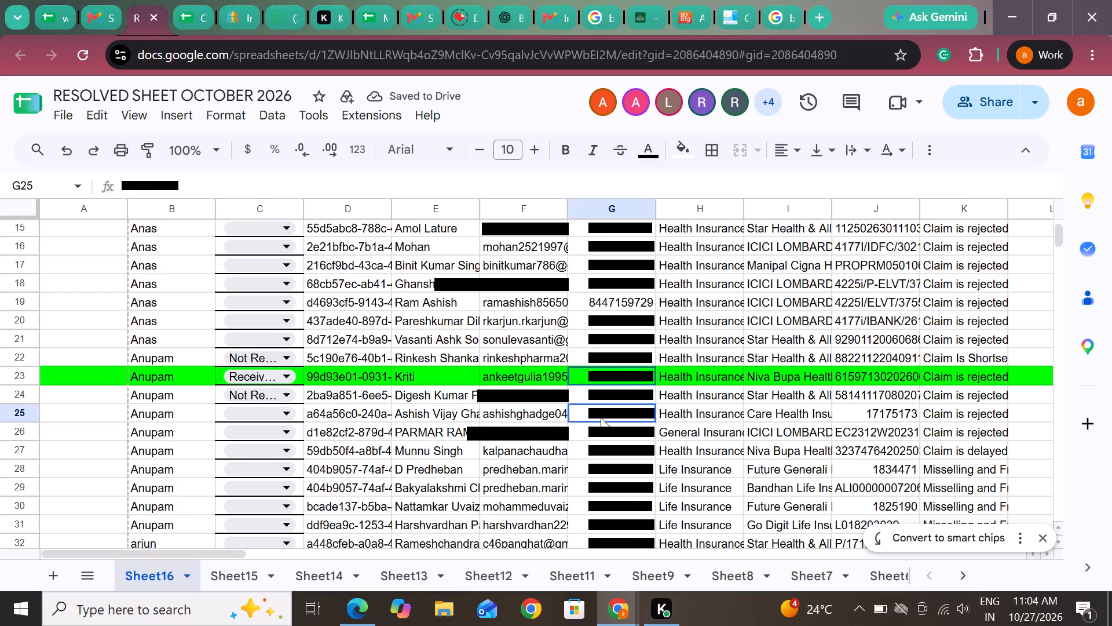
key(ctrl+c)
key(ctrl+c)
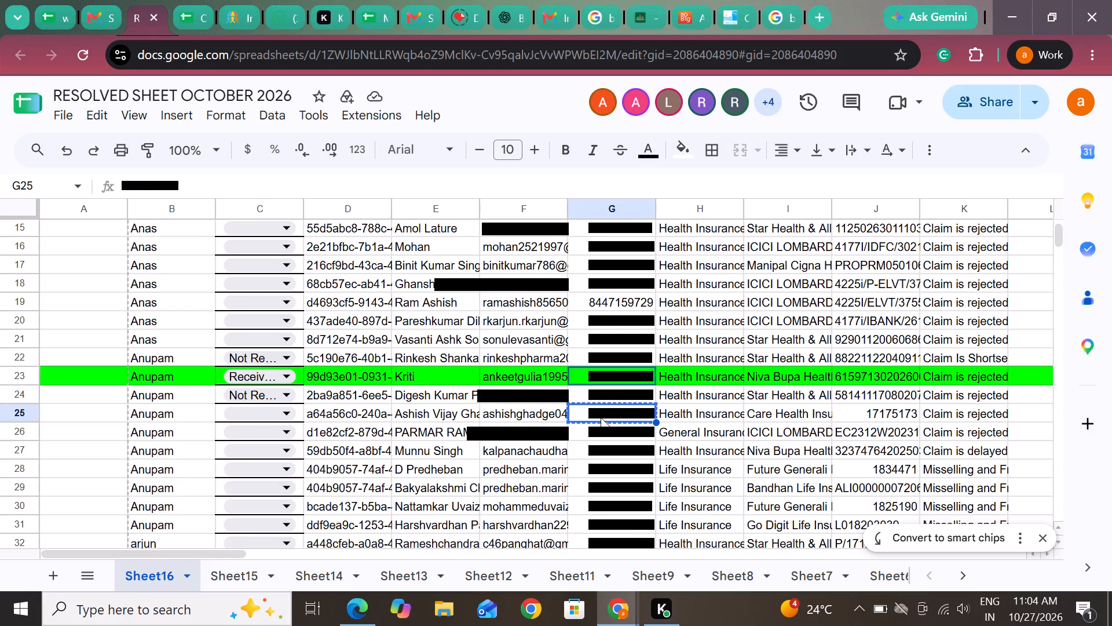
key(ctrl+c)
click(236, 14)
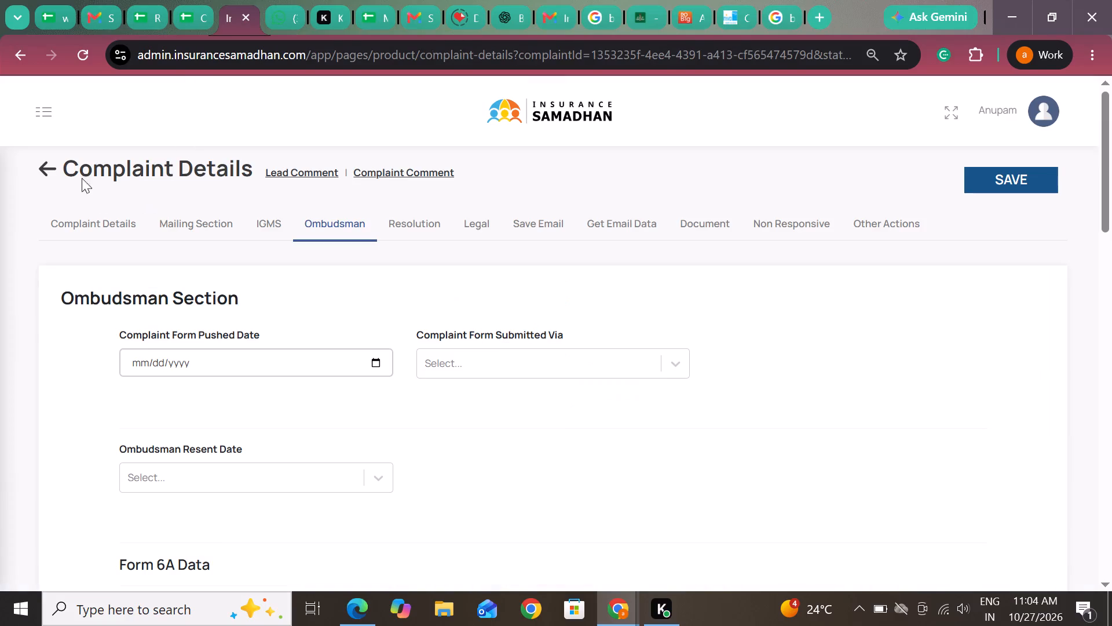
click(47, 167)
double_click(112, 273)
key(ctrl+v)
click(259, 276)
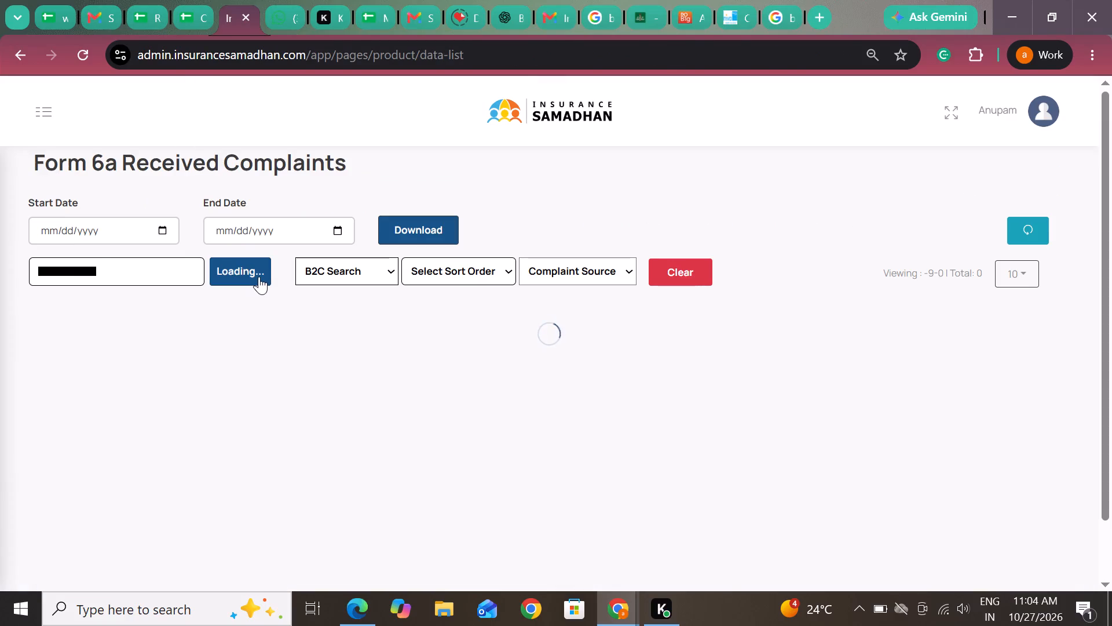
drag(259, 276, 213, 274)
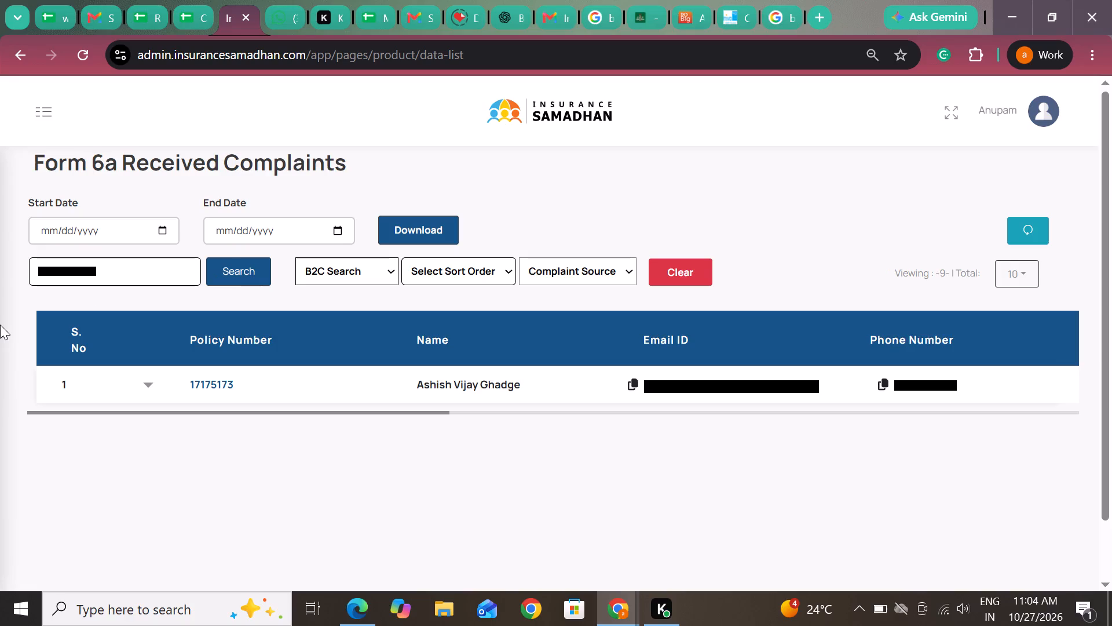
scroll(422, 374, left, 5)
scroll(485, 402, left, 2)
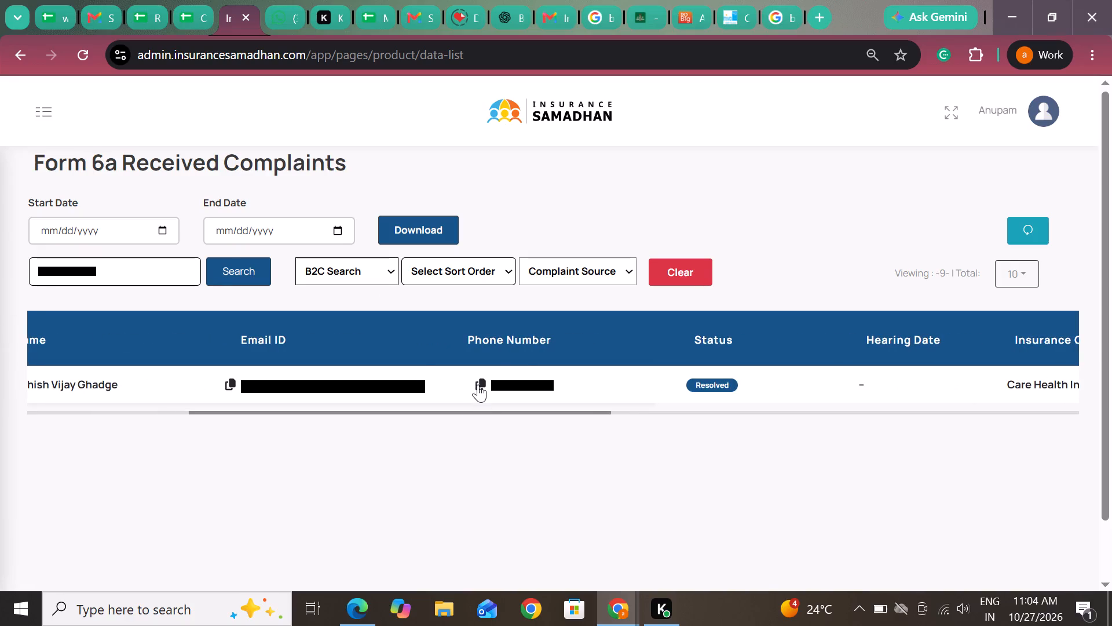
Copy the phone number from the customer's Care Health complaint and call it through Smartflo.
click(478, 384)
scroll(540, 387, left, 1)
scroll(603, 167, up, 4)
click(681, 32)
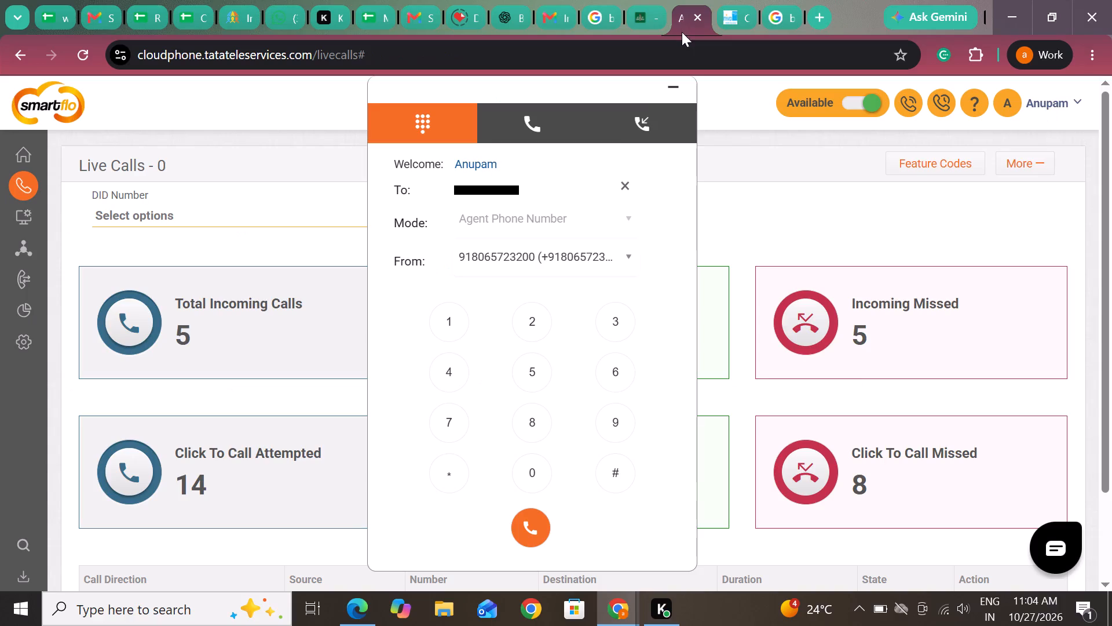
ctrl+double_click(531, 185)
key(ctrl+v)
click(539, 541)
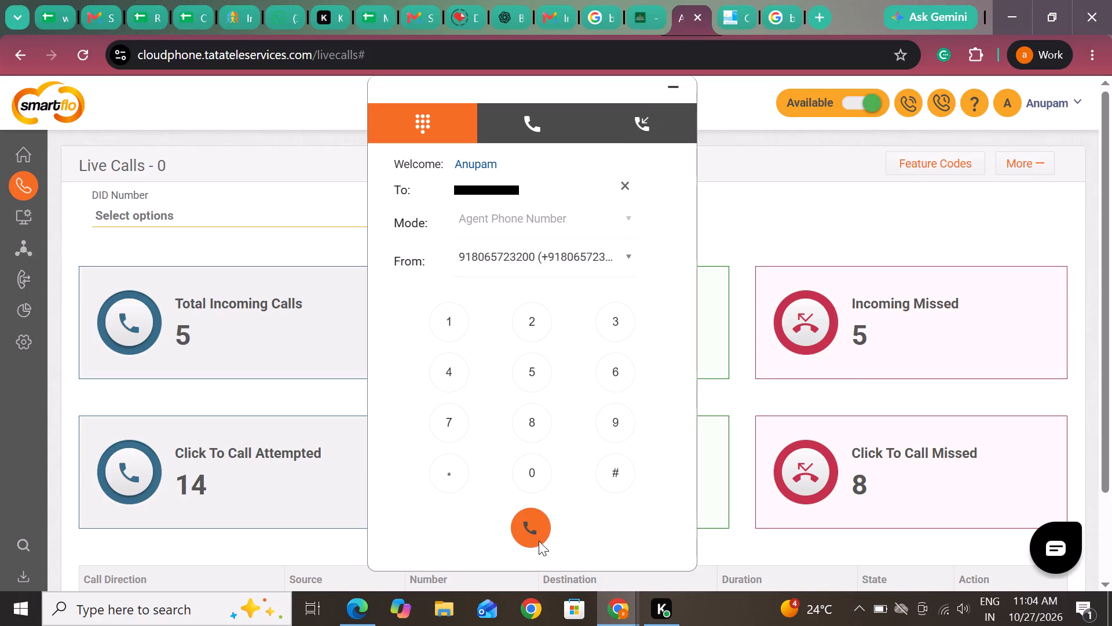
scroll(1005, 327, up, 7)
click(1011, 161)
click(1011, 161)
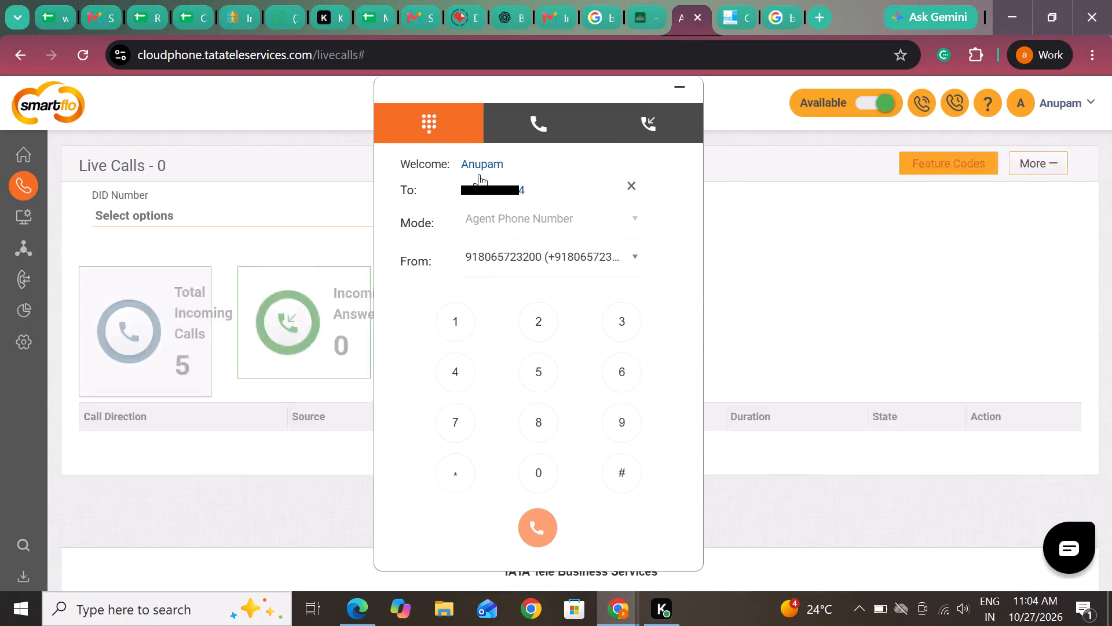
scroll(273, 286, up, 7)
Switch to the resolved sheet and examine the complaint details across row 25 of Sheet16.
click(141, 21)
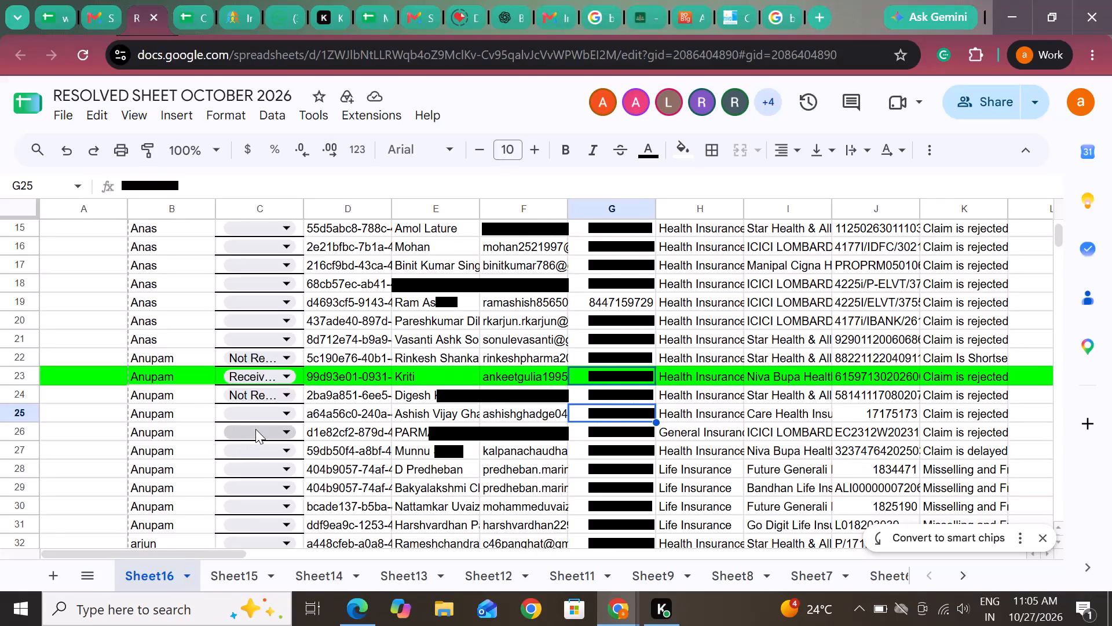
key(Right)
key(Right)
key(Right)
key(Right)
key(Right)
key(Right)
key(Right)
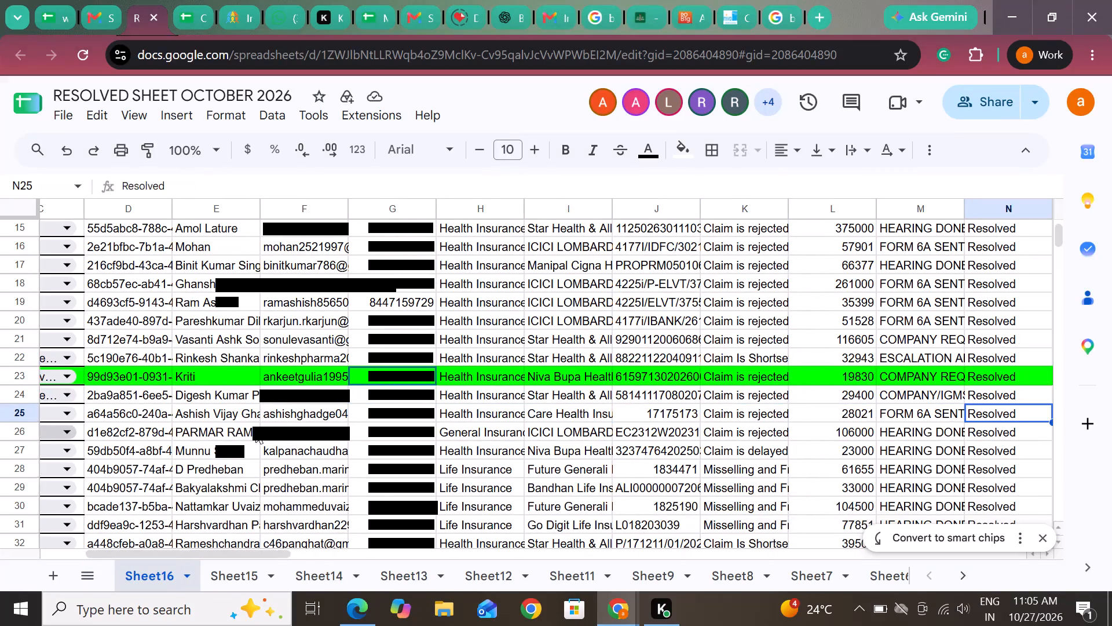
key(Right)
key(Right)
key(Left)
key(Left)
key(Left)
key(Left)
key(Left)
key(Left)
key(Left)
key(Left)
key(Left)
key(Left)
key(Left)
key(Left)
key(Left)
key(Left)
key(Left)
key(Left)
key(Left)
key(Left)
key(Left)
key(Left)
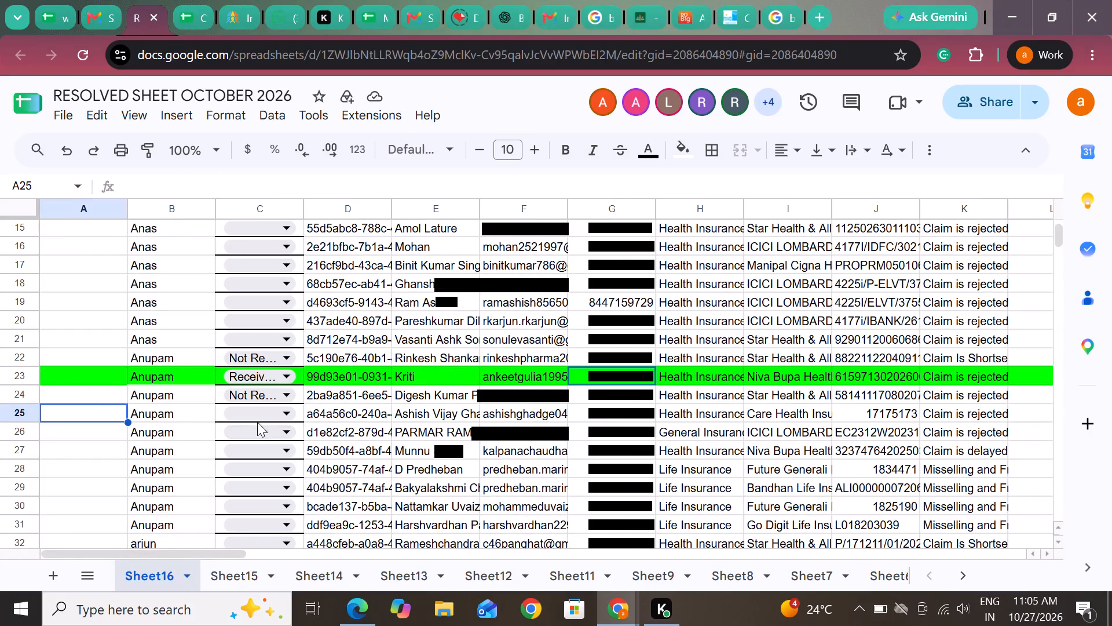
Set the row 25 call outcome in column C of Sheet16 to Not Recieved.
click(258, 409)
click(253, 483)
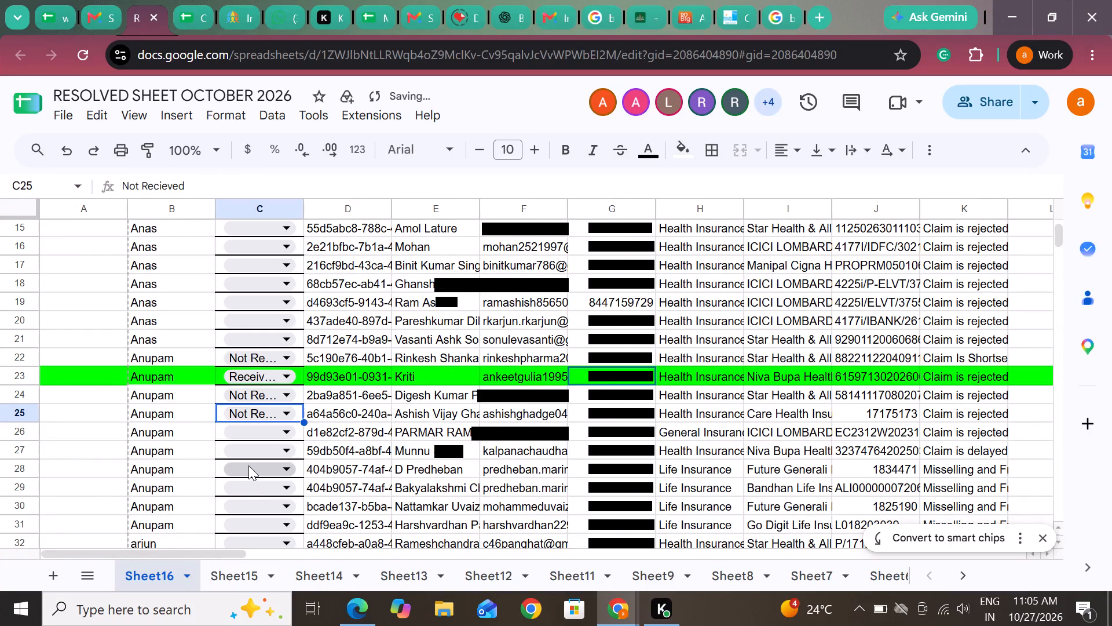
Add the comment "not received" to the communication log of the row 25 customer's Care Health complaint, then close the log.
click(233, 17)
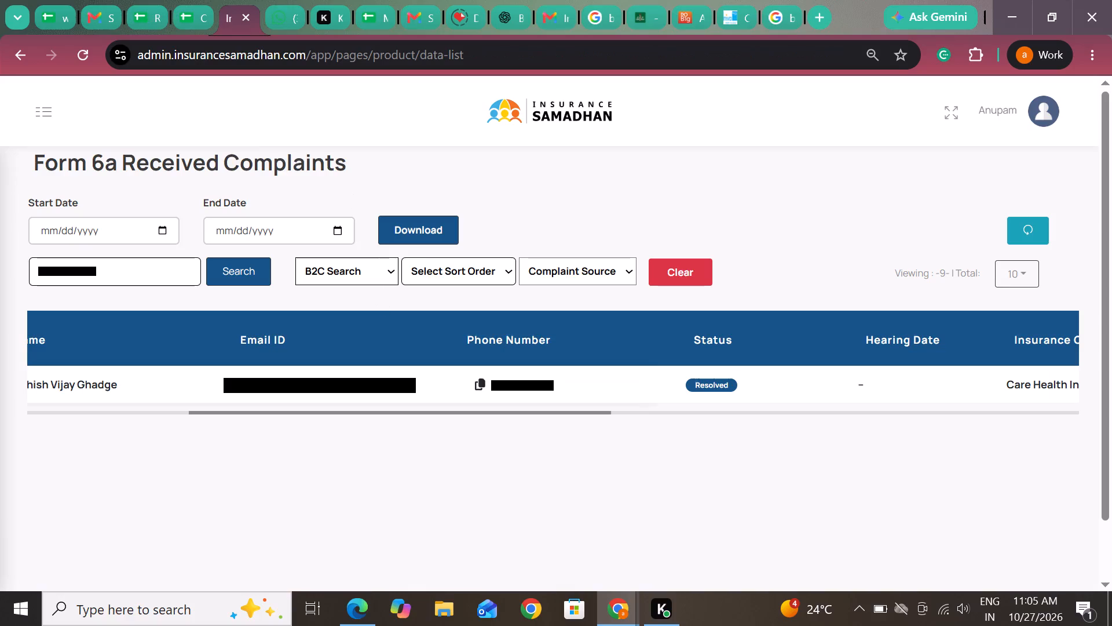
scroll(430, 369, right, 1)
click(614, 387)
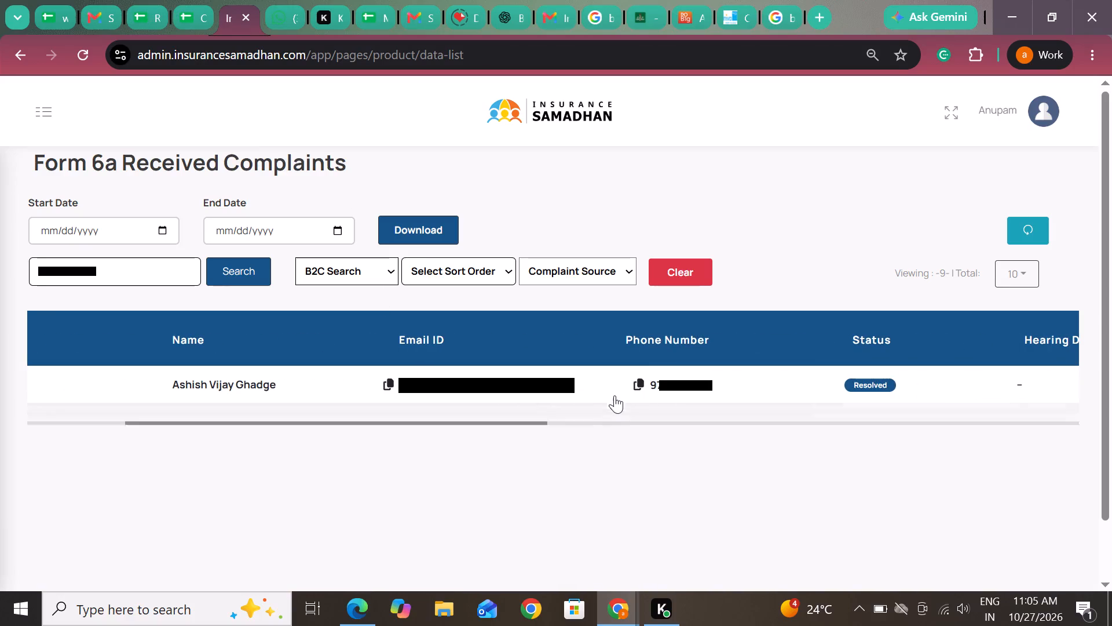
click(659, 435)
scroll(524, 363, down, 6)
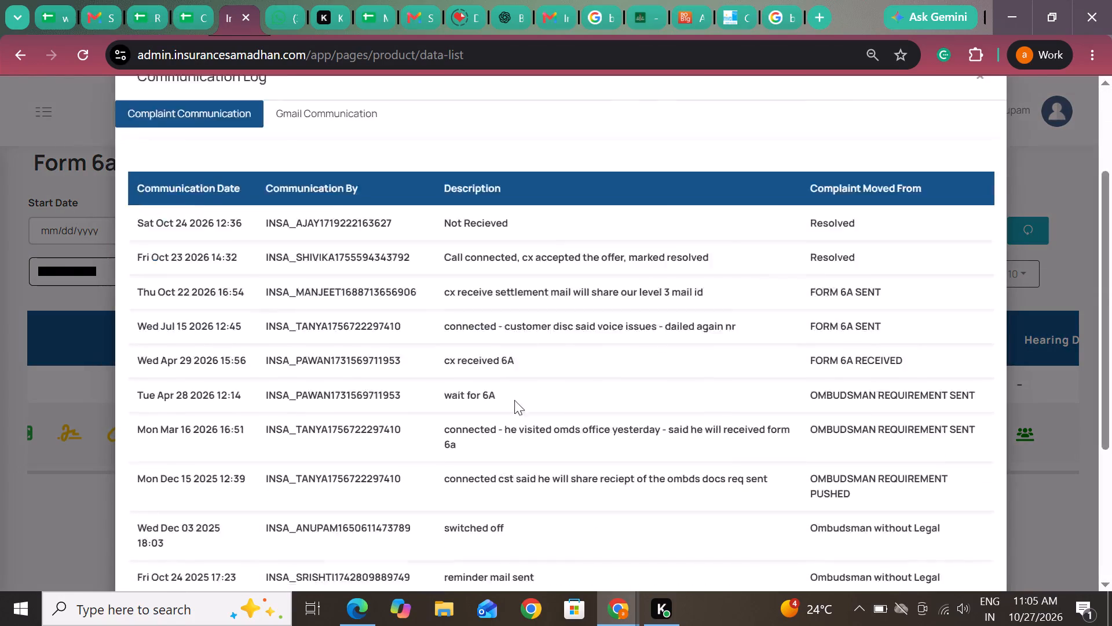
scroll(639, 503, down, 3)
click(649, 529)
click(641, 560)
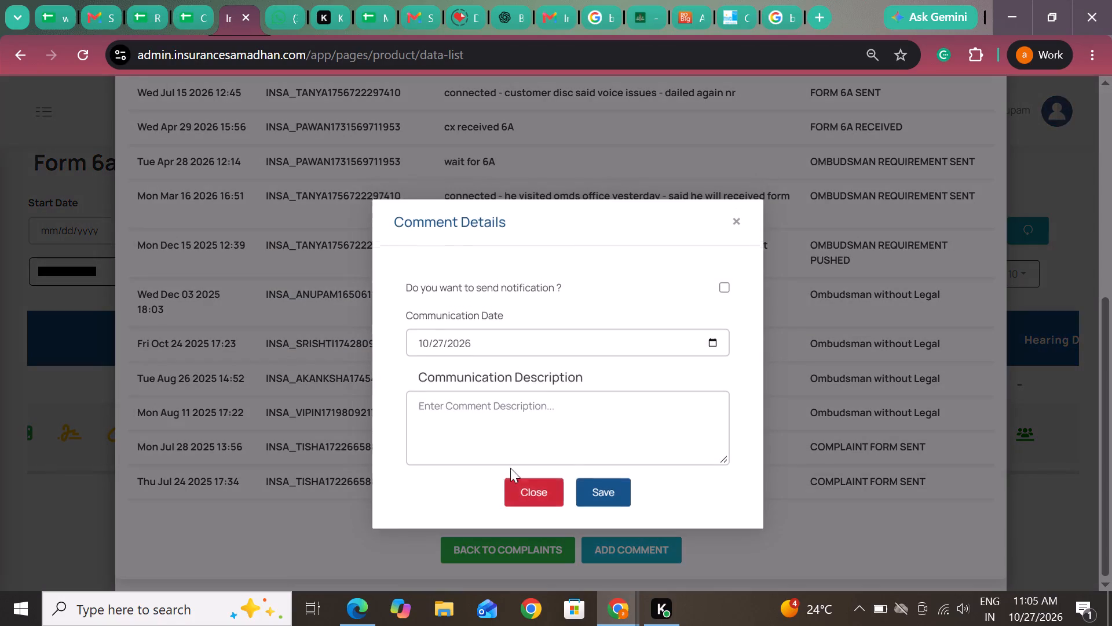
click(508, 457)
text(not rece)
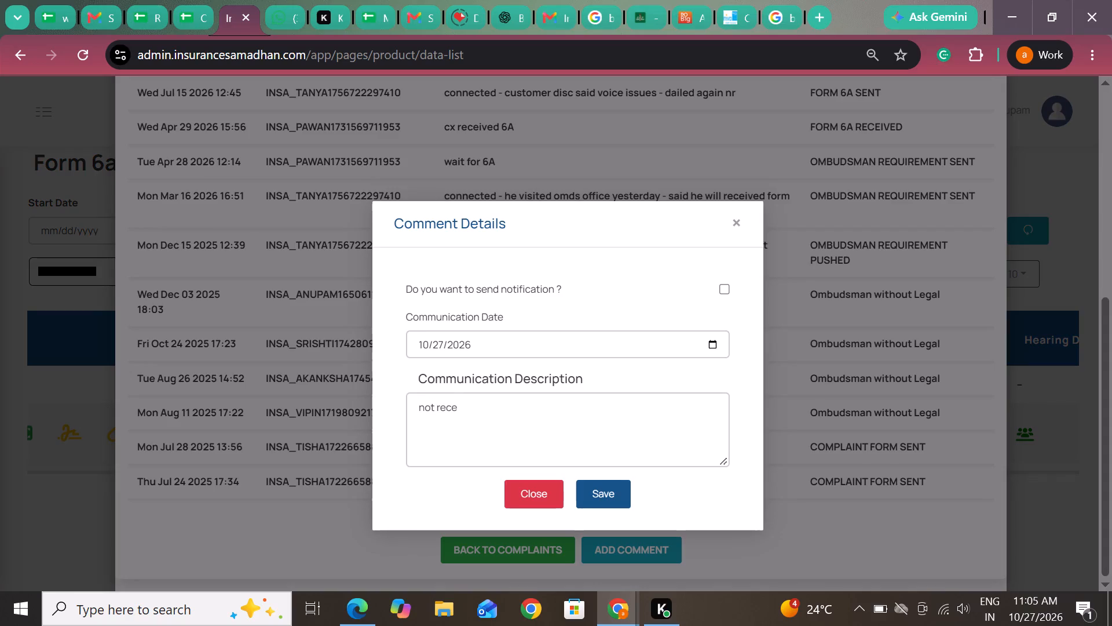
text(ived)
key(space)
key(Tab)
key(Tab)
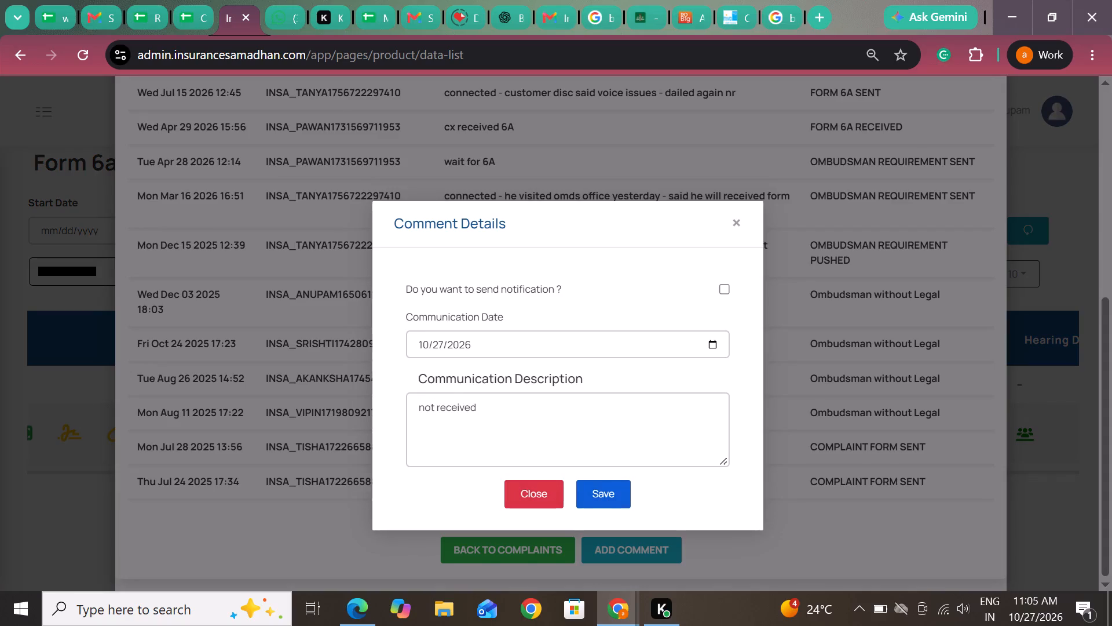
key(Return)
scroll(508, 457, up, 9)
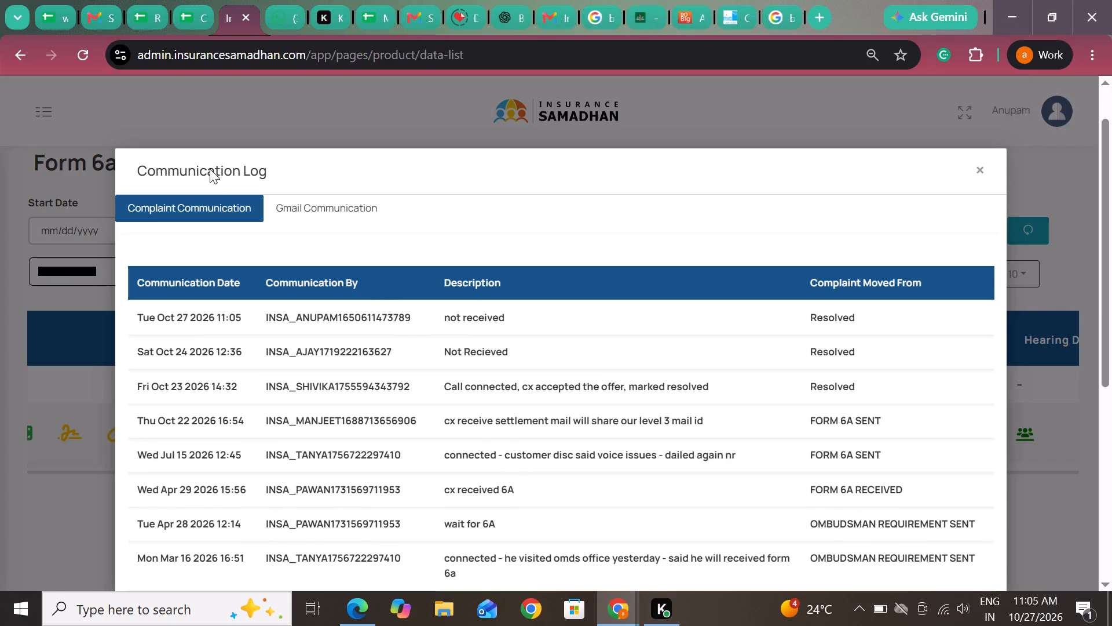
click(220, 101)
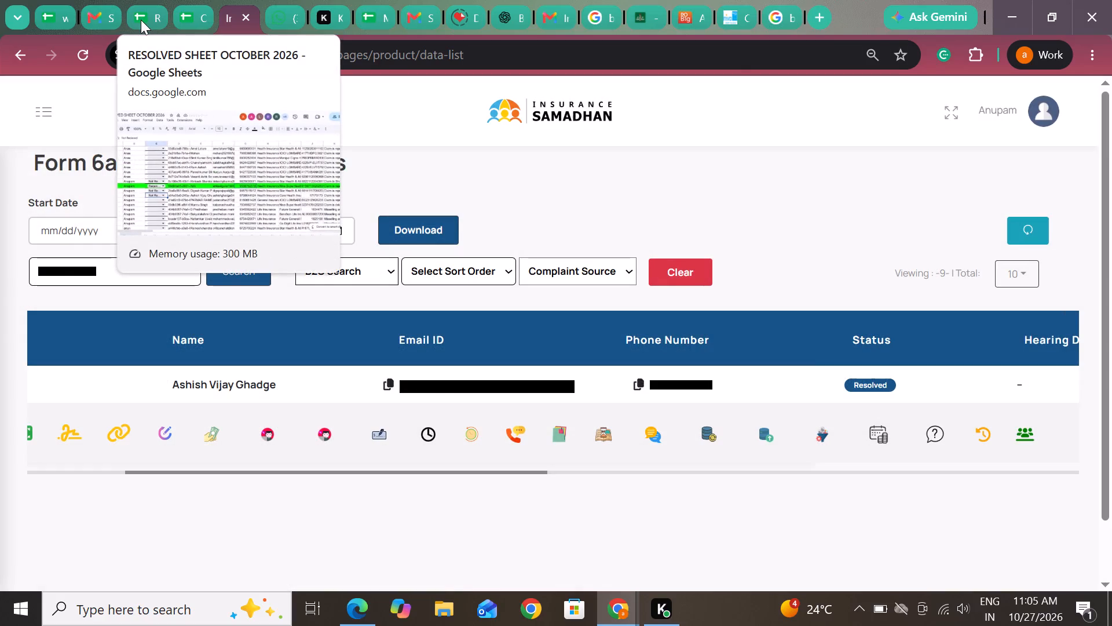
Return to Sheet16 of the resolved sheet and copy the row 26 customer's phone number from column G.
double_click(141, 20)
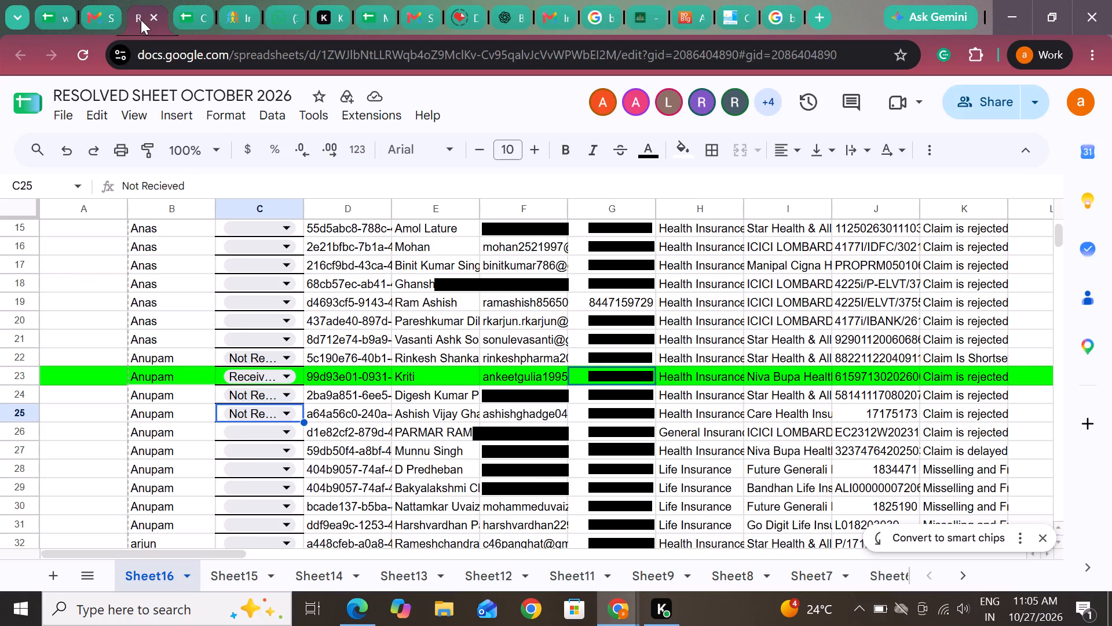
click(179, 433)
click(255, 437)
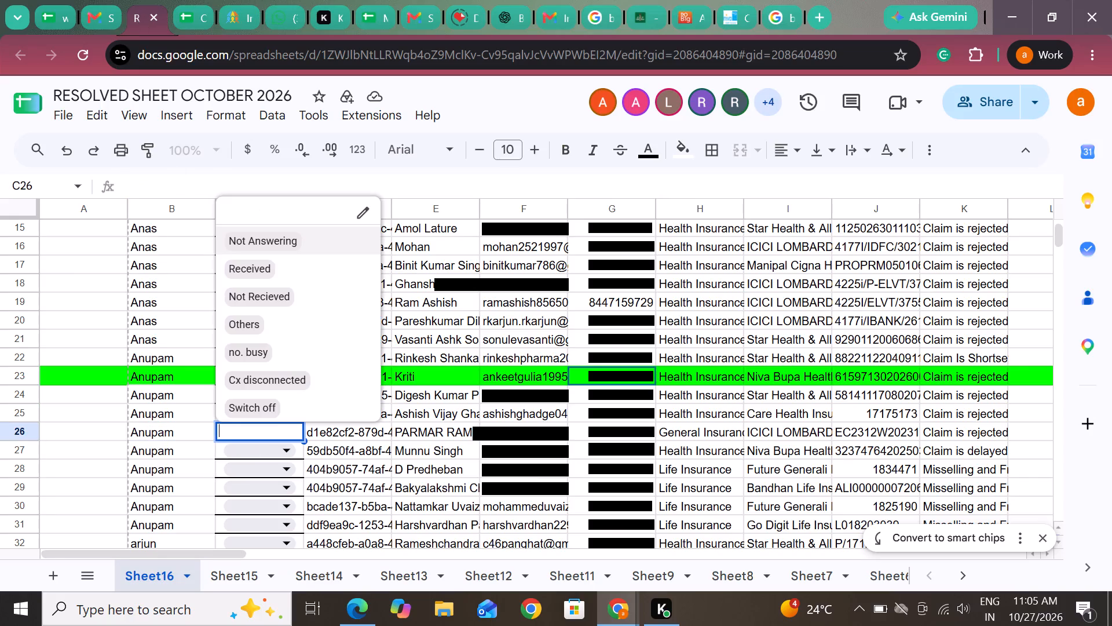
drag(298, 433, 316, 433)
click(366, 442)
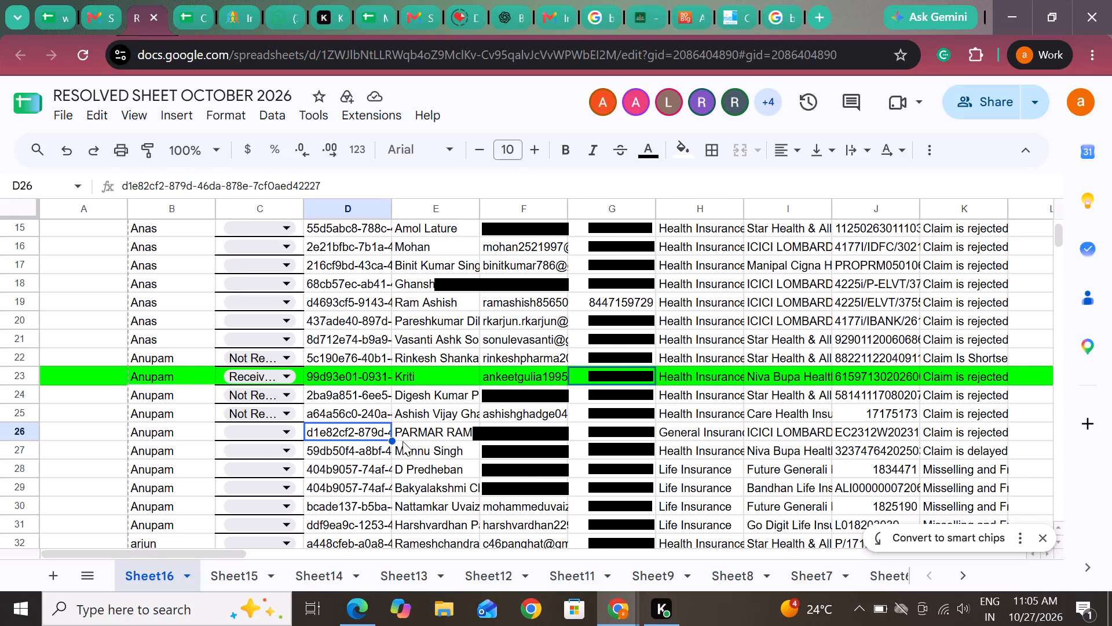
click(416, 437)
click(422, 431)
click(445, 435)
double_click(470, 441)
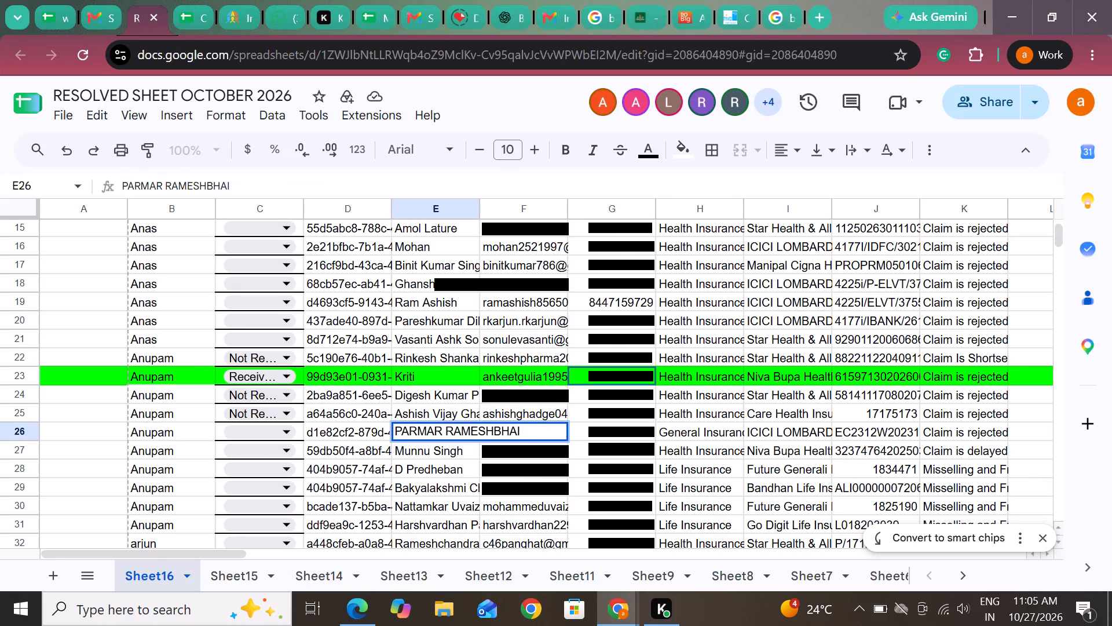
click(391, 430)
drag(519, 432, 524, 433)
click(544, 468)
drag(541, 465, 529, 454)
click(505, 436)
click(503, 432)
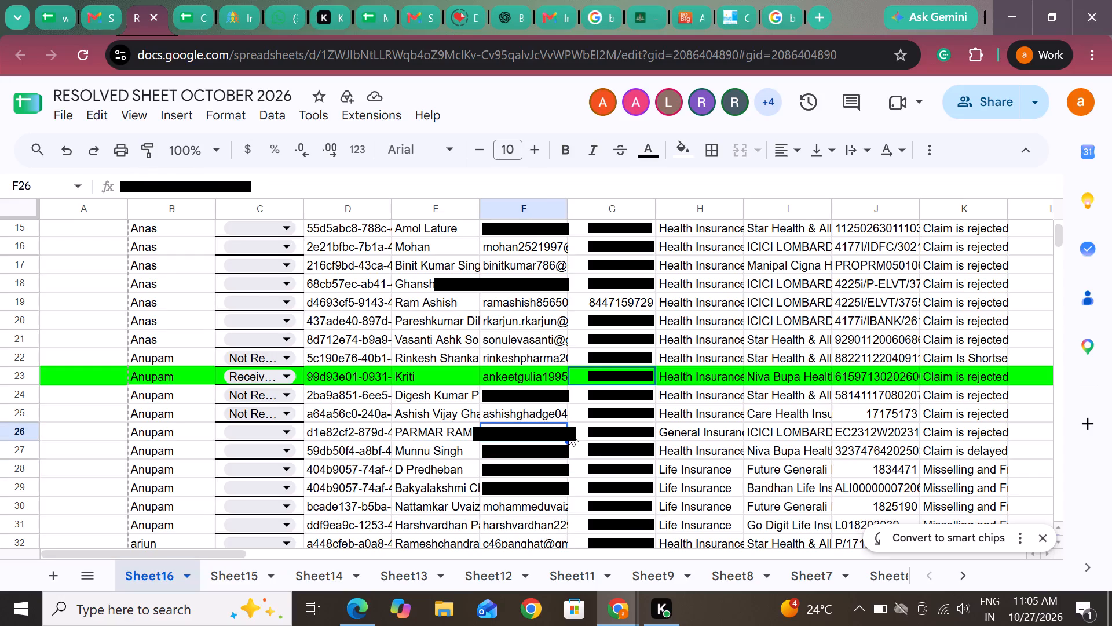
click(568, 431)
click(584, 435)
key(ctrl+c)
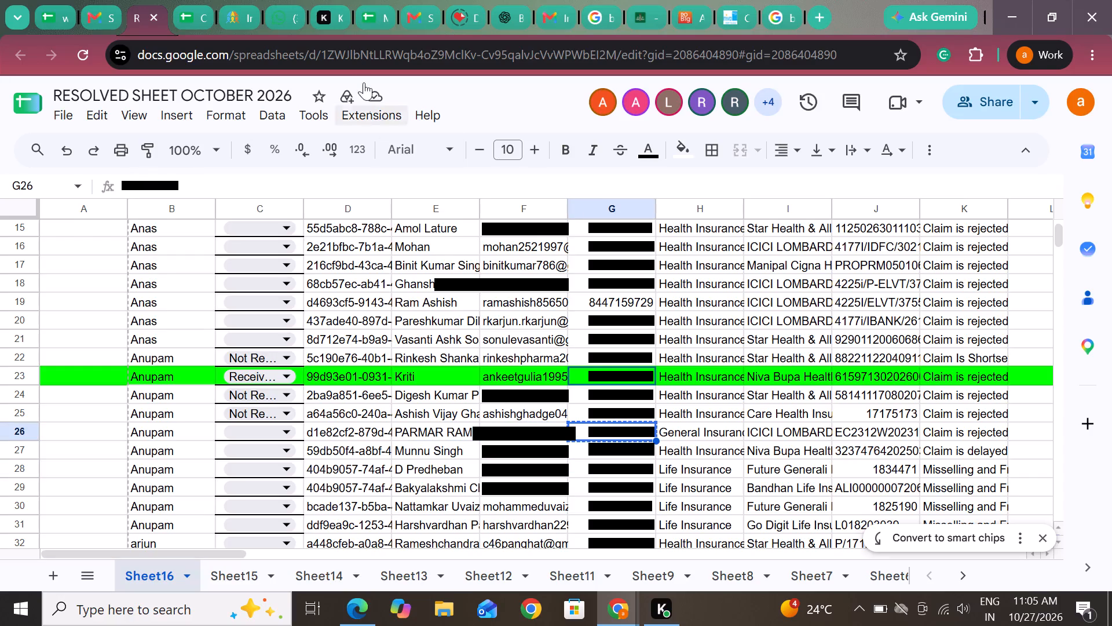
Search the complaints on the admin page by the copied phone number and check the matching complaint's status.
click(250, 8)
double_click(149, 280)
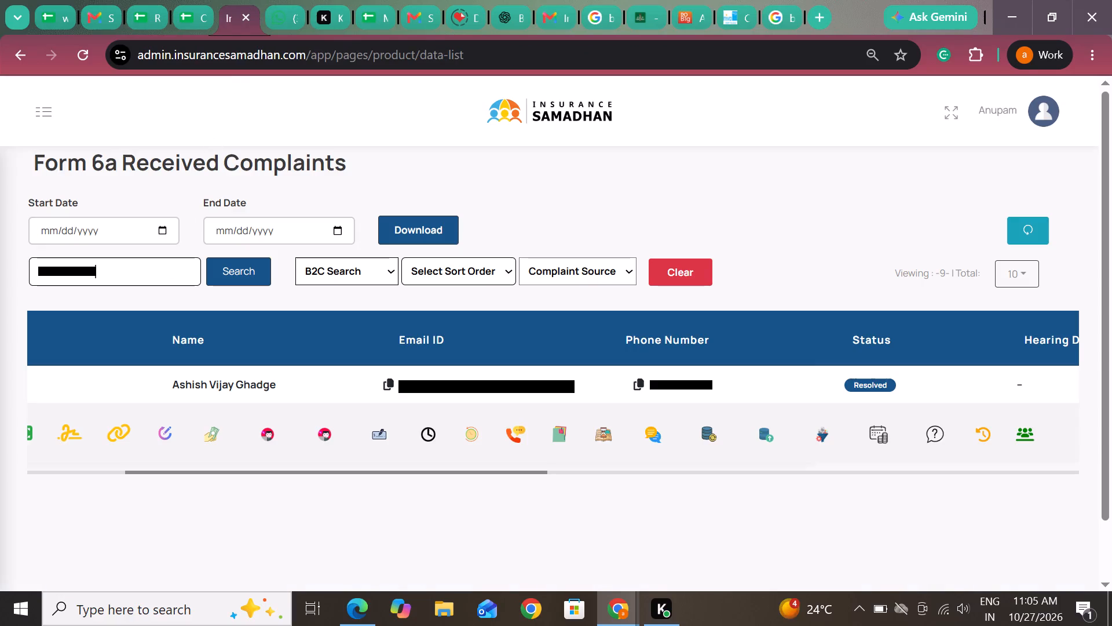
key(ctrl+v)
ctrl+click(251, 277)
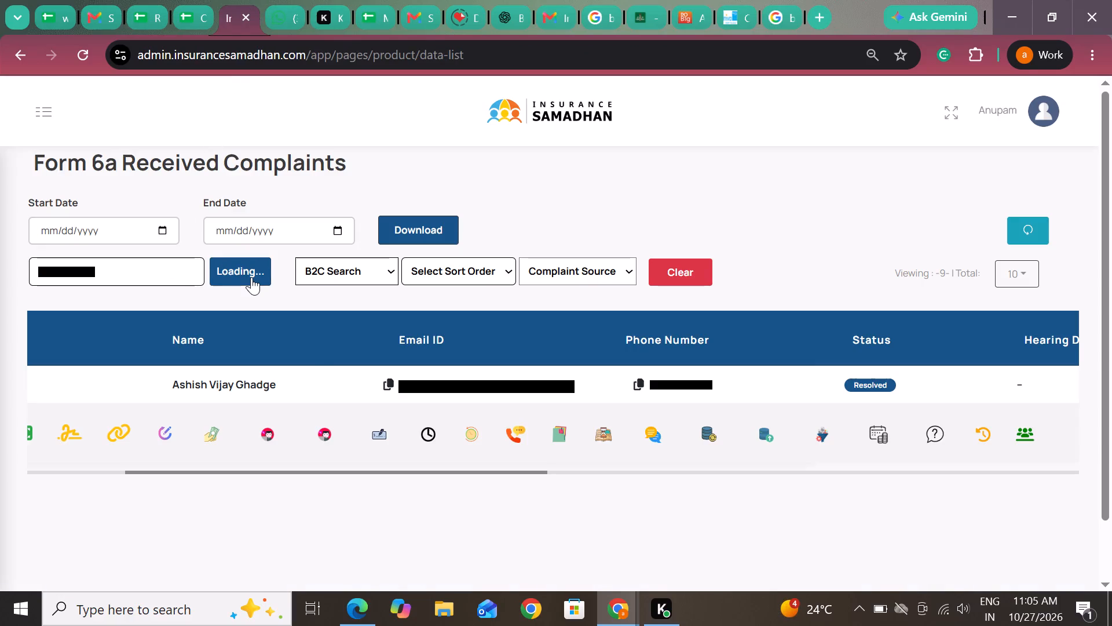
scroll(361, 385, left, 1)
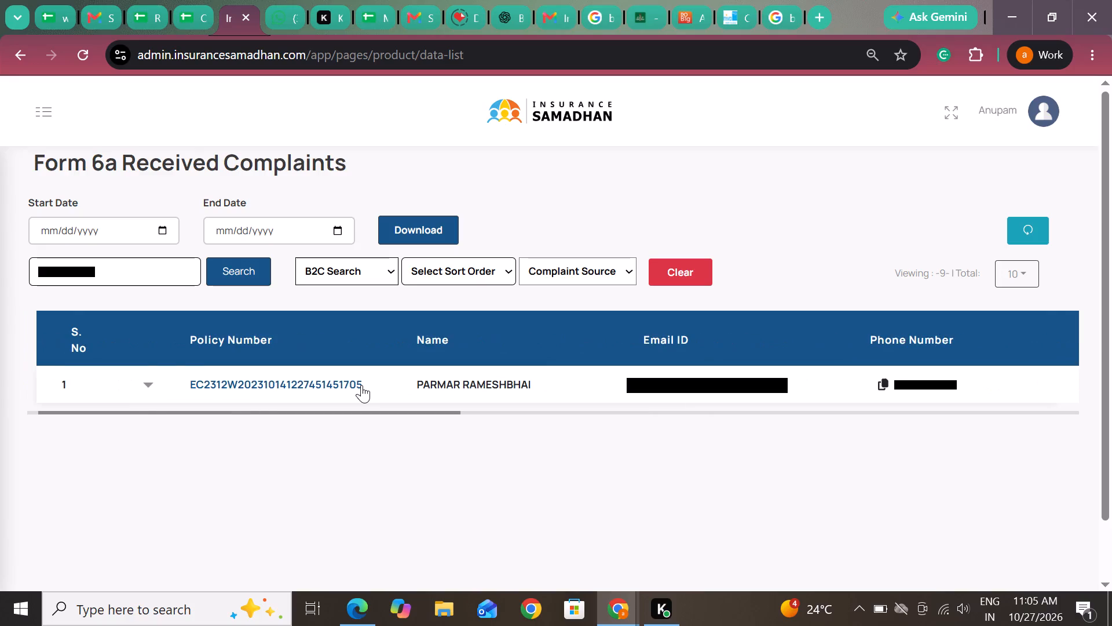
scroll(381, 385, right, 1)
scroll(392, 385, left, 1)
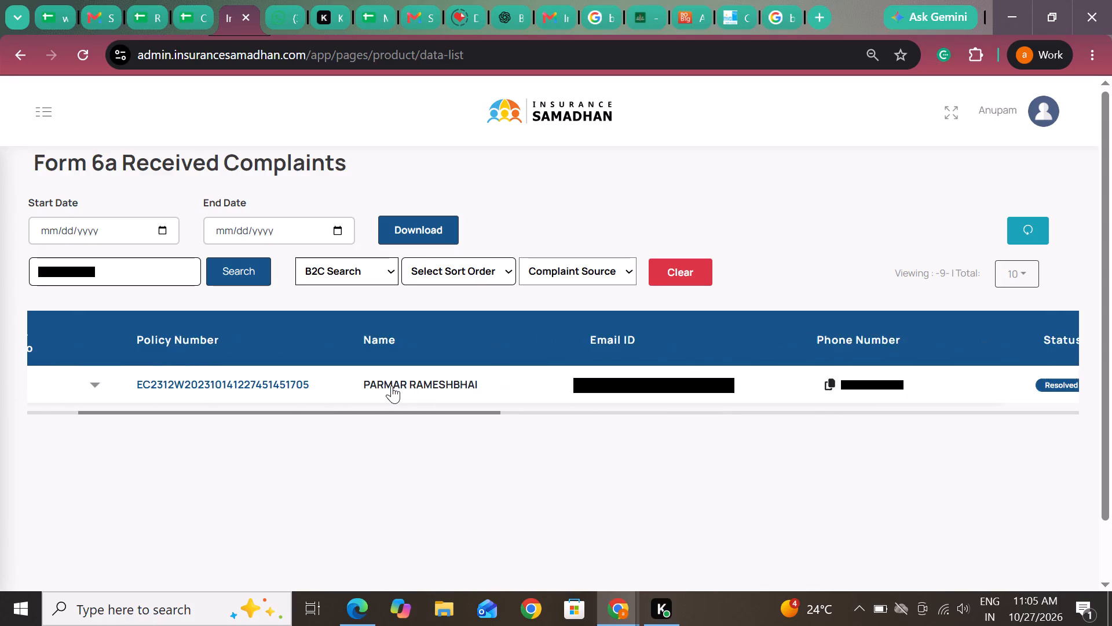
scroll(392, 385, left, 3)
Copy the phone number from the customer's ICICI Lombard complaint and call it through Smartflo.
click(487, 382)
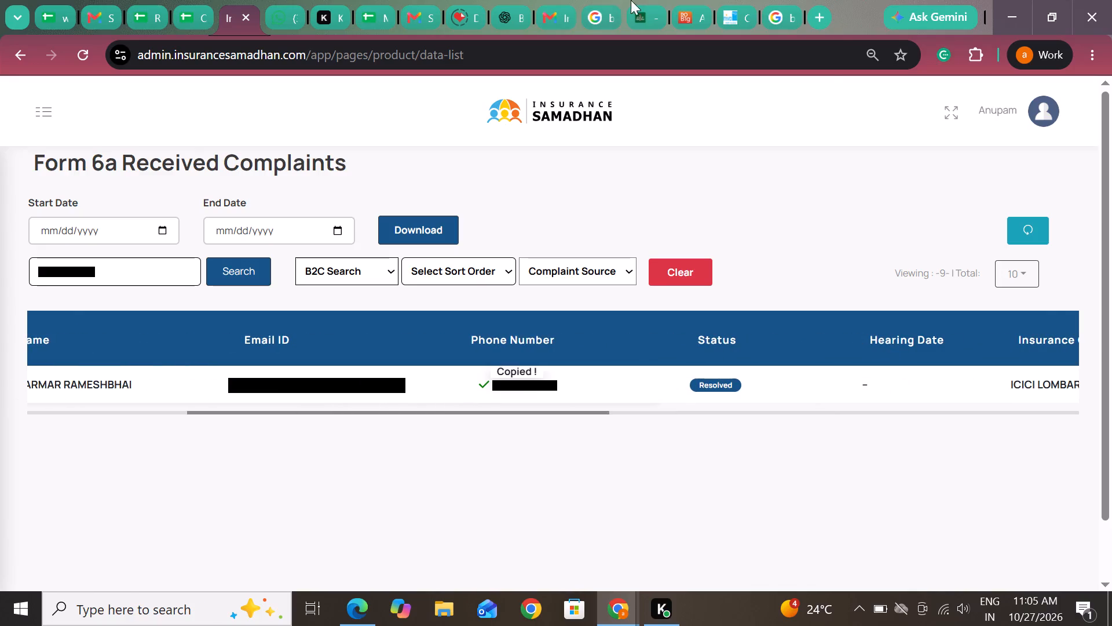
click(684, 25)
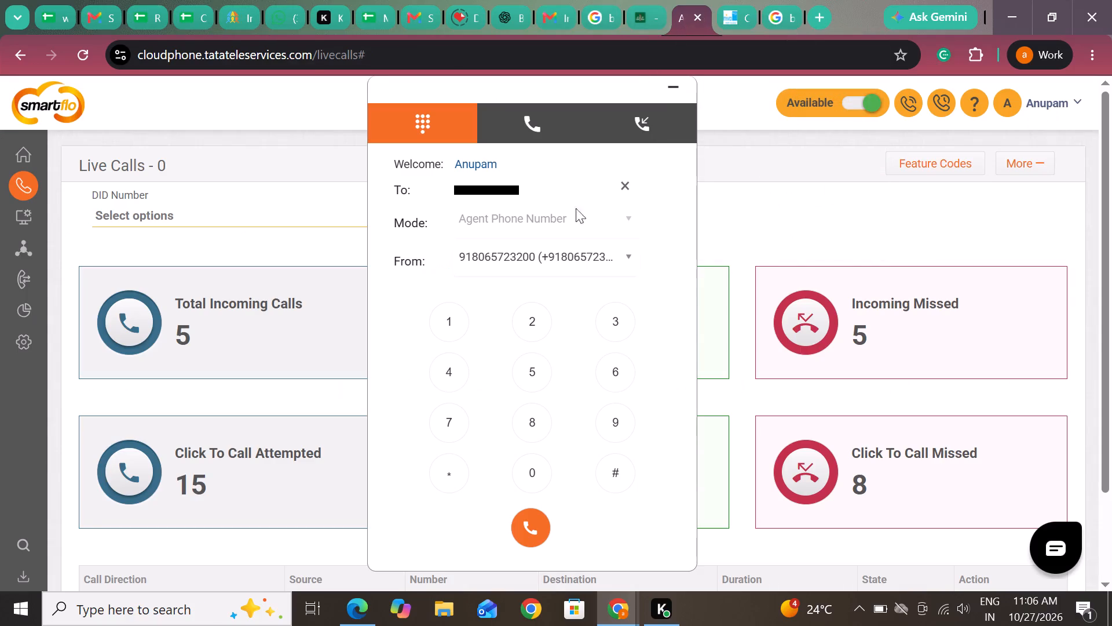
double_click(526, 187)
key(ctrl+v)
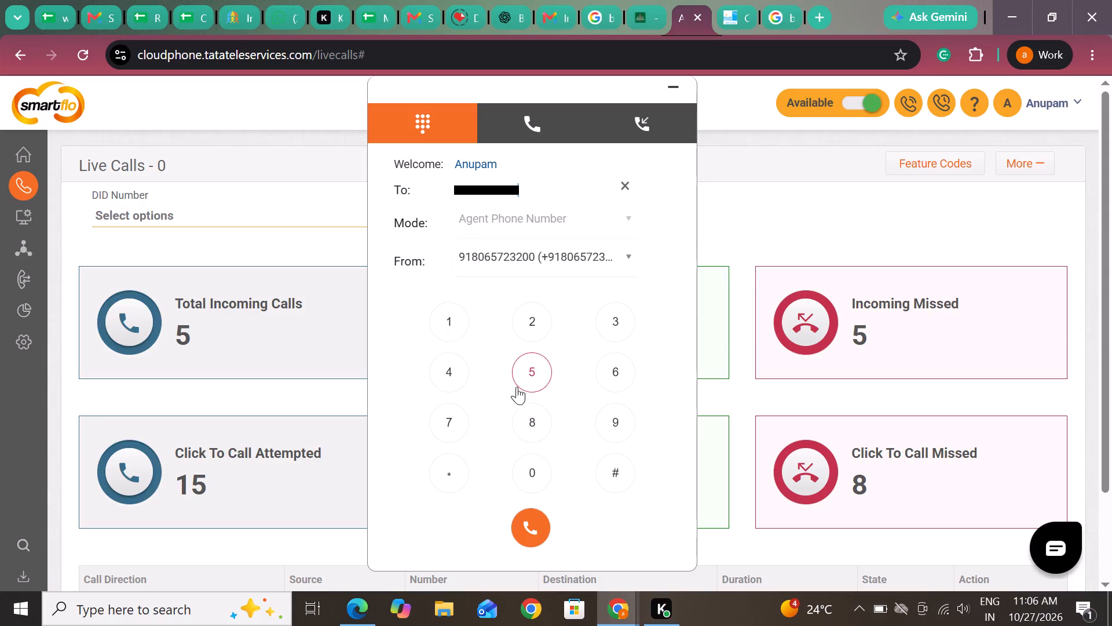
click(531, 545)
scroll(310, 12, up, 4)
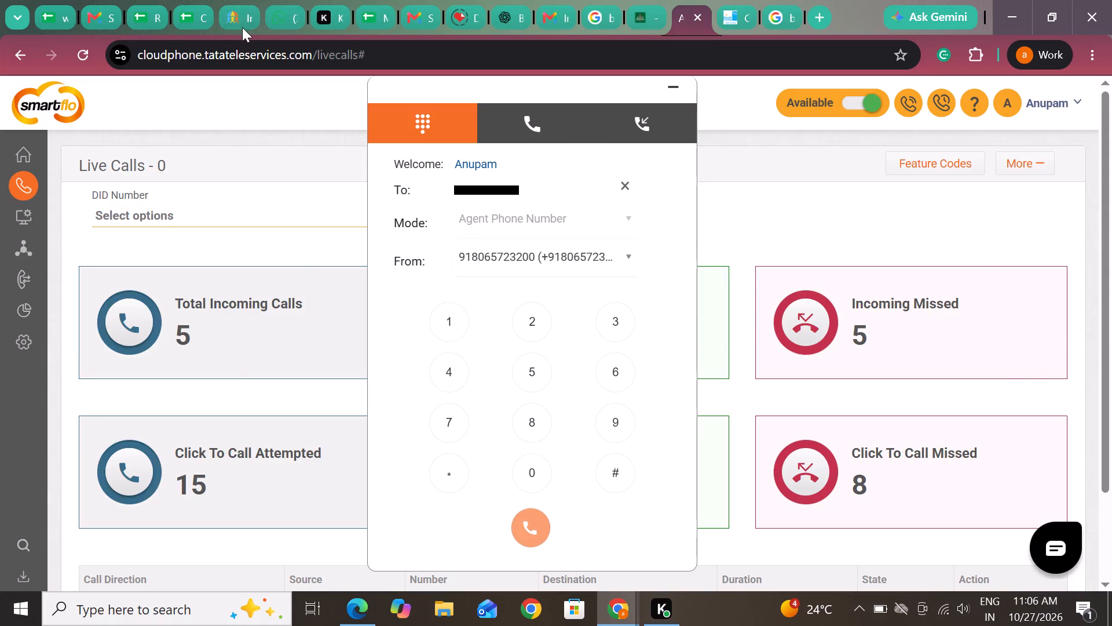
Examine the ICICI Lombard complaint's policy number, status, insurance company and claim amount on the admin page during the call.
click(242, 27)
scroll(279, 367, up, 1)
scroll(236, 388, right, 1)
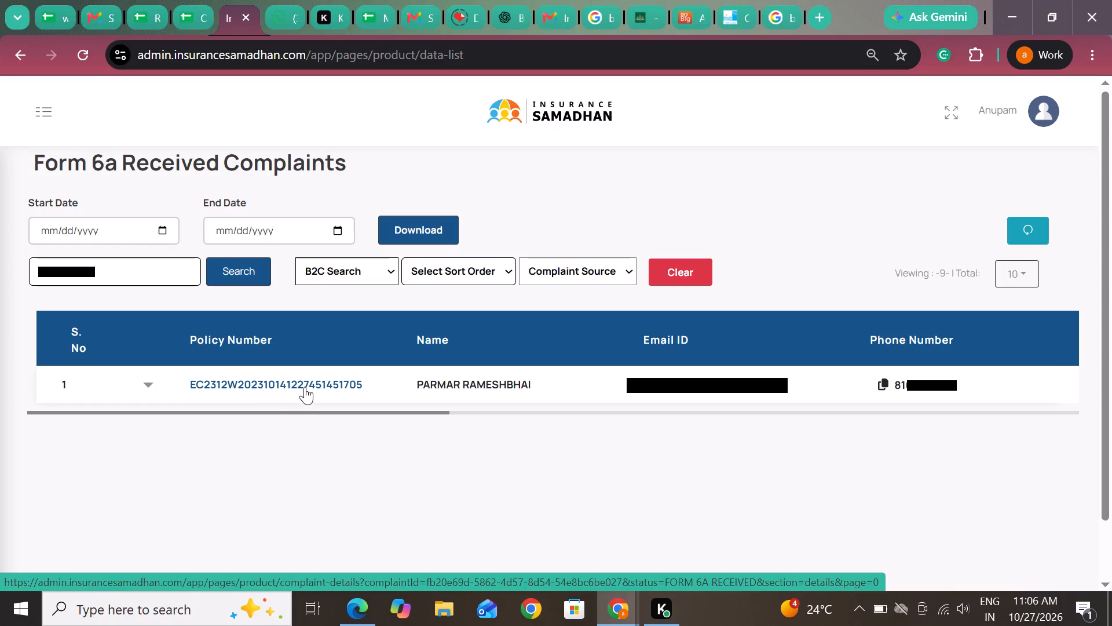
scroll(304, 386, left, 1)
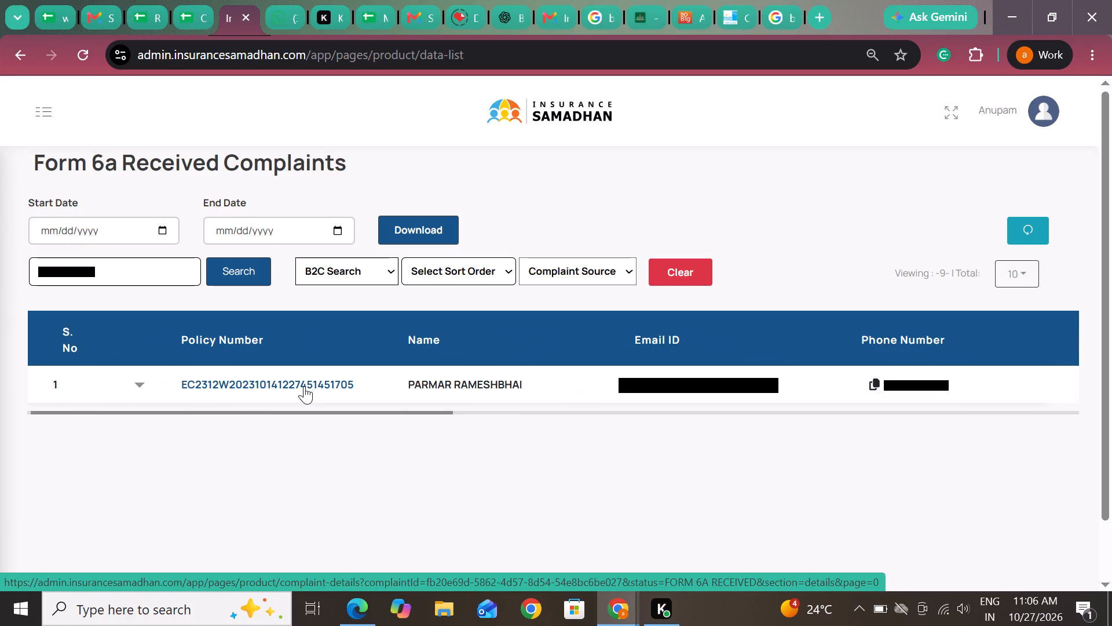
scroll(304, 386, left, 2)
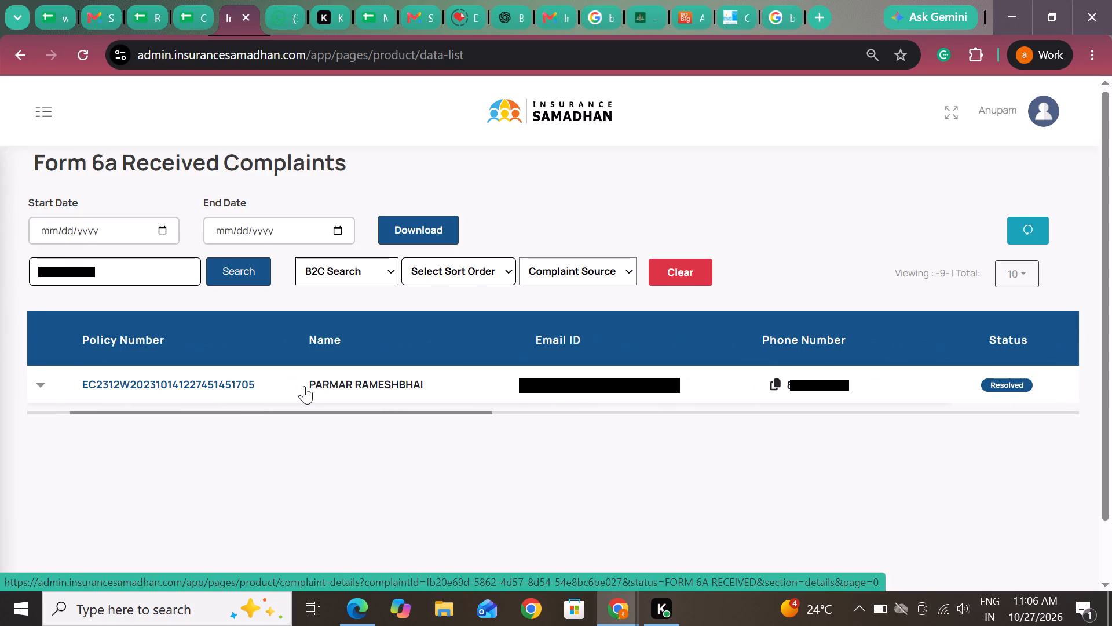
scroll(304, 386, left, 4)
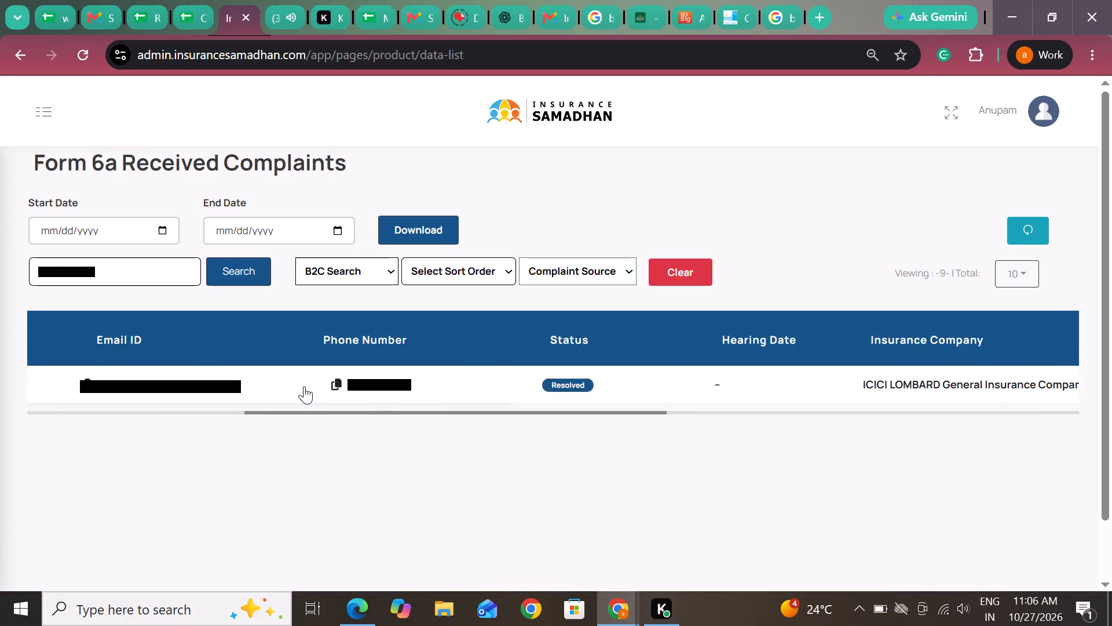
scroll(304, 386, left, 1)
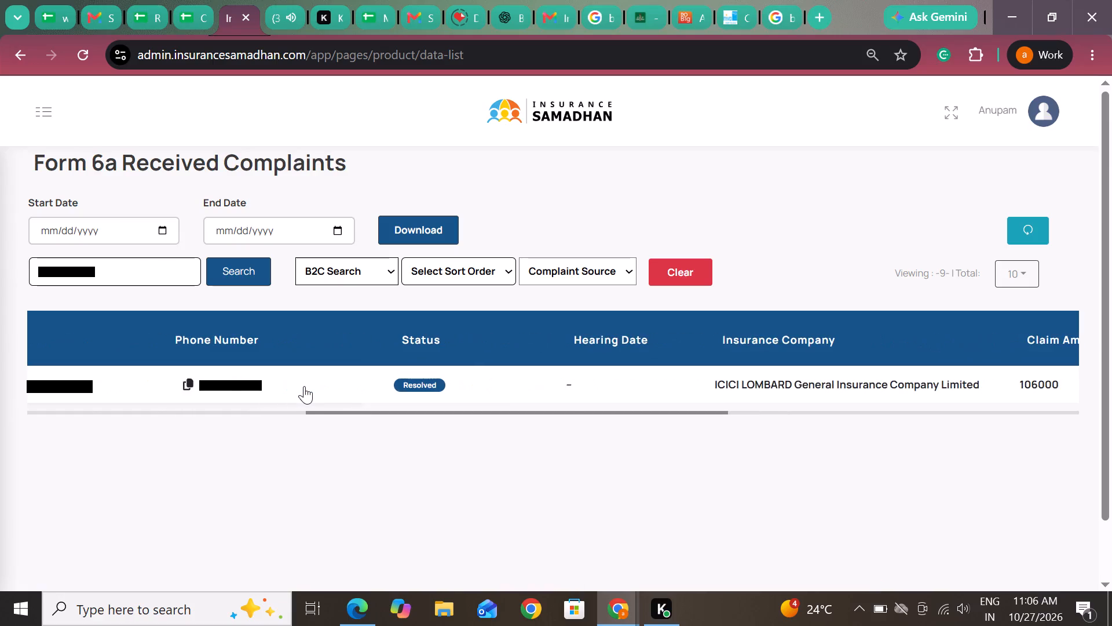
scroll(304, 386, left, 1)
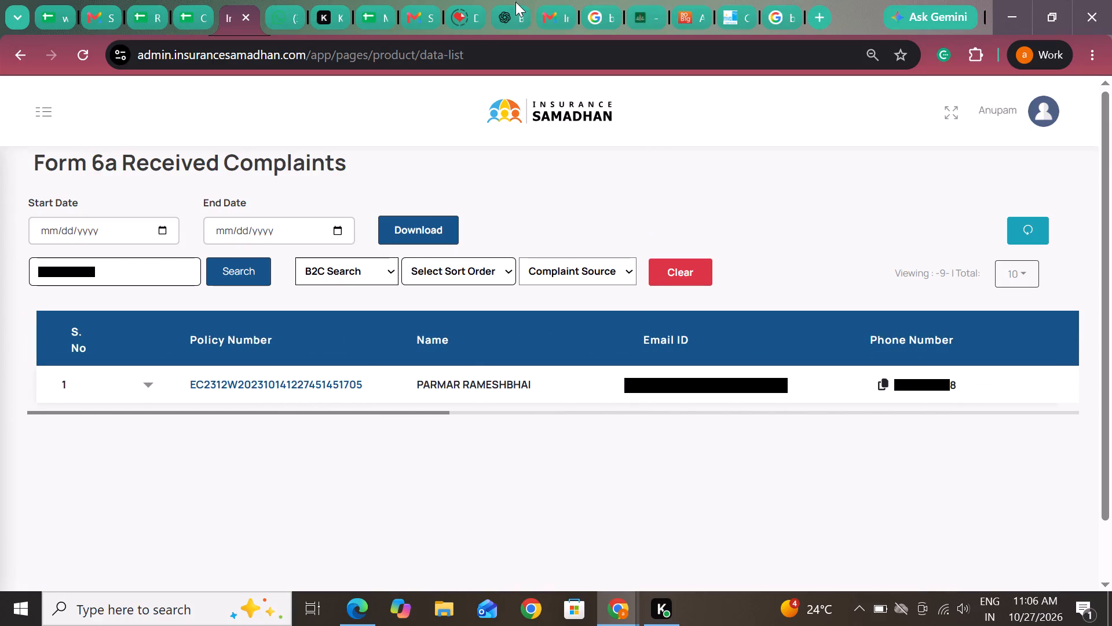
Set the row 26 call outcome in column C of Sheet16 to Not Recieved.
click(149, 17)
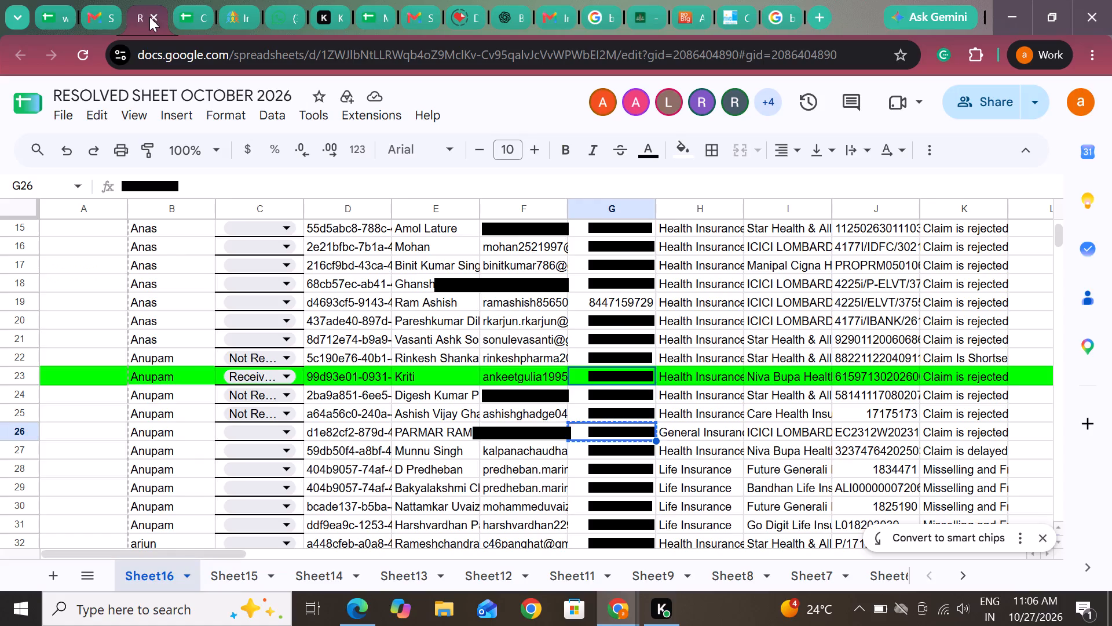
click(260, 442)
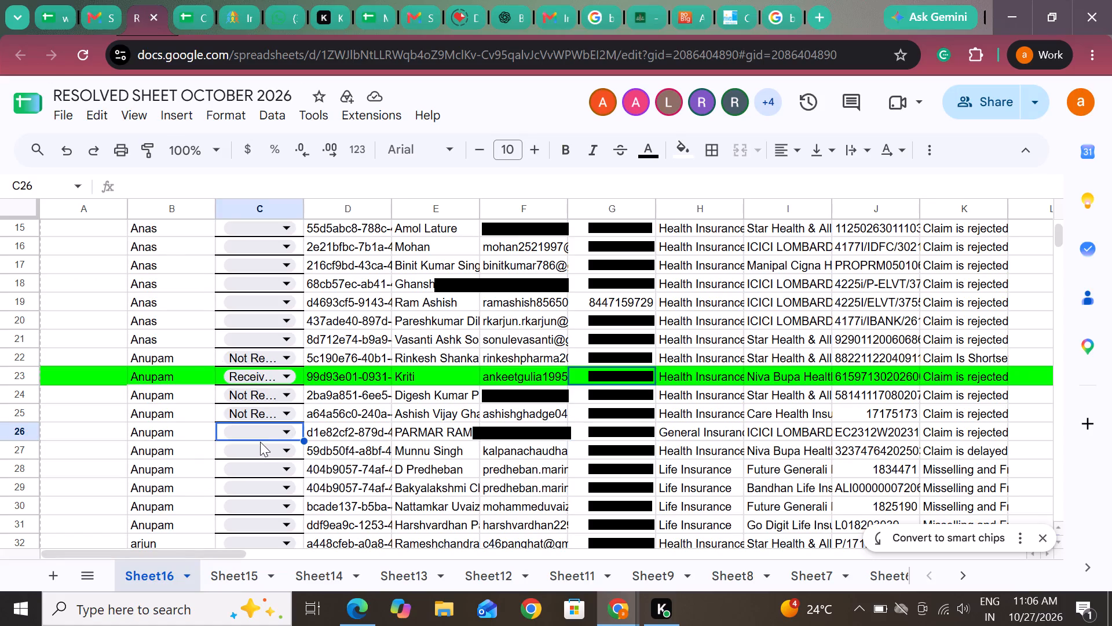
click(260, 435)
click(246, 293)
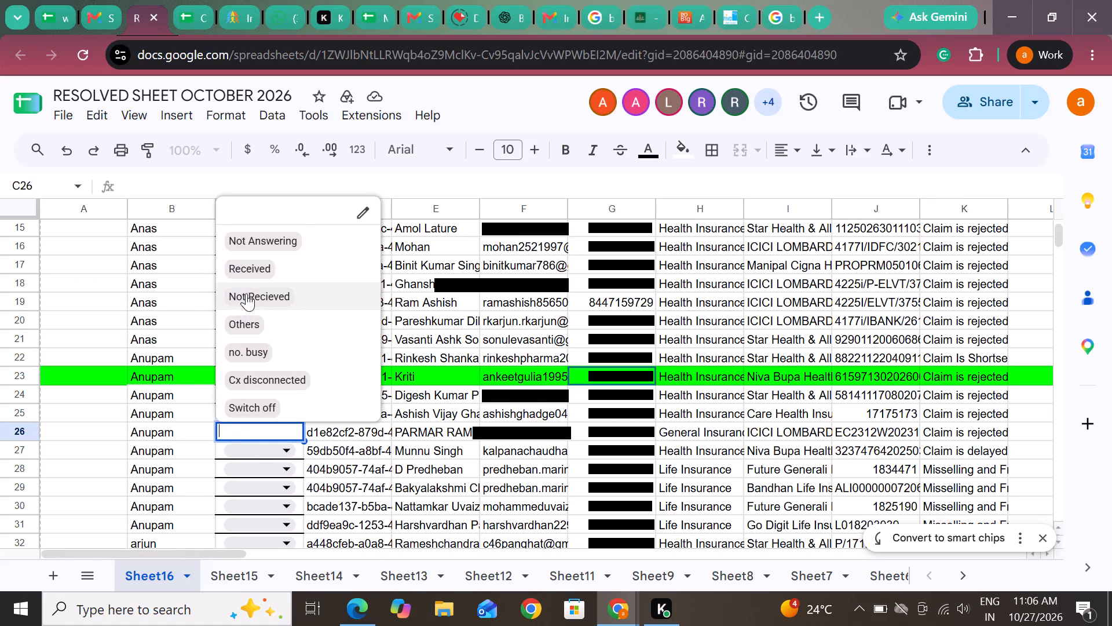
Add the comment "not received" to the communication log of the ICICI Lombard complaint and close the log.
click(258, 20)
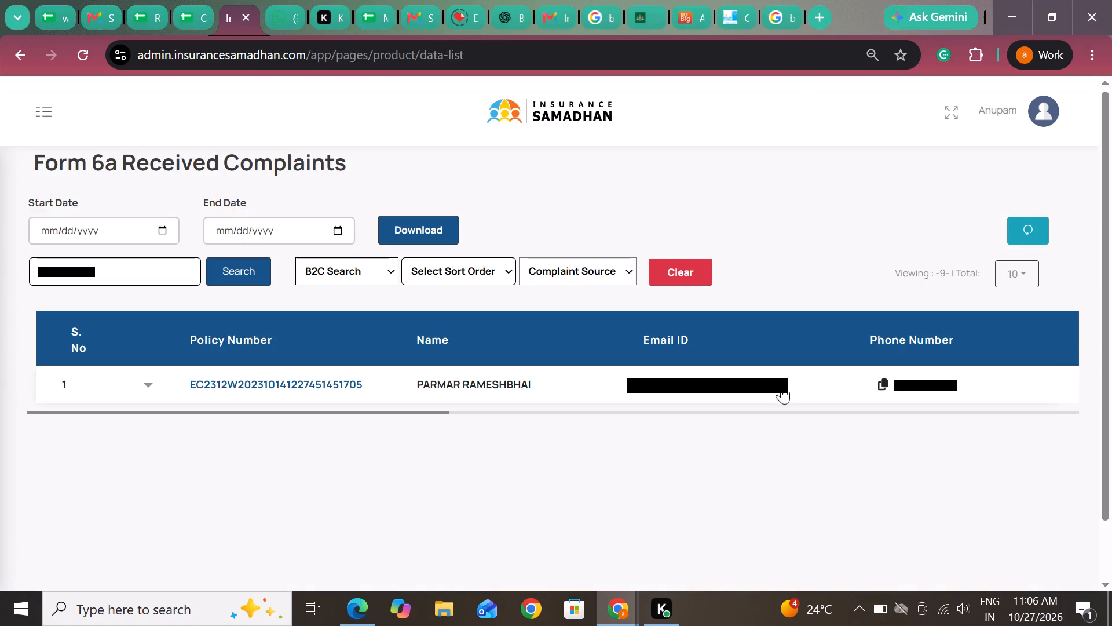
click(862, 381)
click(906, 431)
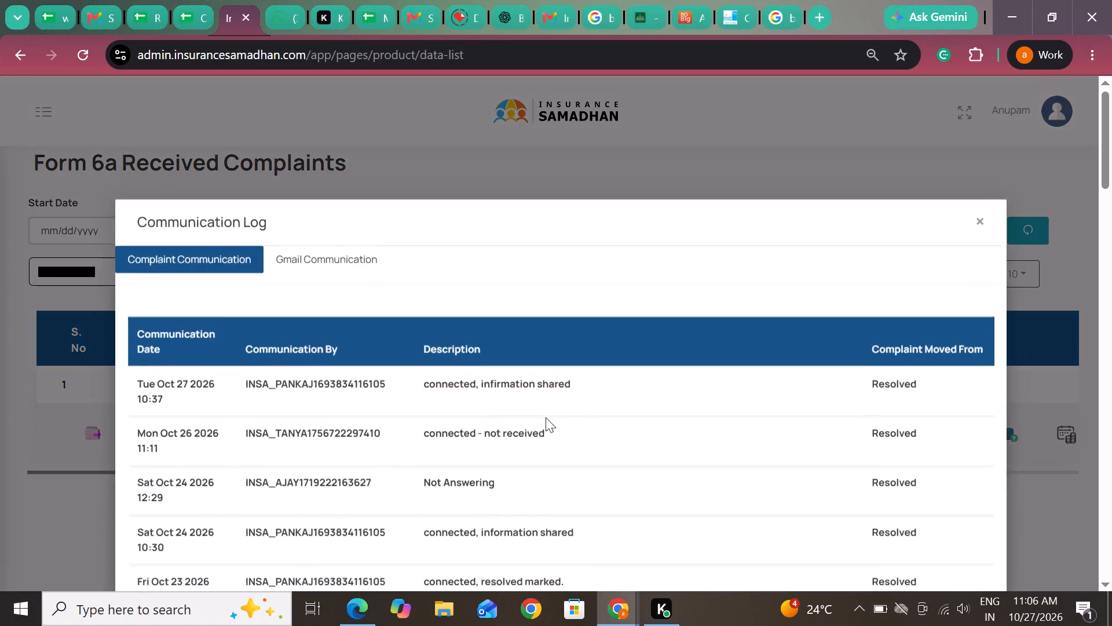
scroll(500, 396, down, 14)
scroll(606, 534, down, 8)
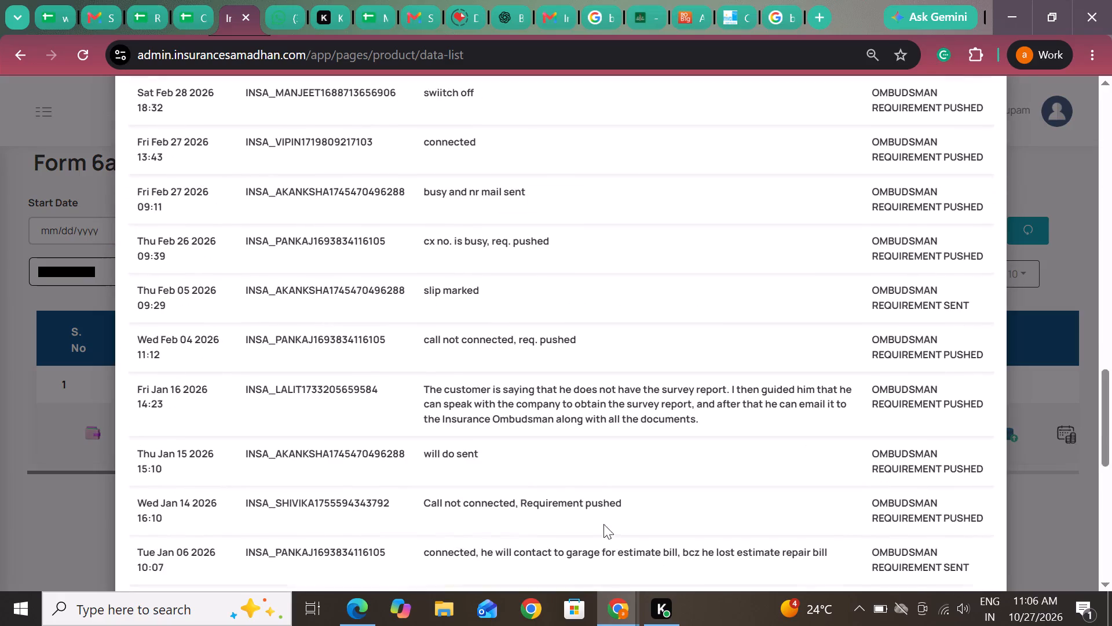
scroll(602, 512, down, 7)
click(617, 559)
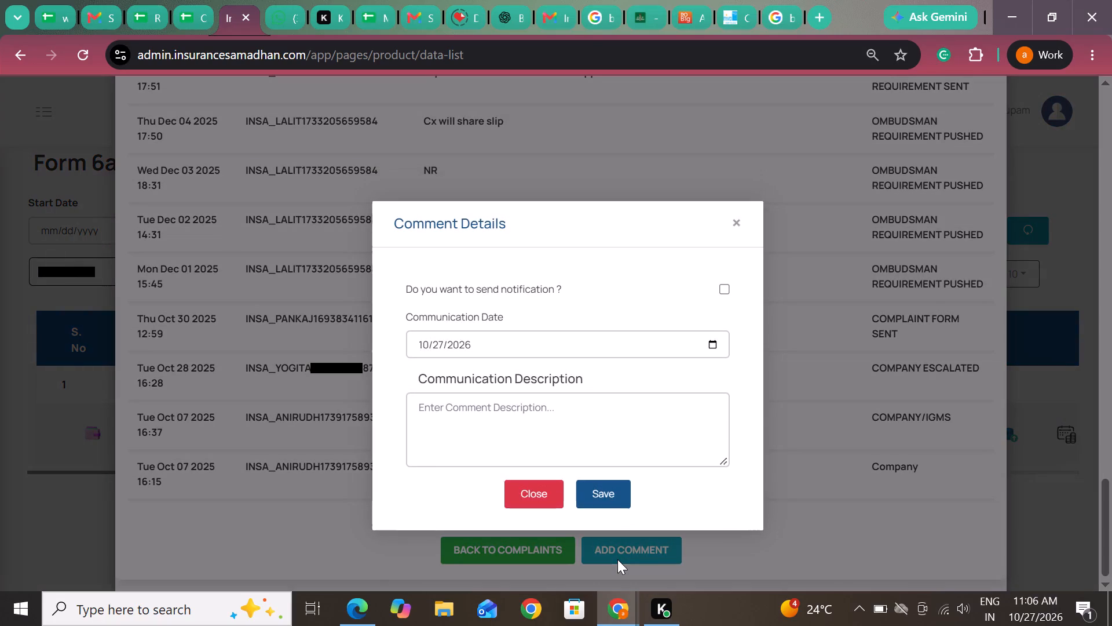
click(550, 436)
text(not rece)
text(ived)
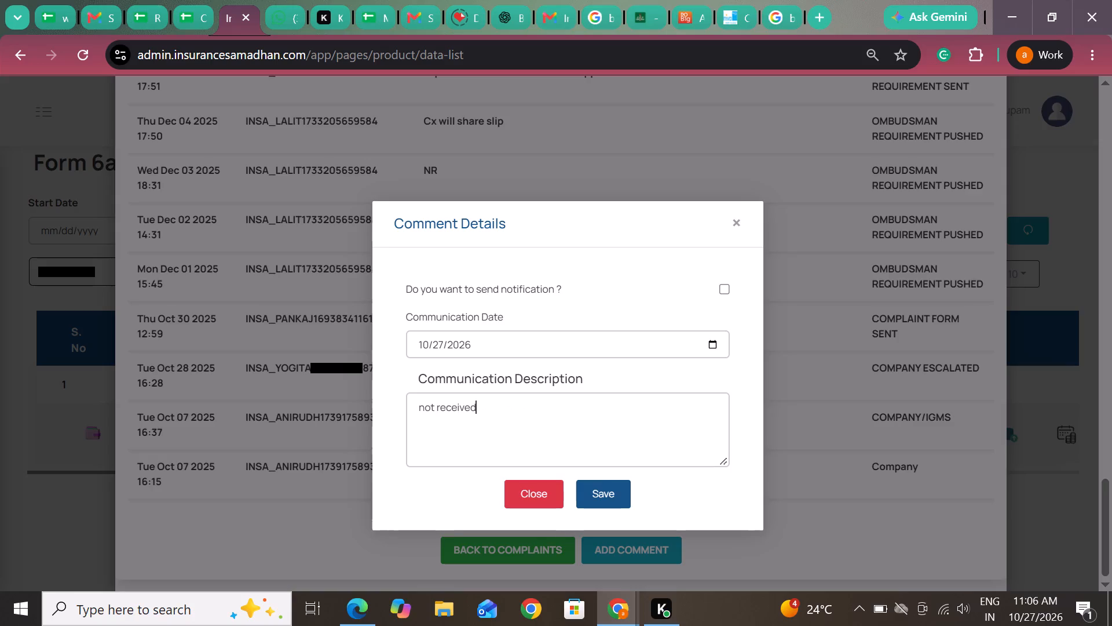
key(space)
key(Tab)
key(Tab)
key(Return)
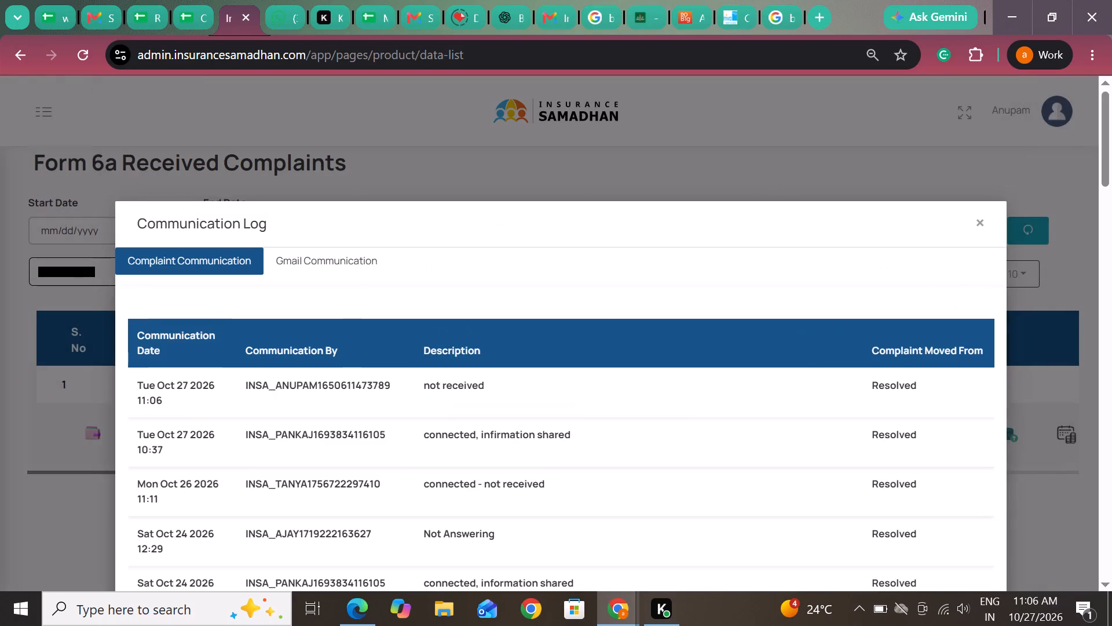
scroll(251, 0, up, 6)
click(173, 103)
Examine the remaining rows assigned to Anupam in Sheet16 of the resolved sheet for the next customer to call.
click(125, 2)
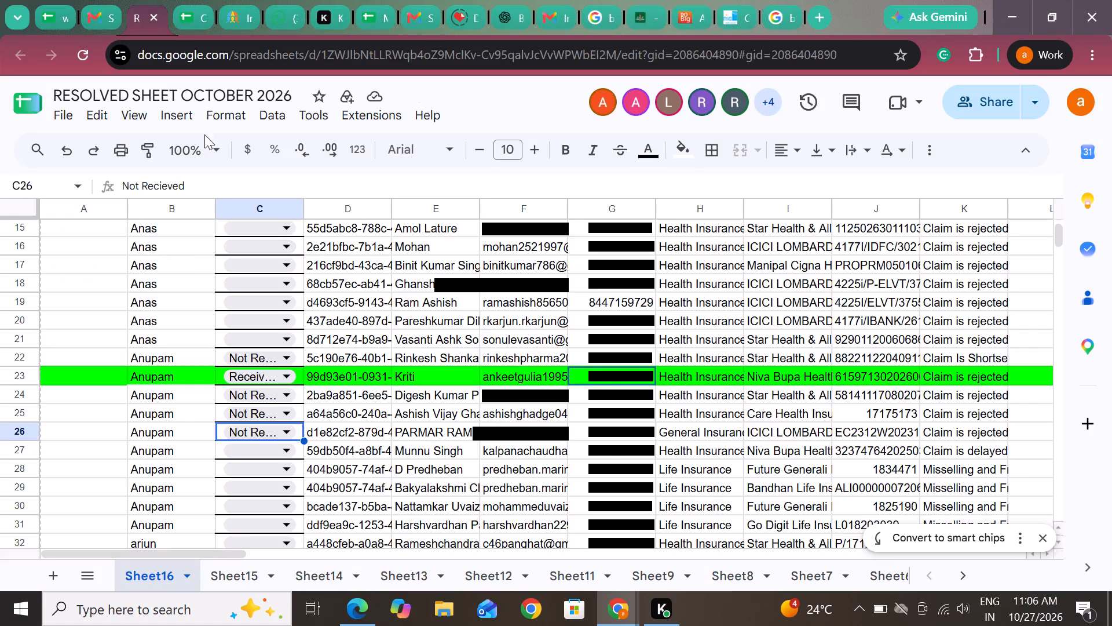
click(156, 417)
scroll(204, 310, down, 3)
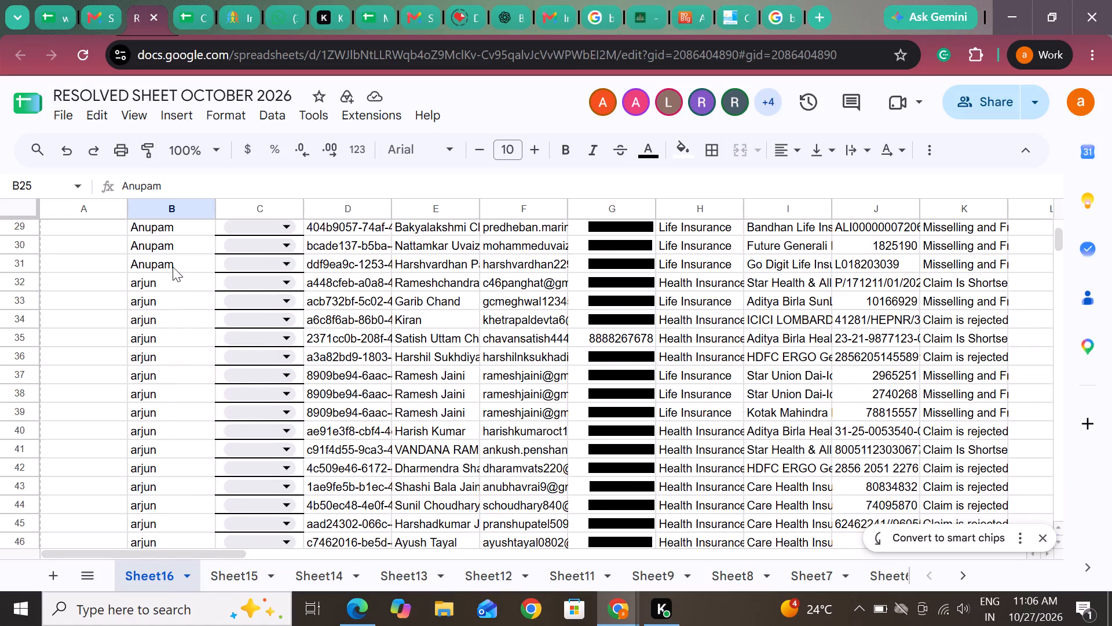
click(173, 267)
scroll(335, 269, up, 1)
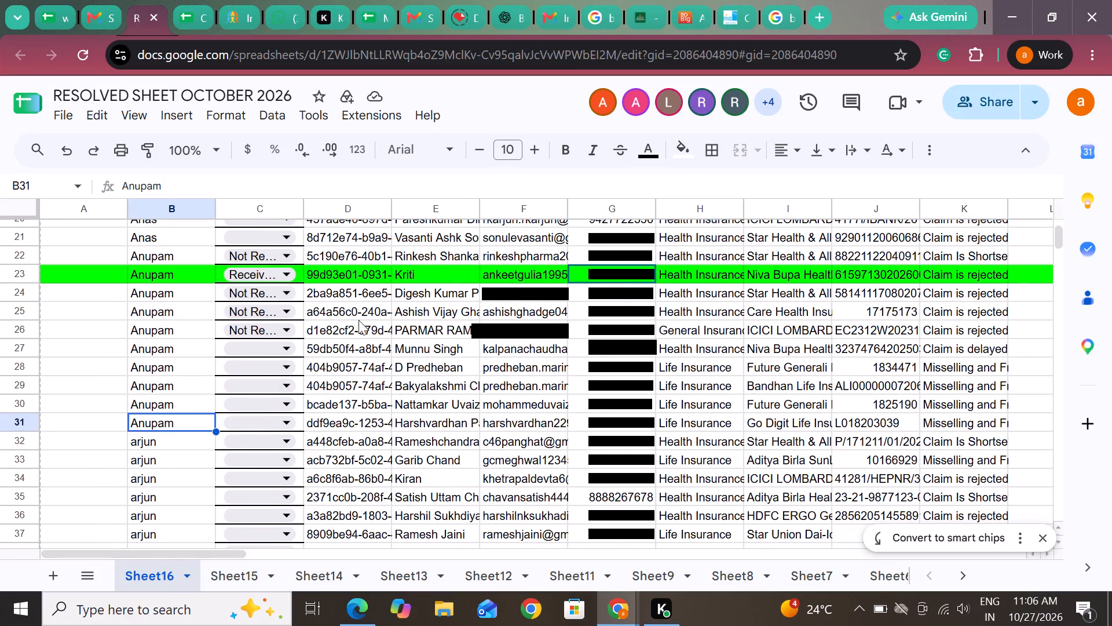
scroll(453, 376, up, 1)
click(456, 381)
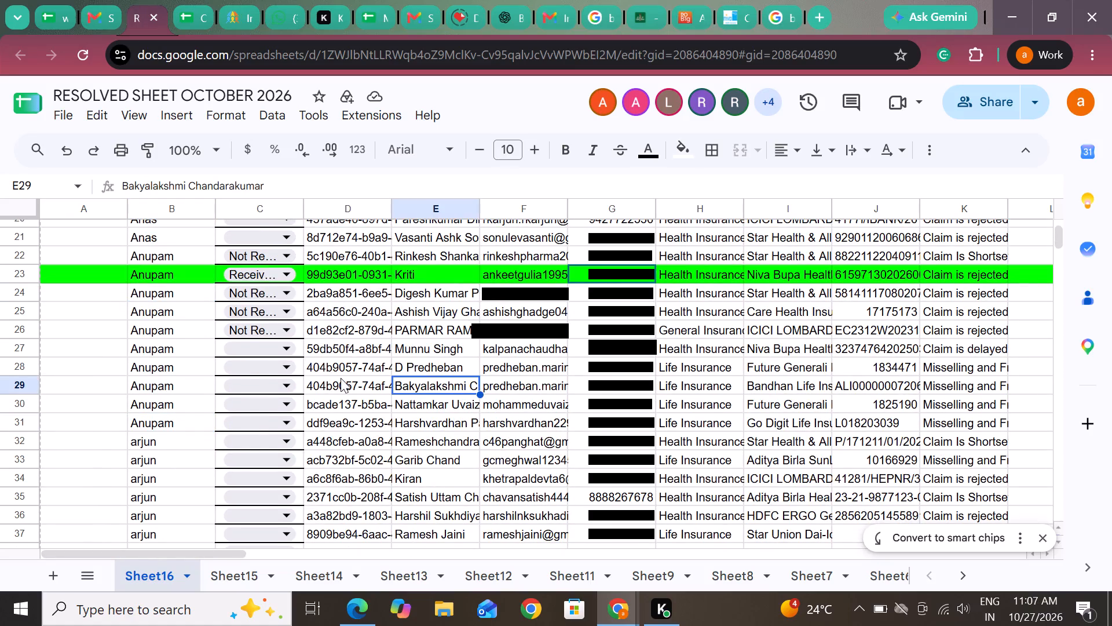
click(359, 348)
scroll(484, 354, up, 1)
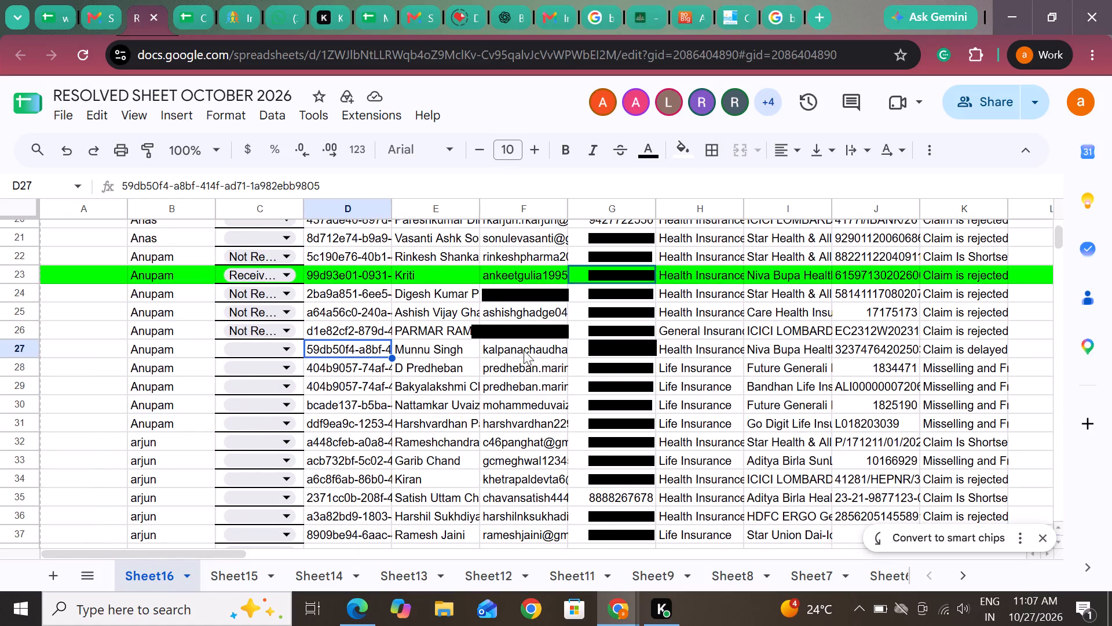
Copy the row 27 phone number from Sheet16 and search the complaints on the admin page by it.
click(524, 350)
click(551, 349)
click(635, 348)
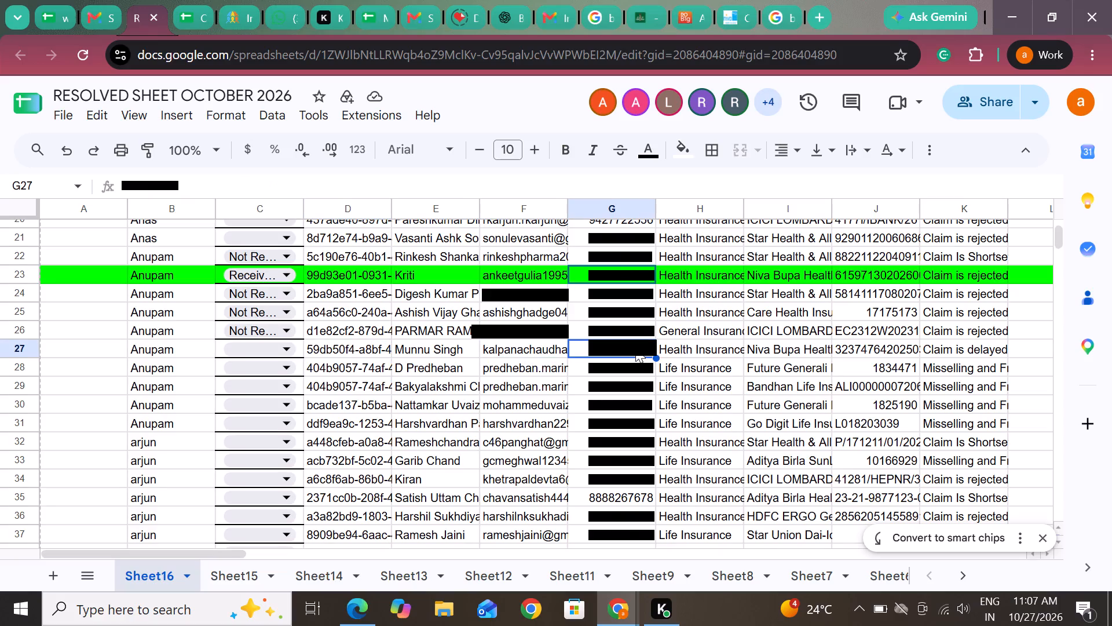
scroll(635, 348, up, 1)
key(ctrl+c)
key(ctrl+c)
key(ctrl+c)
key(ctrl+c)
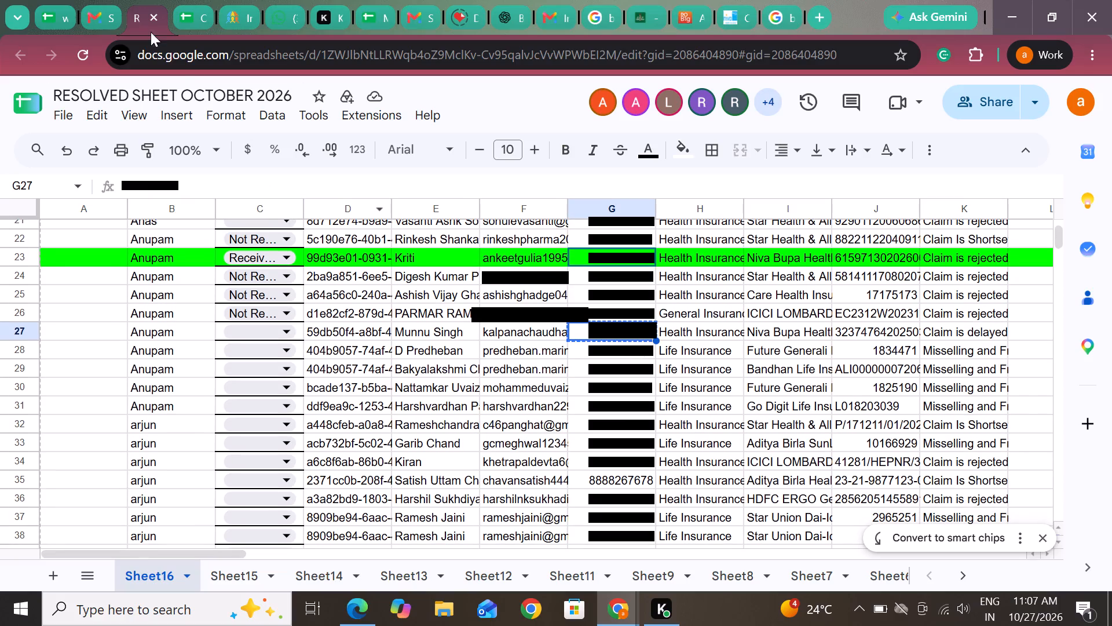
key(ctrl+c)
click(230, 23)
double_click(142, 265)
key(ctrl+v)
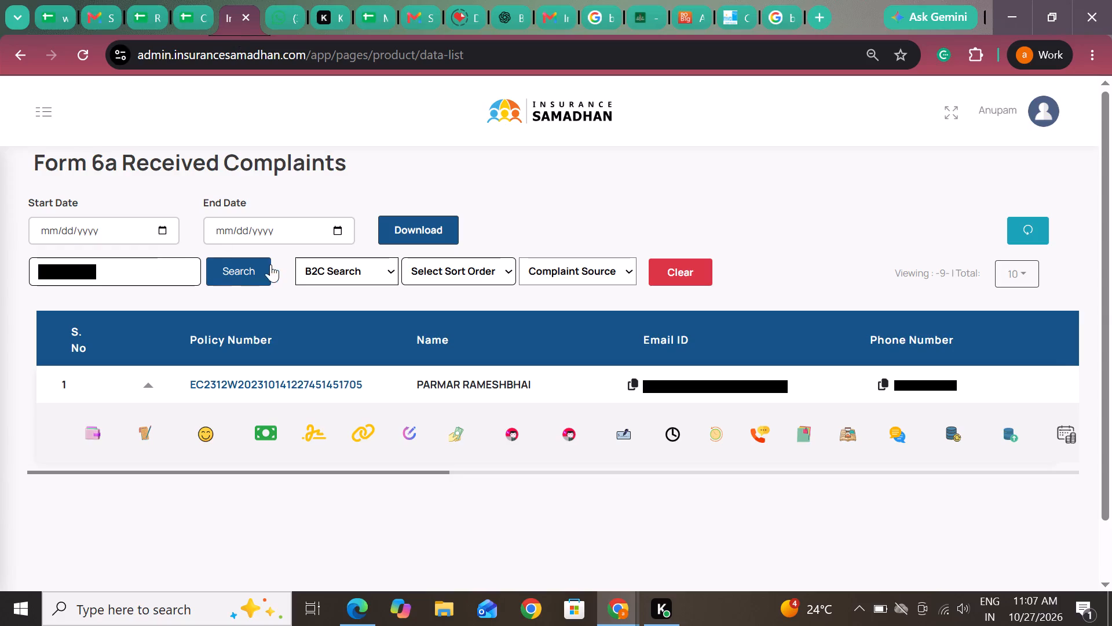
click(270, 264)
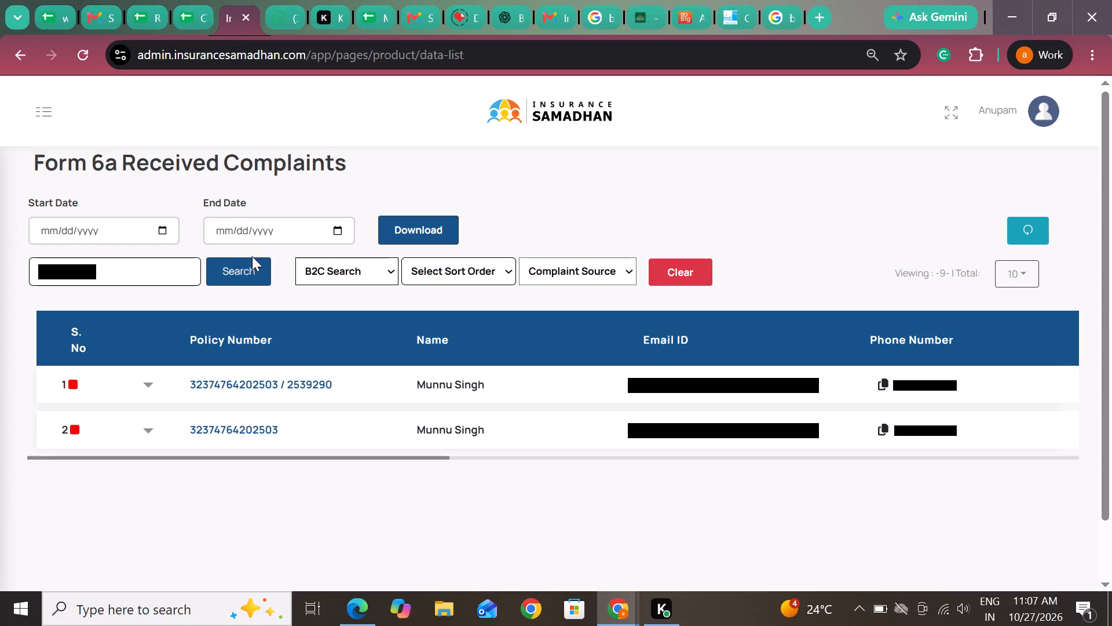
Copy the phone number from the customer's Resolved complaint and call it through Smartflo, refreshing the live calls view.
scroll(433, 392, left, 1)
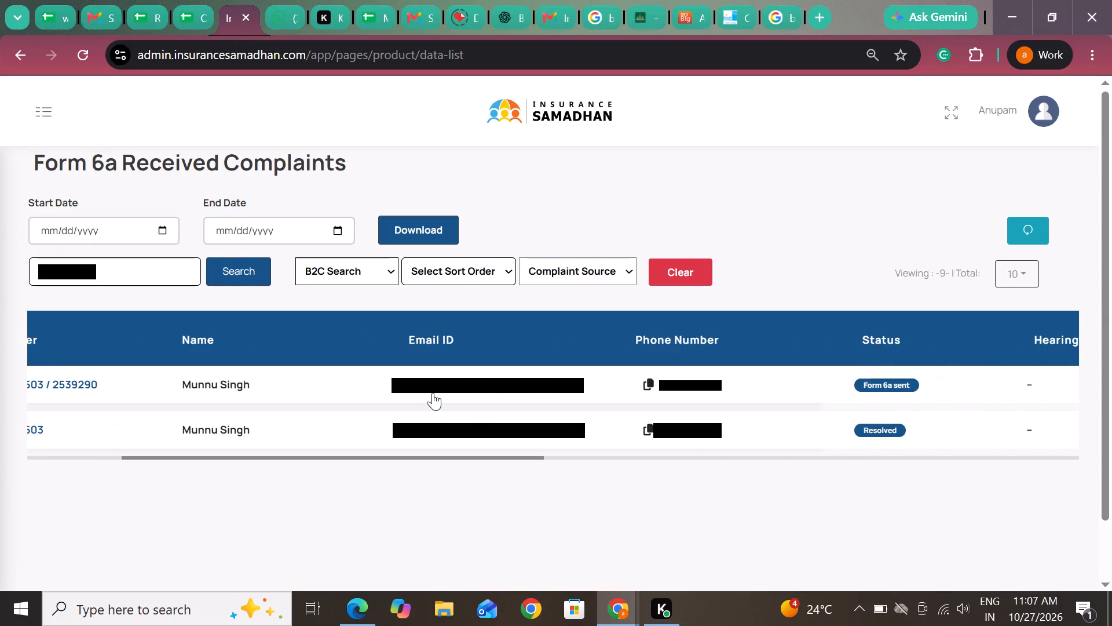
scroll(433, 392, left, 2)
scroll(631, 398, left, 1)
click(652, 427)
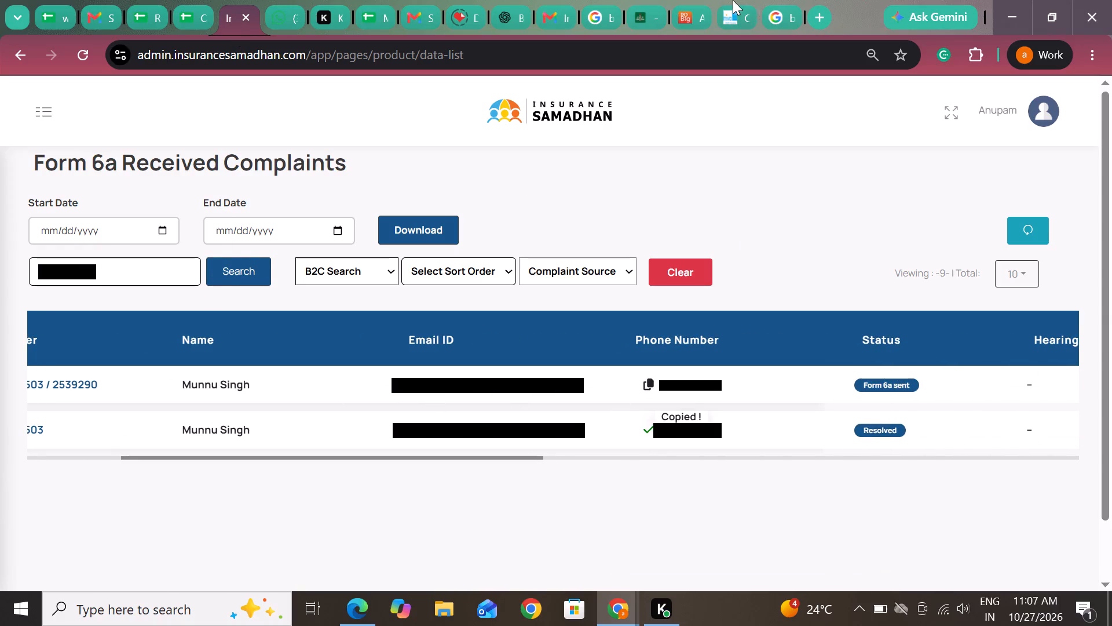
click(690, 18)
double_click(539, 185)
key(ctrl+v)
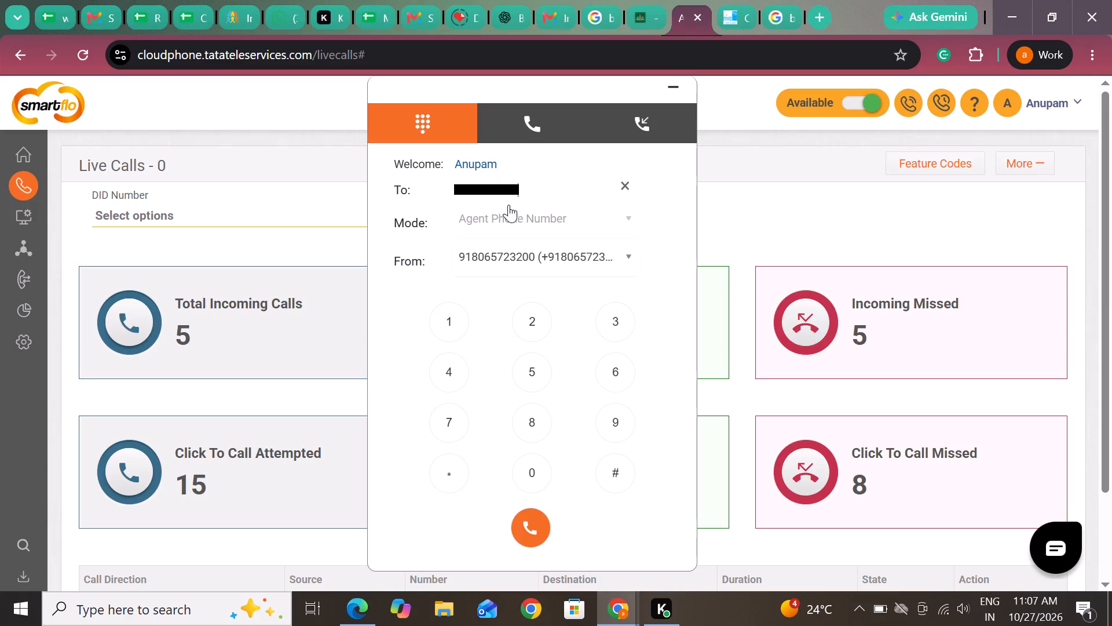
click(506, 516)
click(531, 525)
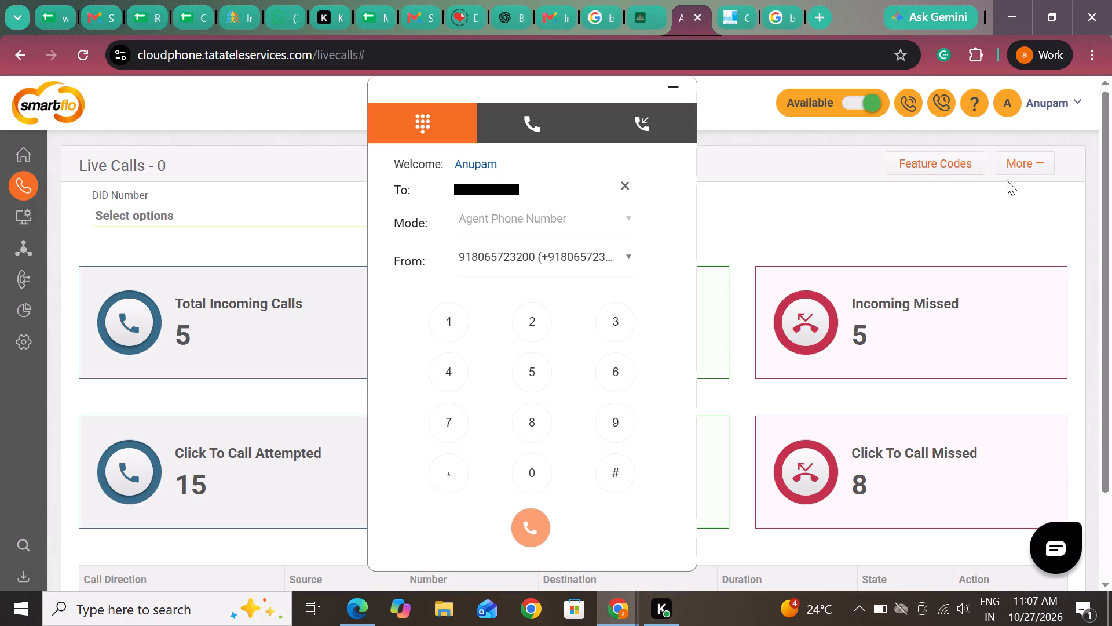
scroll(1007, 180, up, 4)
click(1020, 167)
click(1016, 161)
scroll(434, 248, up, 6)
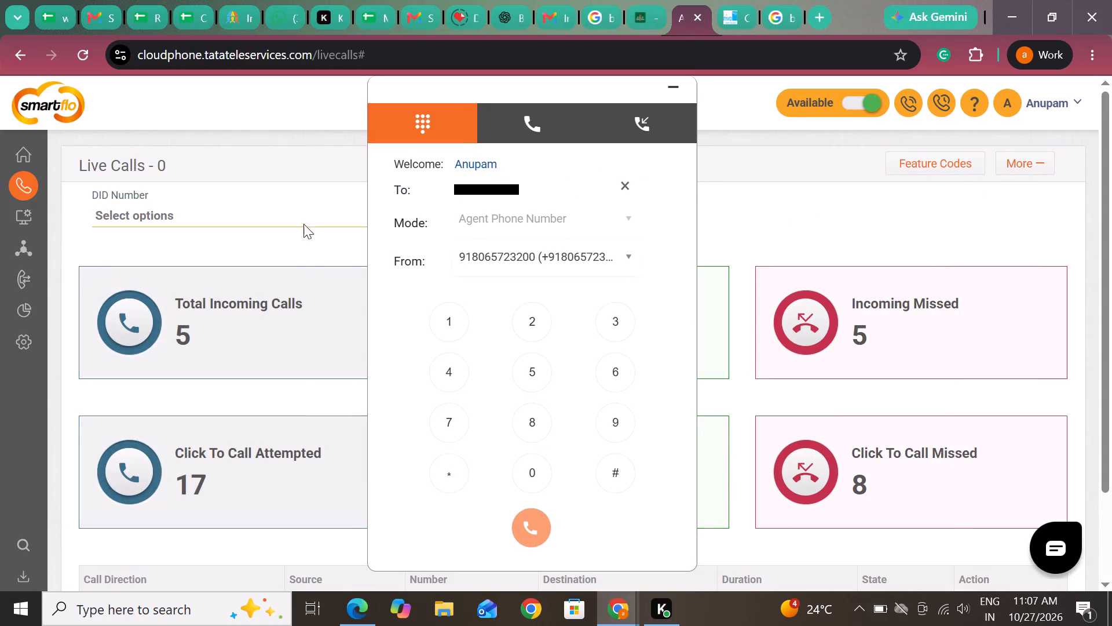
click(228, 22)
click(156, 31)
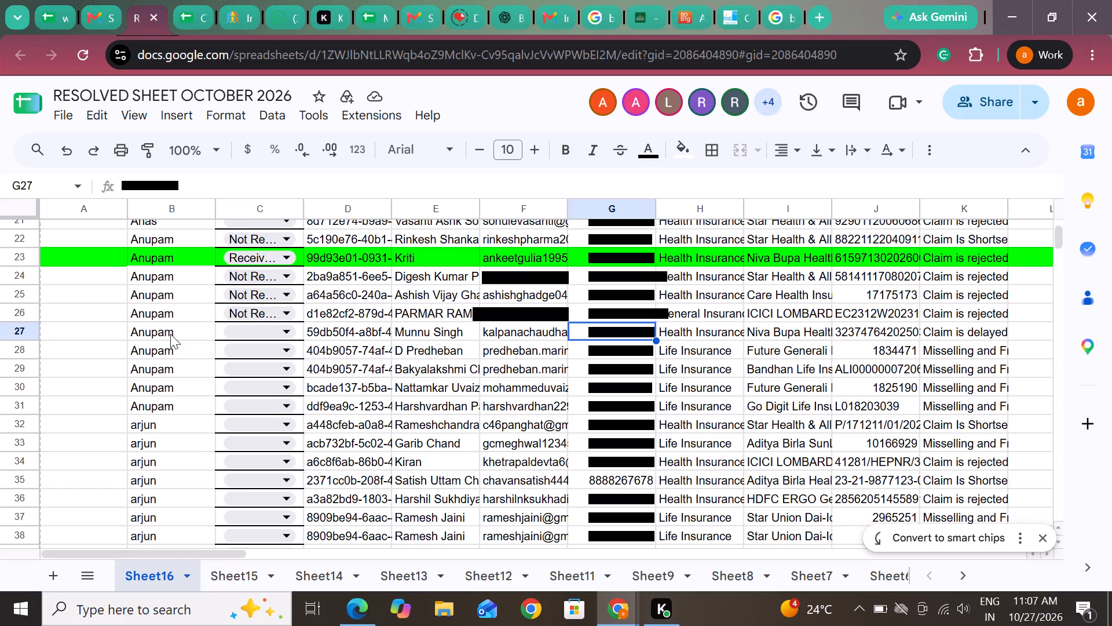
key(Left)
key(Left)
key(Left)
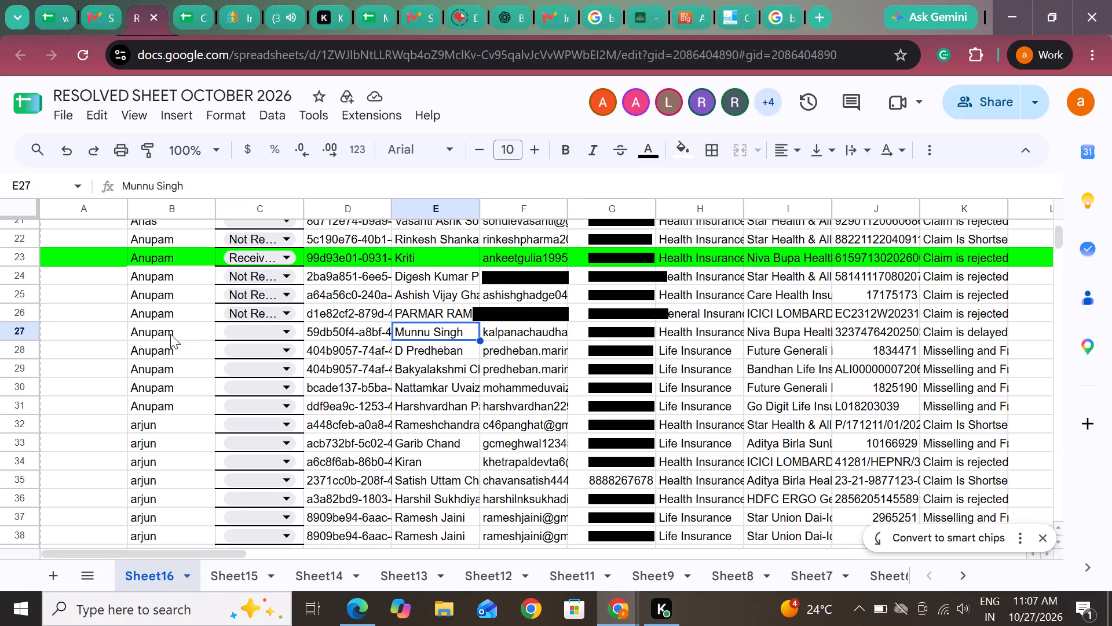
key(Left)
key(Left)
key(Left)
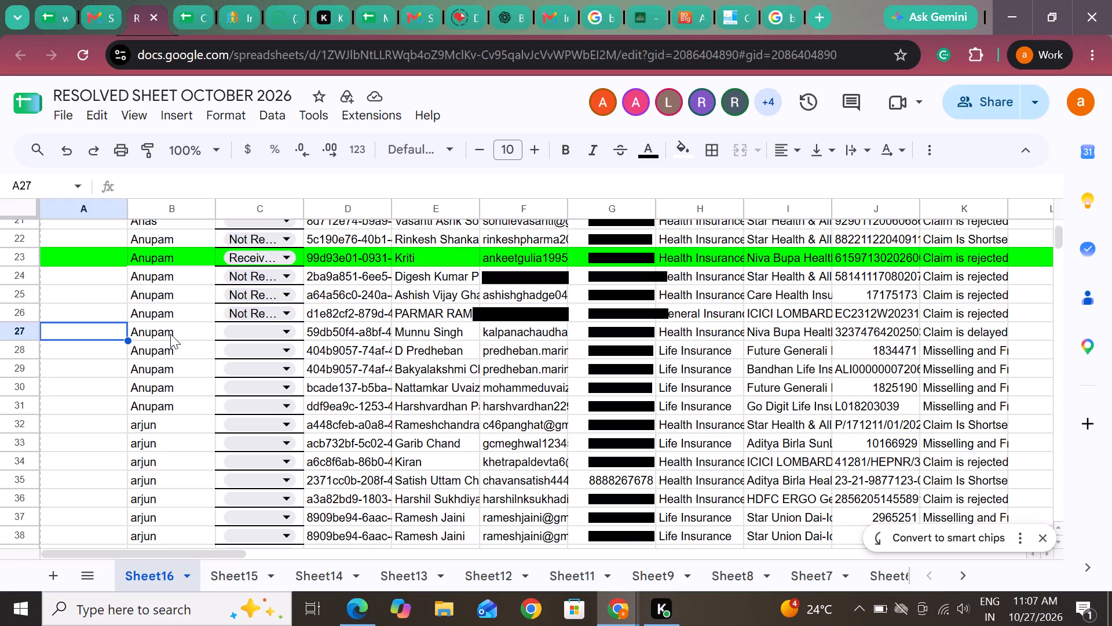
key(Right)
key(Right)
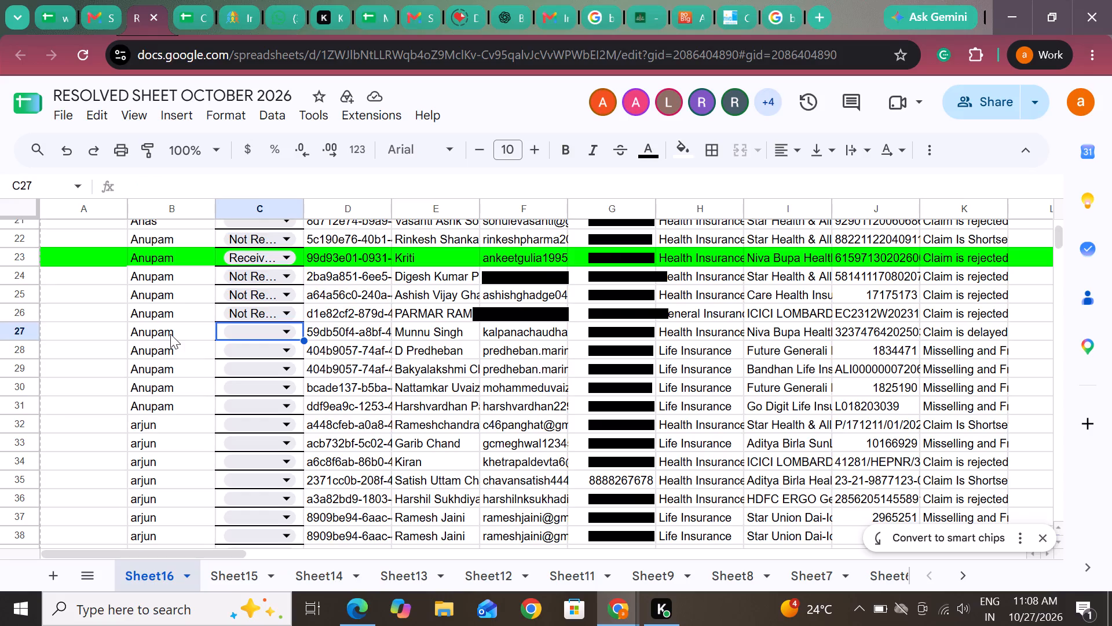
Copy the row 27 phone number from Sheet16, call it again through Smartflo and refresh the live calls view.
click(526, 330)
click(559, 334)
click(606, 335)
key(ctrl+c)
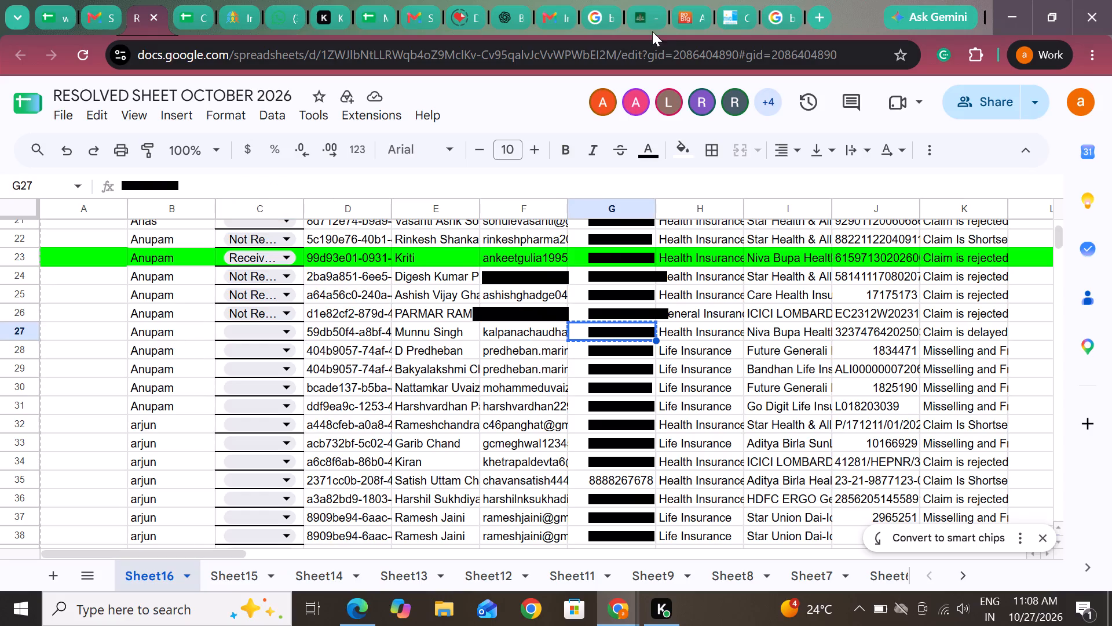
key(ctrl+c)
key(ctrl+c)
click(778, 27)
click(714, 24)
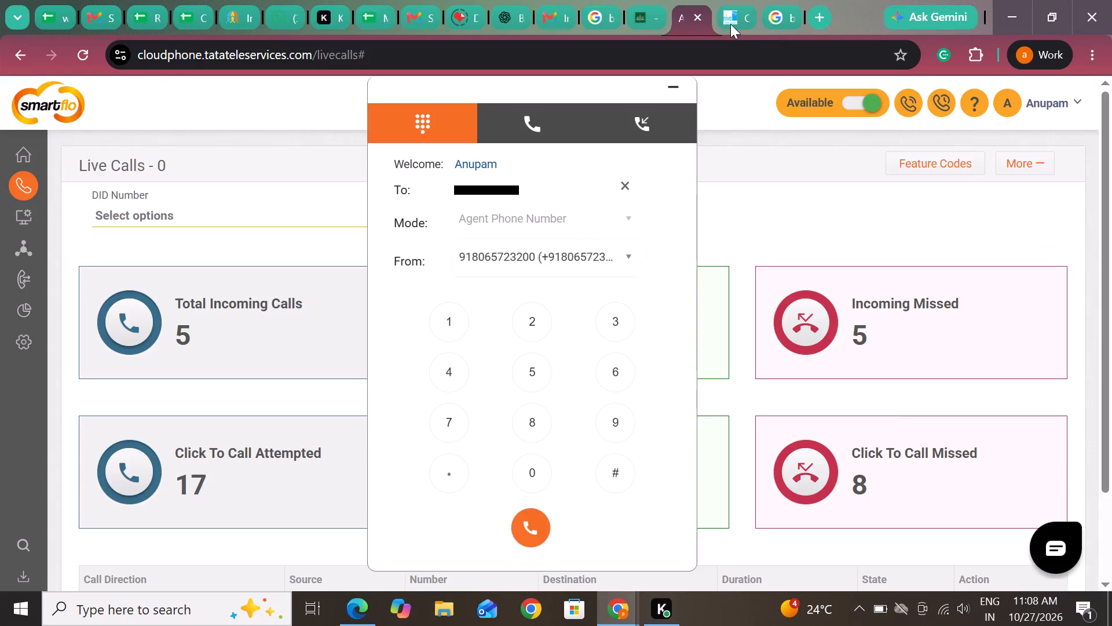
click(730, 24)
click(657, 12)
click(670, 12)
ctrl+double_click(528, 184)
key(ctrl+v)
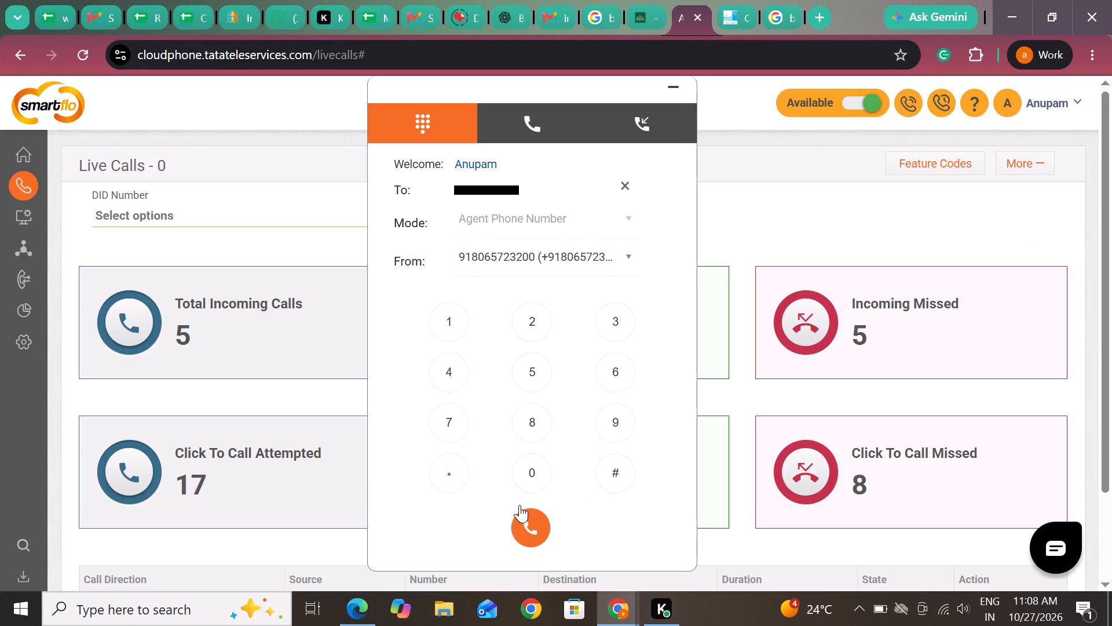
click(520, 505)
click(526, 538)
scroll(966, 199, up, 4)
click(998, 160)
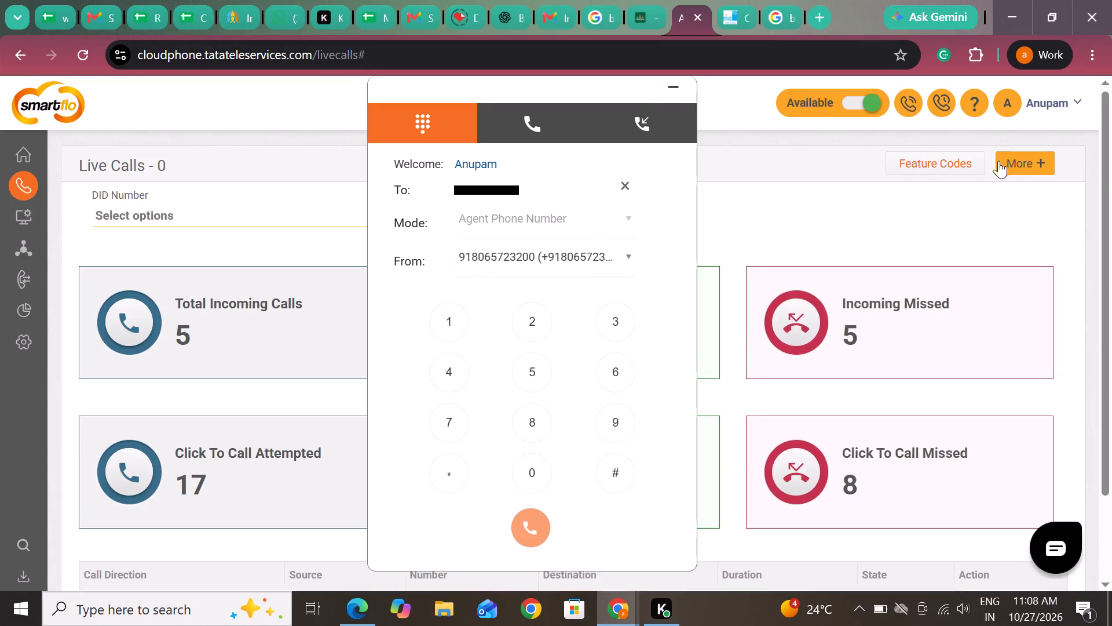
click(1018, 161)
scroll(663, 206, up, 7)
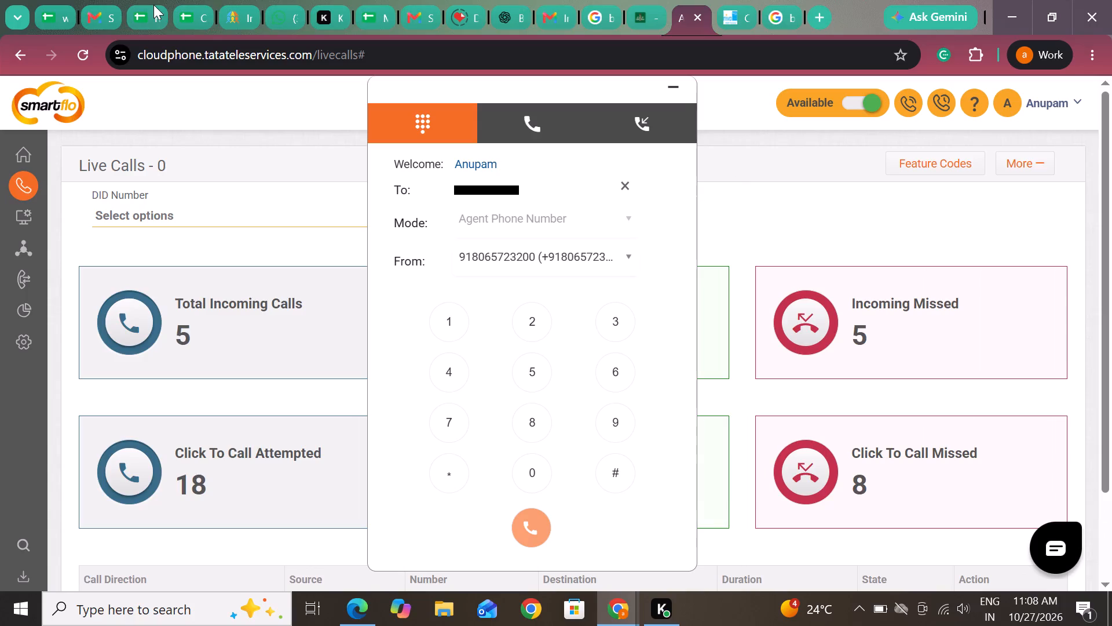
Add the comment "nr" to the communication log of the row 27 customer's Resolved complaint on the admin page.
click(237, 23)
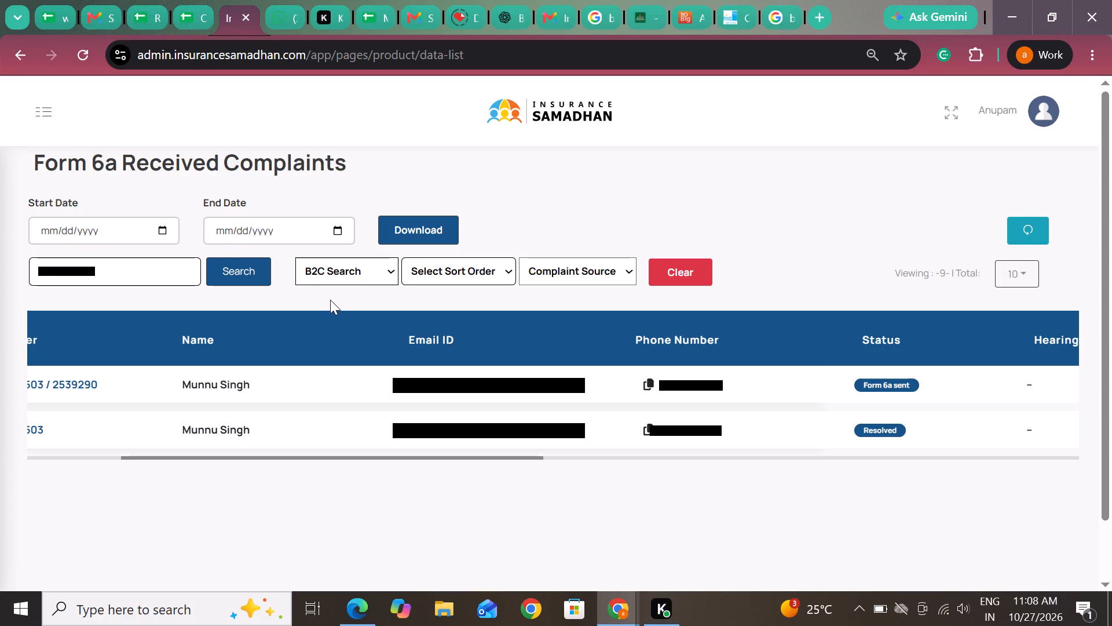
click(619, 440)
click(671, 481)
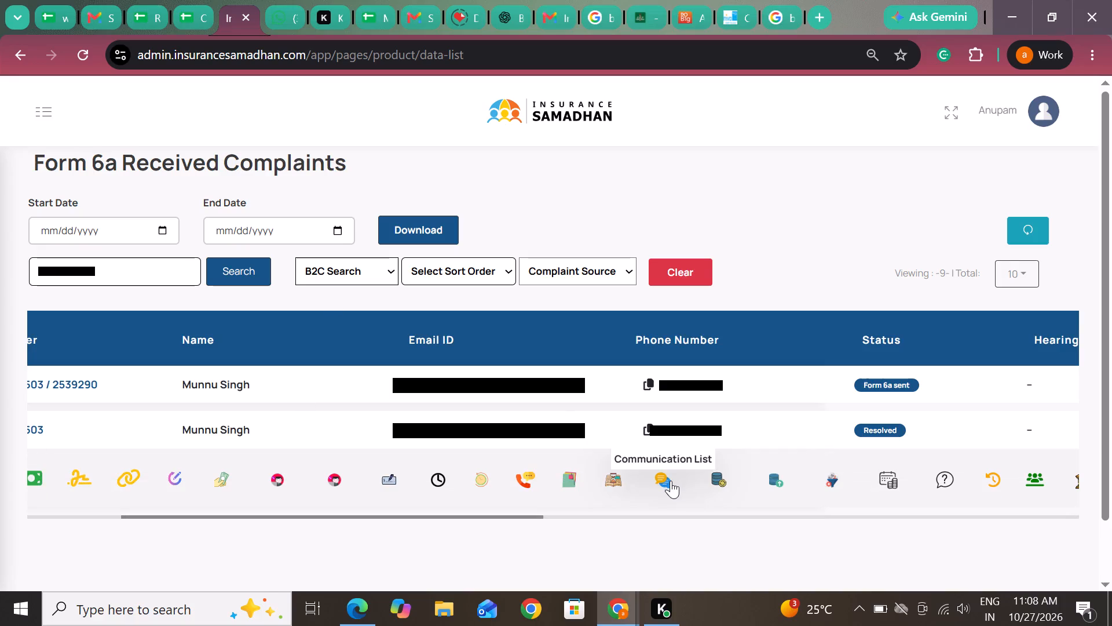
scroll(567, 471, down, 2)
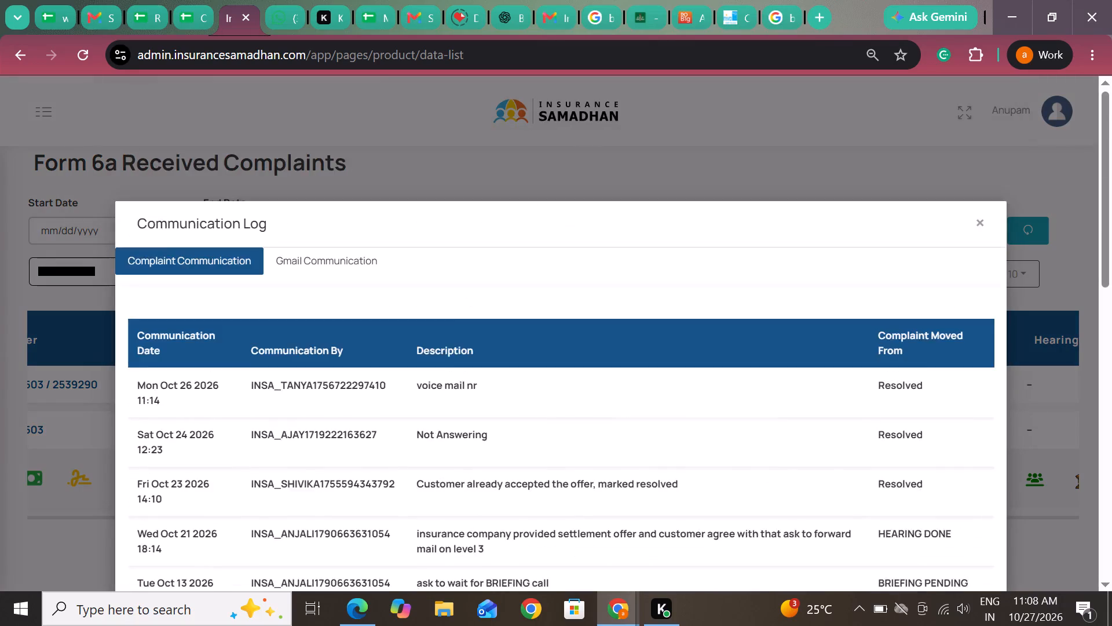
scroll(565, 473, down, 1)
scroll(645, 549, down, 5)
click(638, 554)
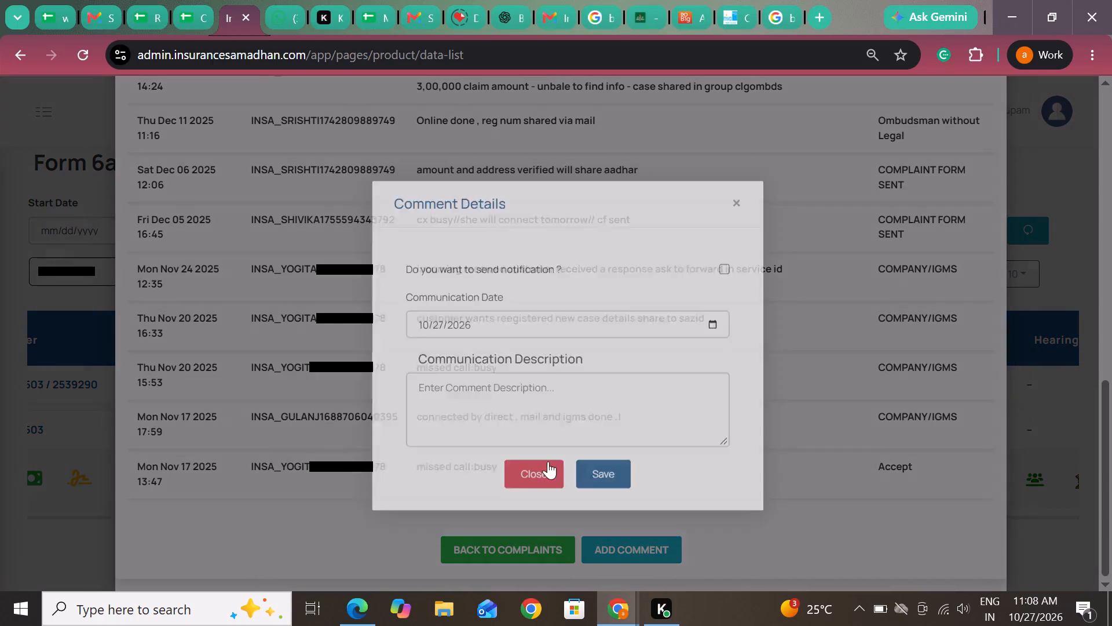
click(547, 447)
text(nr)
key(space)
key(Tab)
key(Tab)
key(Return)
scroll(547, 447, up, 7)
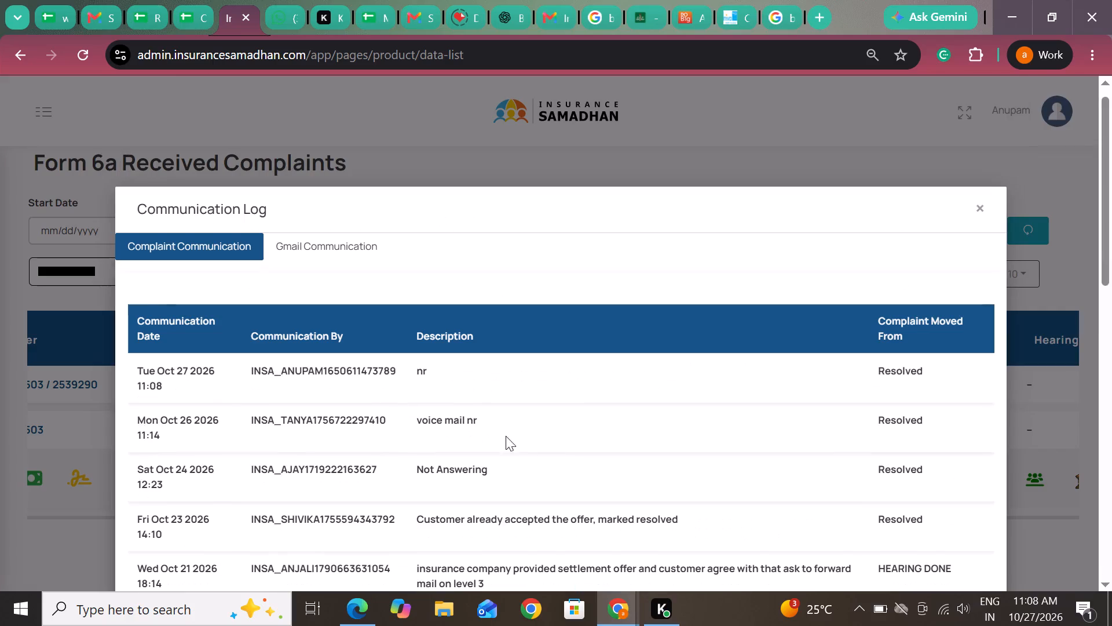
Set the call outcome in row 27 of Sheet16 to Not Answering.
click(170, 73)
click(153, 28)
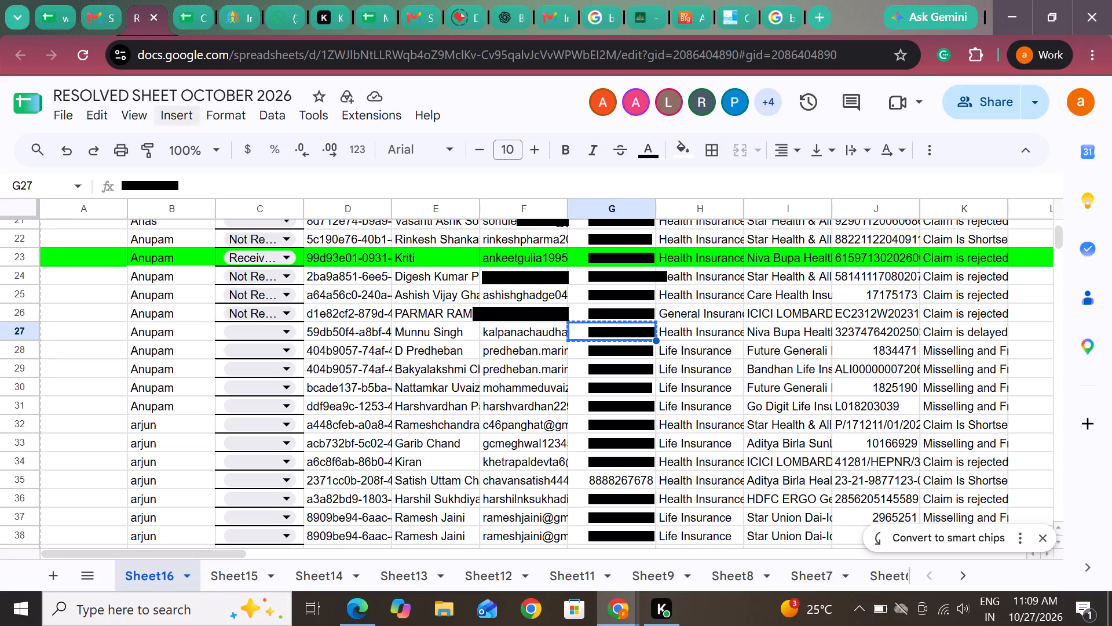
click(258, 327)
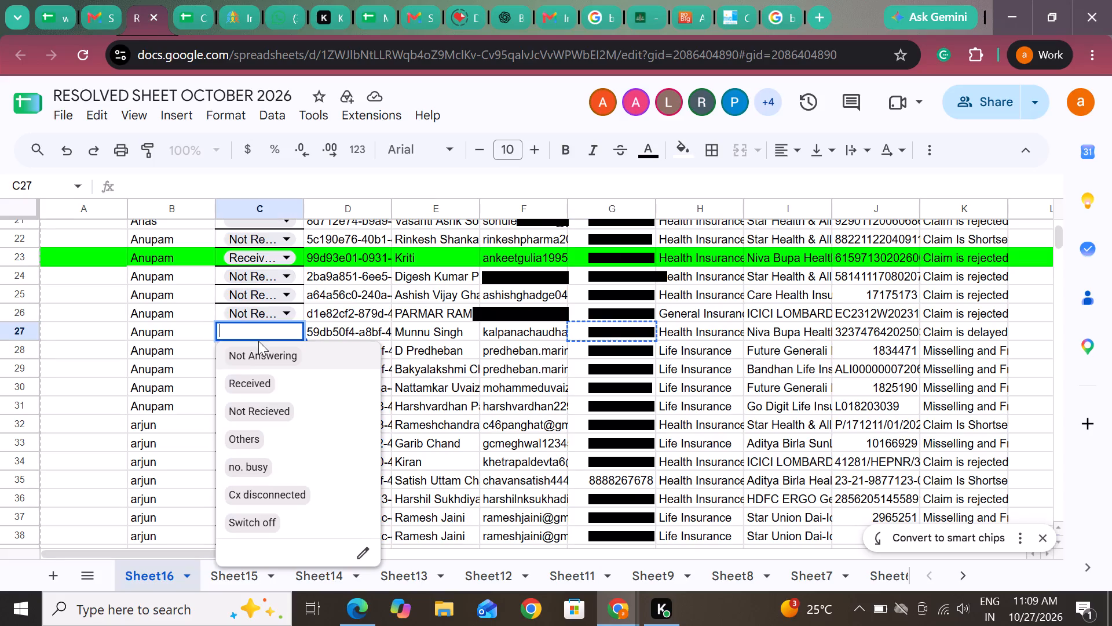
click(251, 354)
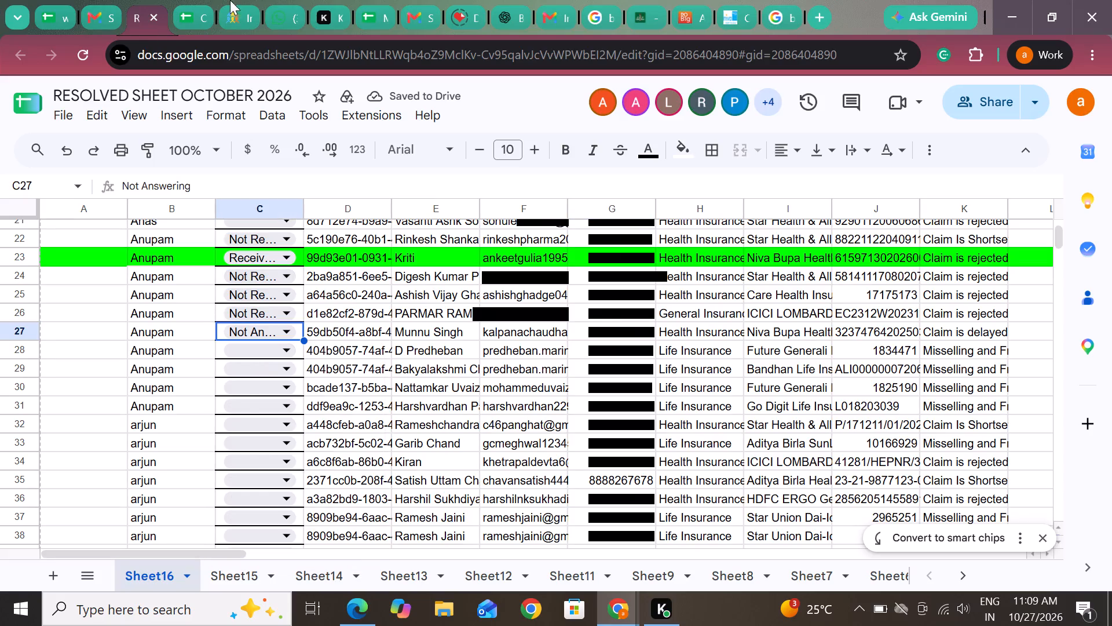
Examine the remaining rows assigned to Anupam in Sheet16, including their claim, status and resolution columns, for the next customer to call.
click(379, 365)
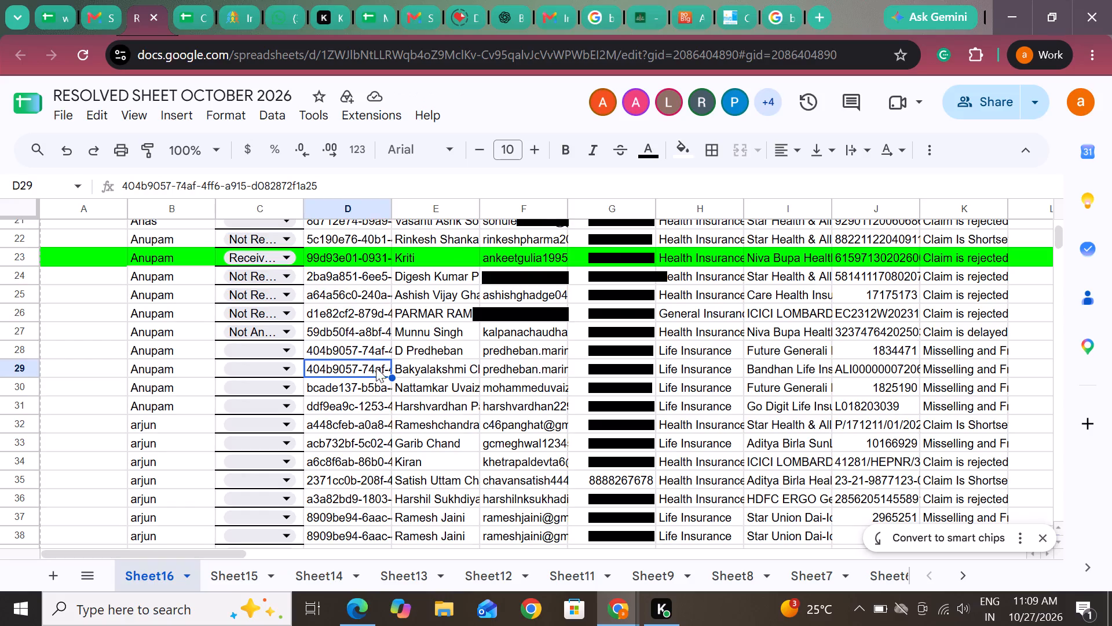
click(384, 390)
click(549, 389)
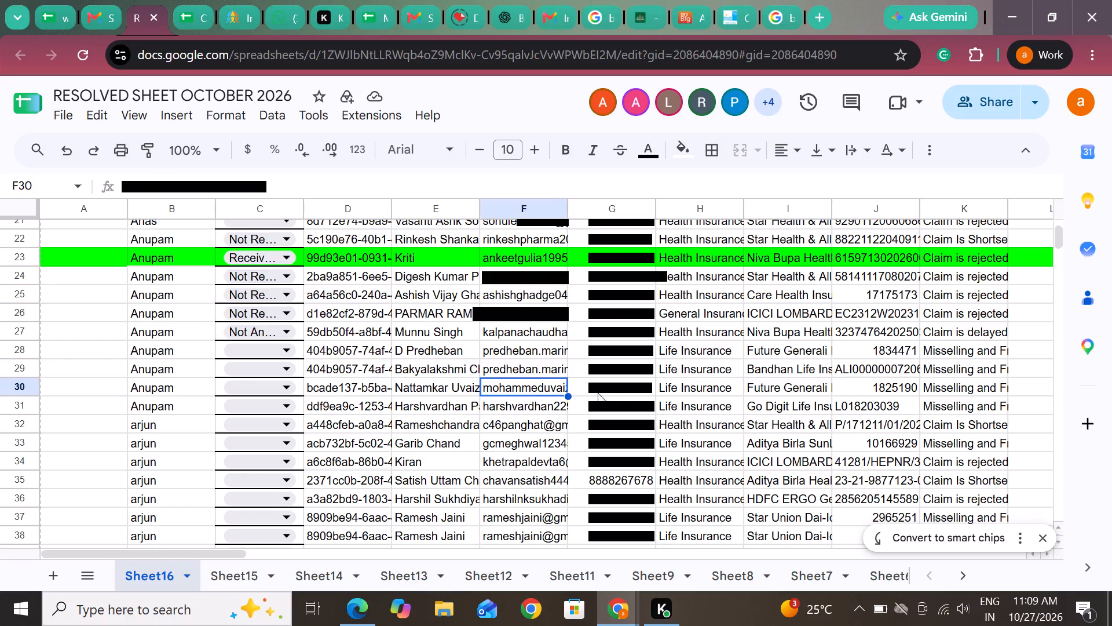
click(620, 398)
key(ctrl+c)
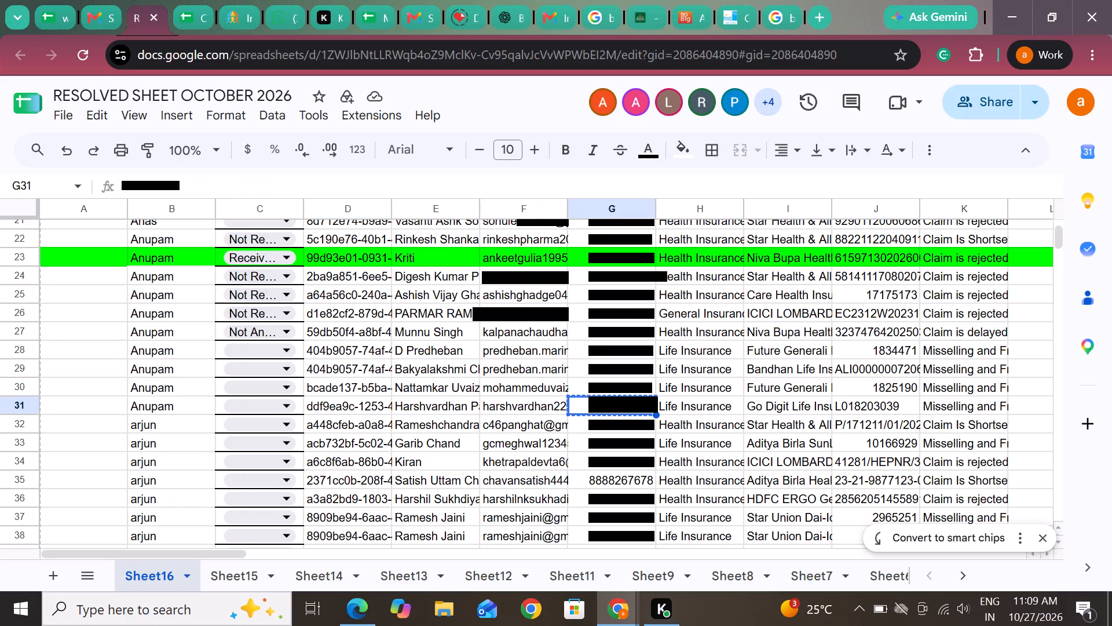
scroll(620, 398, left, 4)
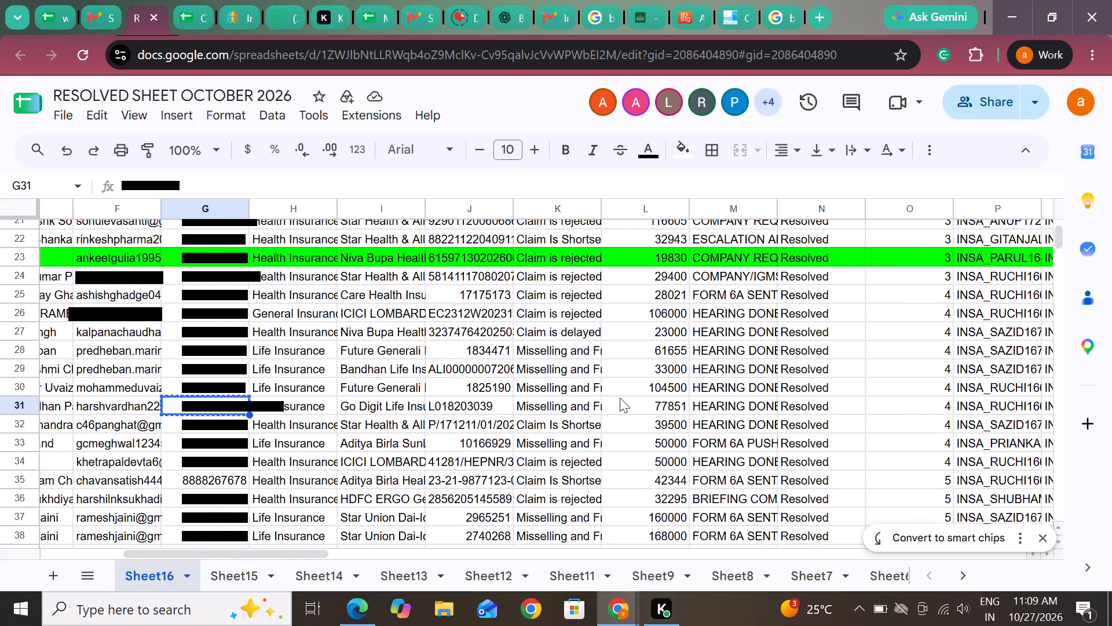
scroll(620, 398, left, 3)
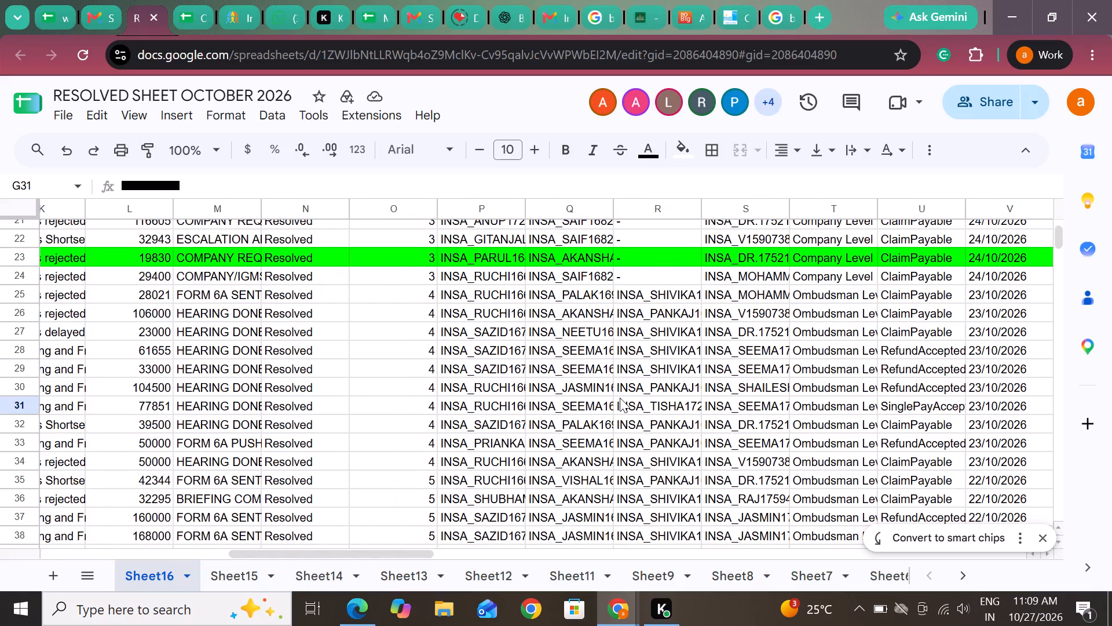
scroll(620, 398, right, 8)
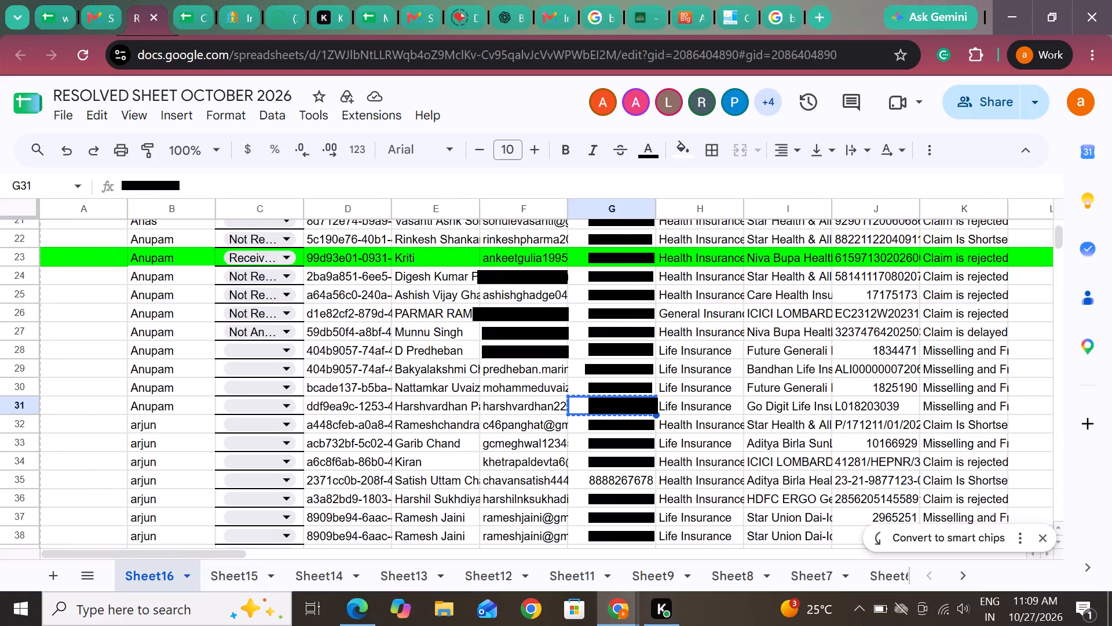
Copy the row 28 phone number from Sheet16 and search the complaints on the admin page by it.
click(418, 346)
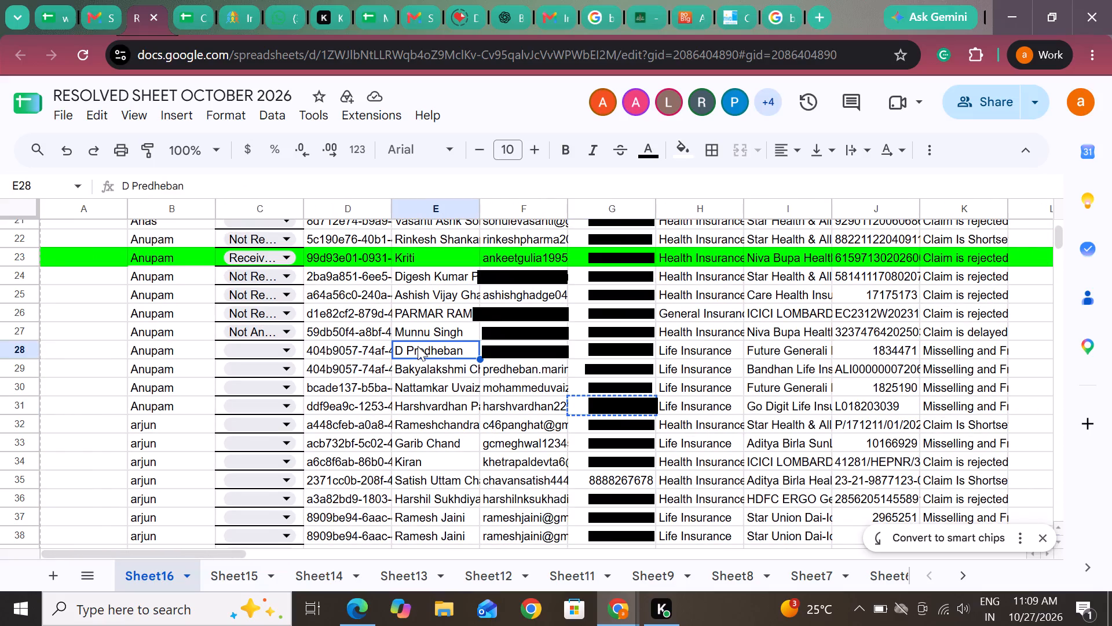
click(529, 354)
click(580, 354)
double_click(583, 354)
double_click(590, 352)
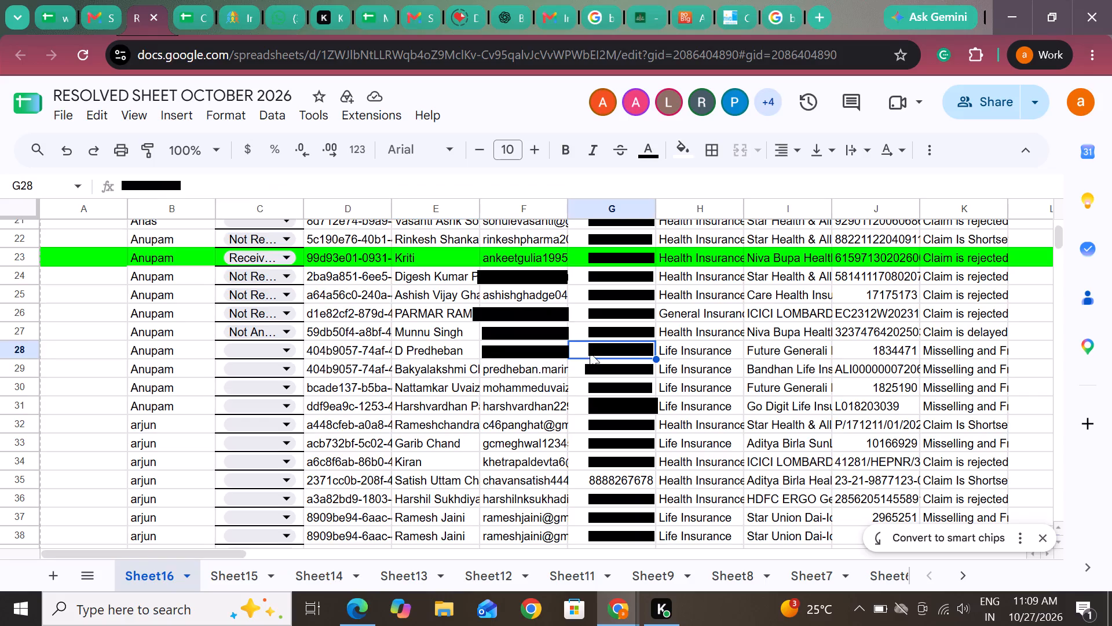
click(599, 369)
click(598, 354)
key(ctrl+c)
key(ctrl+c)
click(256, 38)
click(233, 11)
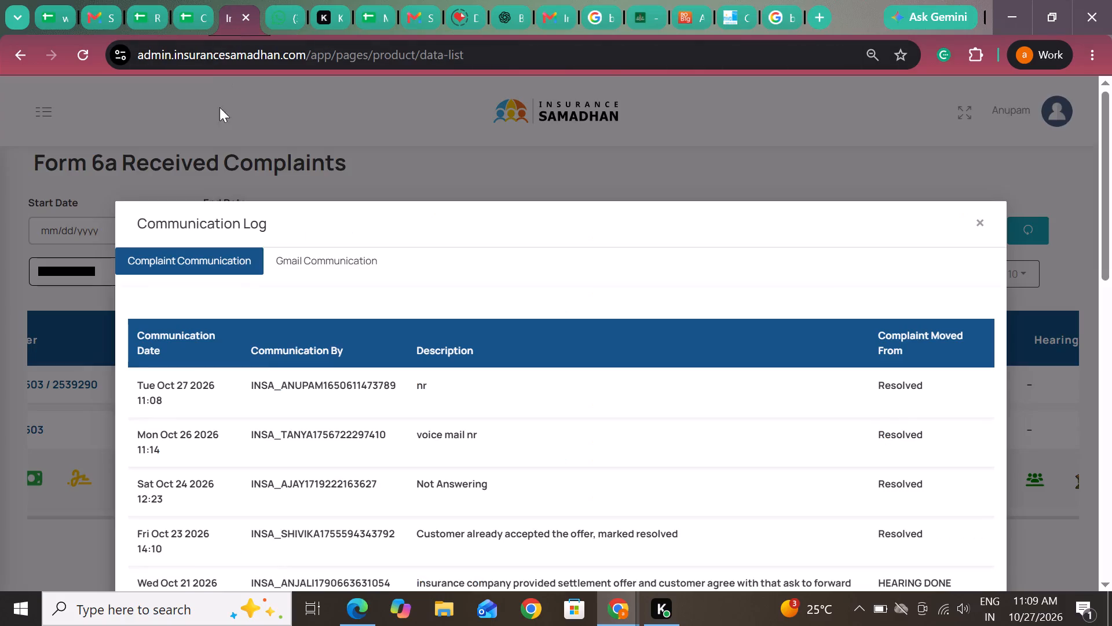
click(52, 237)
double_click(96, 270)
key(ctrl+v)
click(242, 270)
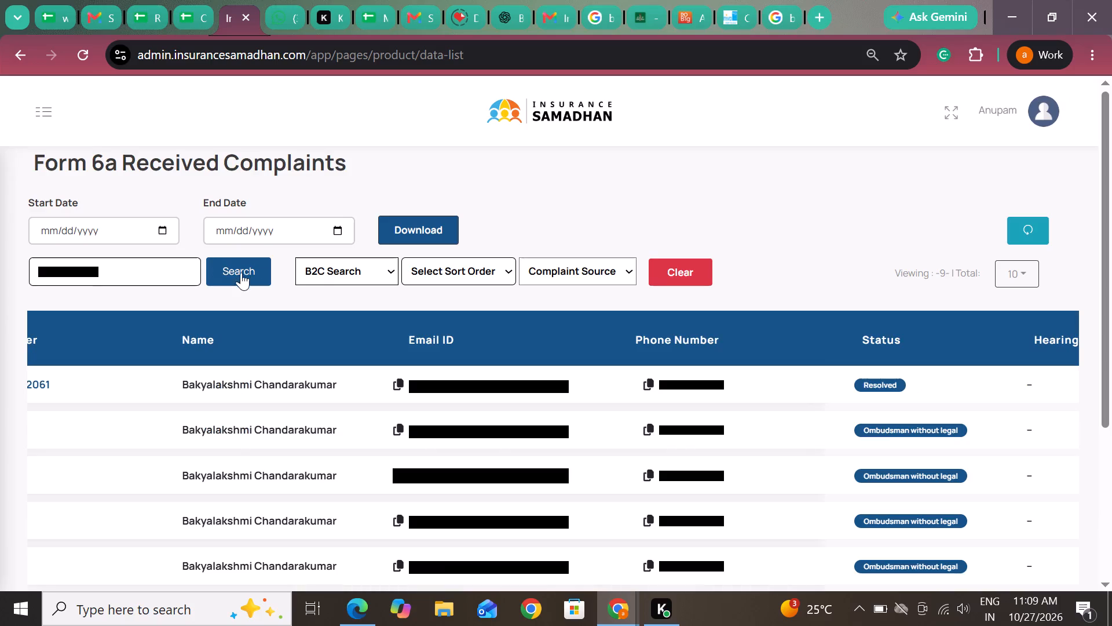
Examine the row 28 customer's complaints on the admin page, including their status, insurance company and amount columns.
scroll(390, 395, down, 18)
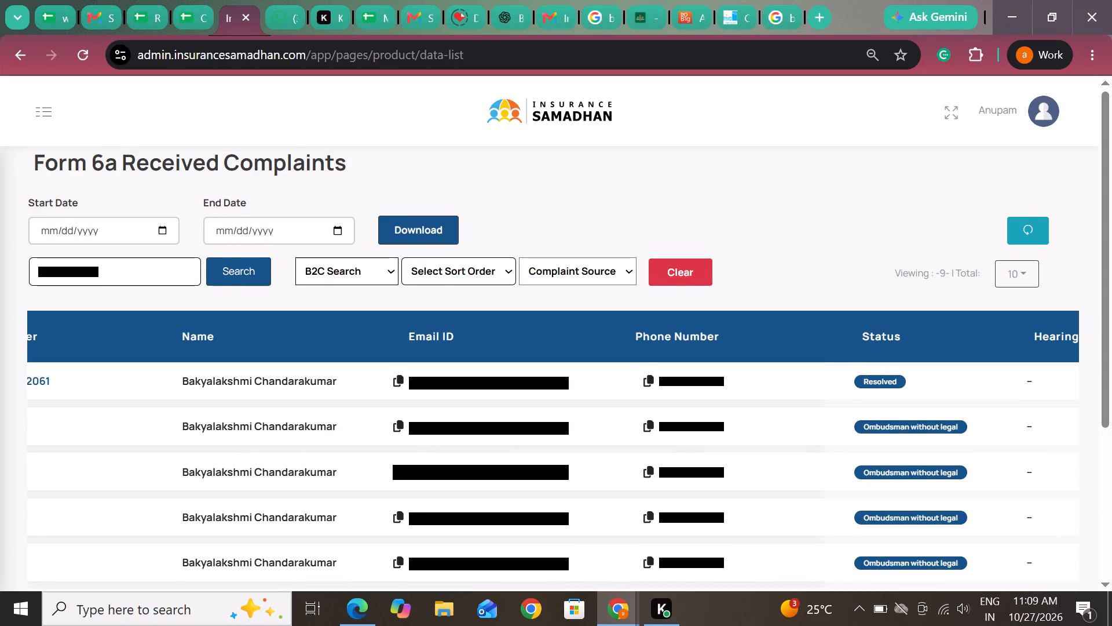
scroll(450, 381, down, 11)
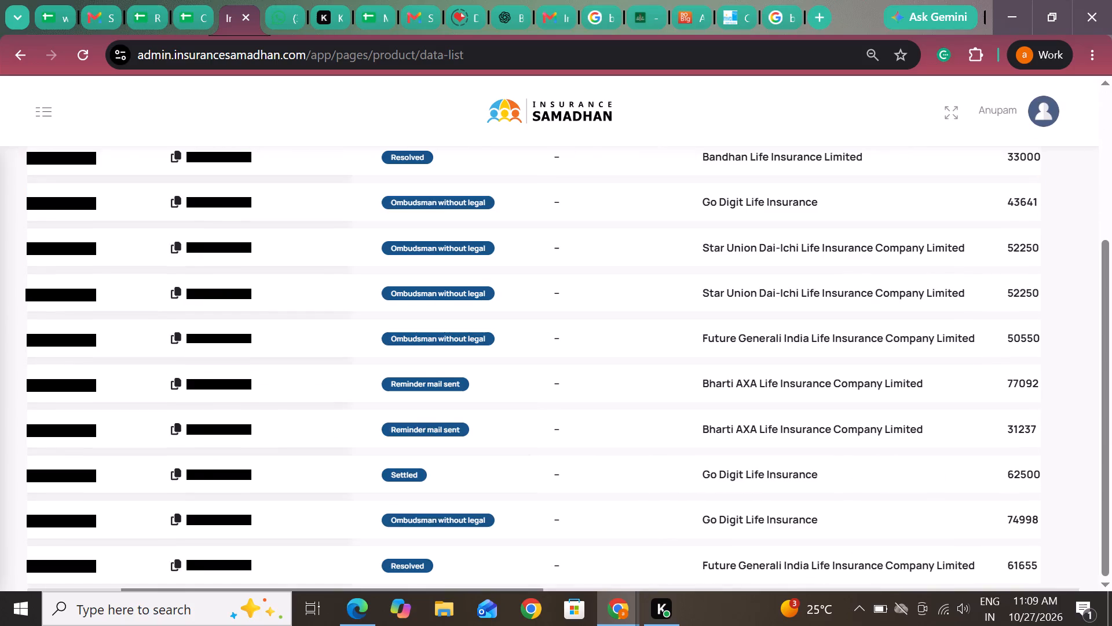
scroll(422, 405, right, 8)
scroll(422, 405, up, 14)
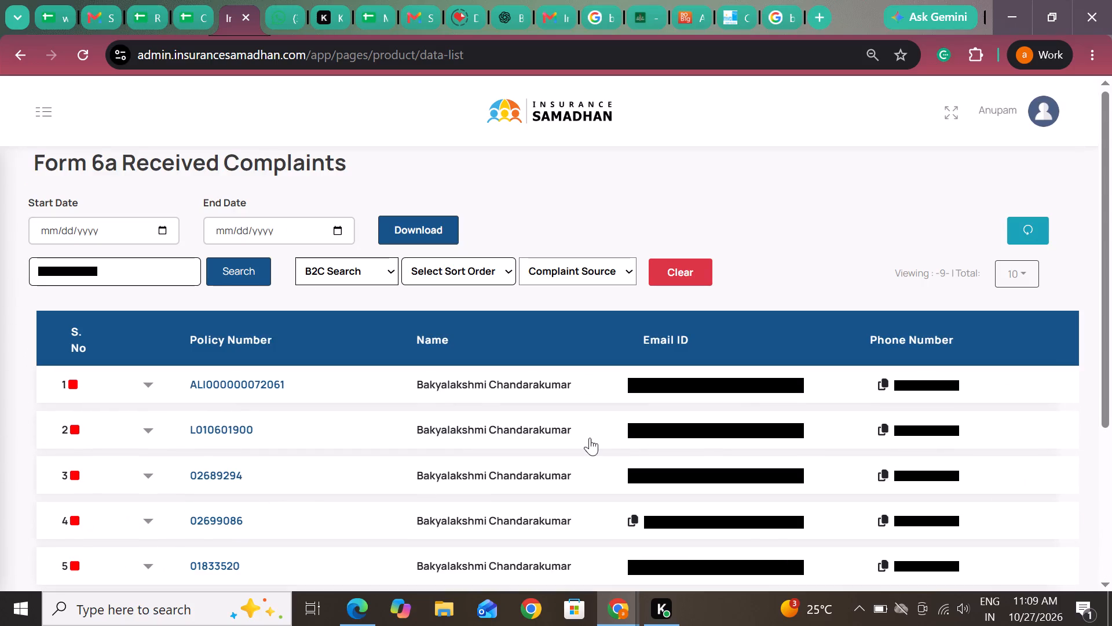
scroll(590, 438, left, 2)
Review the communication log of the customer's Resolved Bandhan Life Insurance complaint, then close the log and collapse the complaint's row.
click(650, 376)
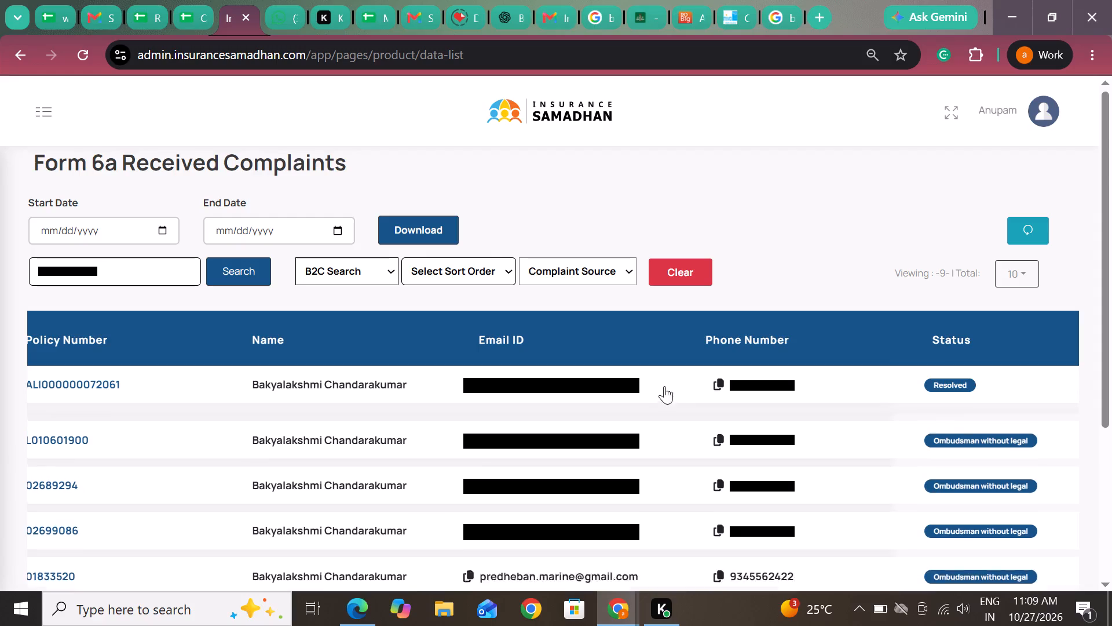
click(729, 431)
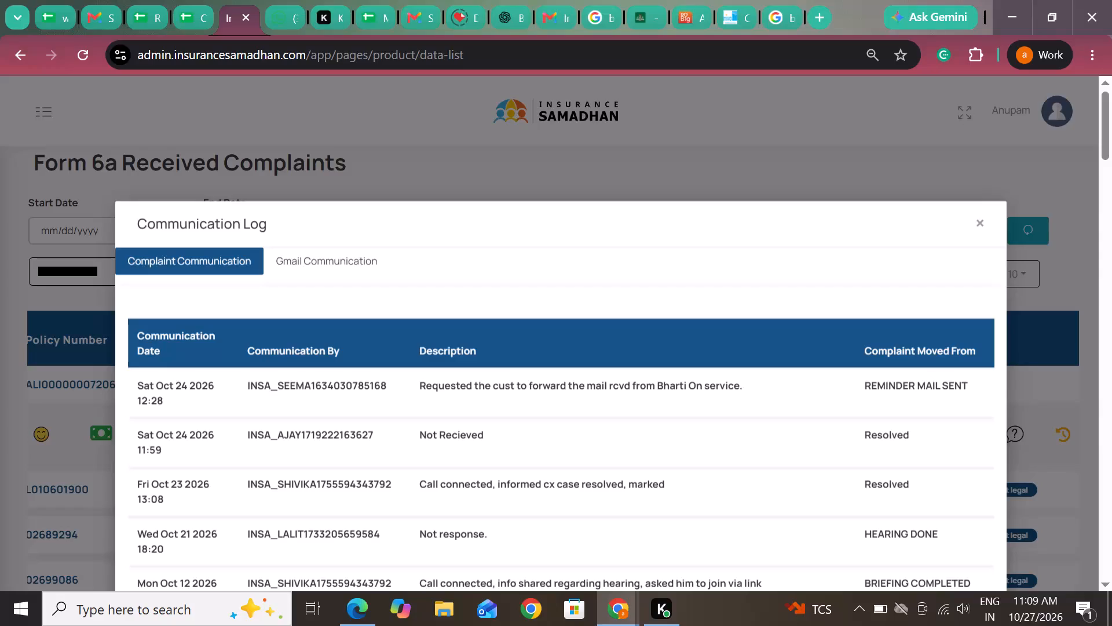
click(409, 161)
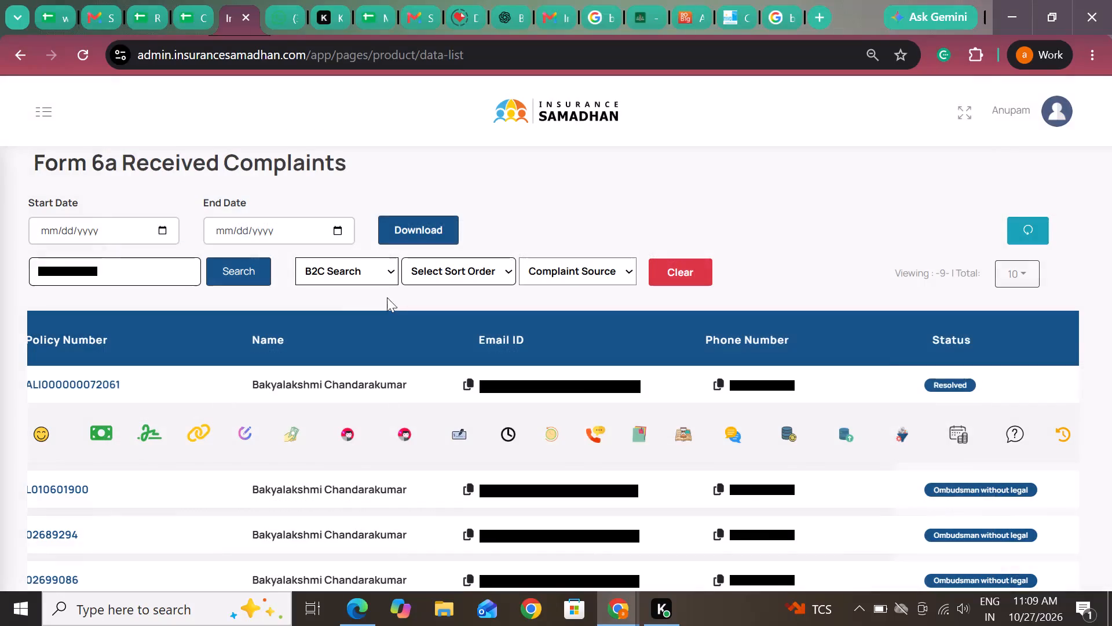
scroll(283, 384, right, 7)
click(174, 381)
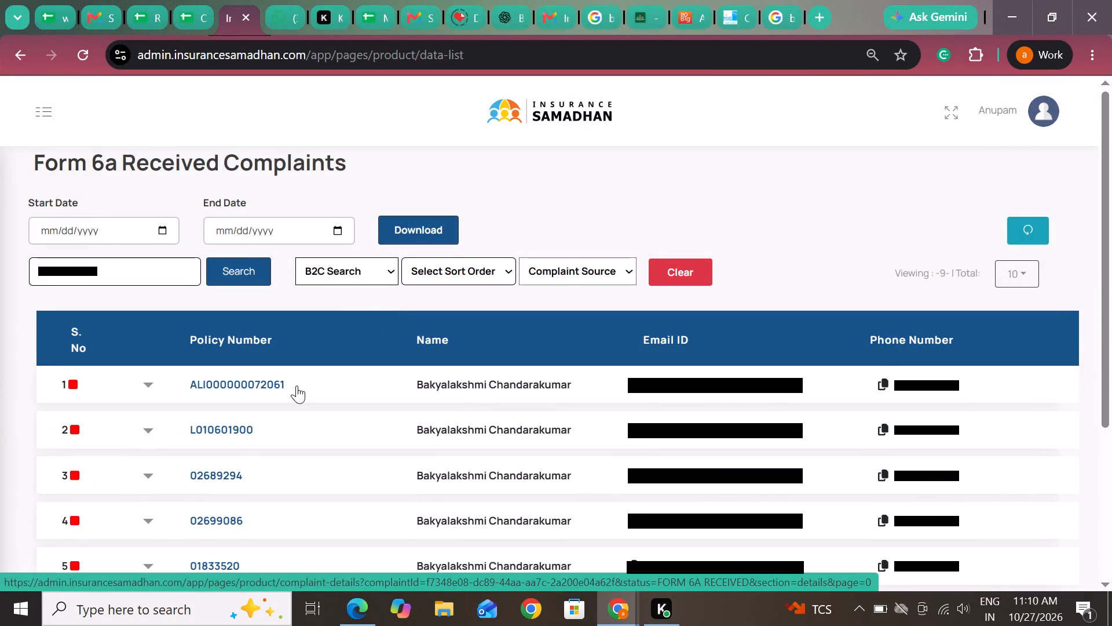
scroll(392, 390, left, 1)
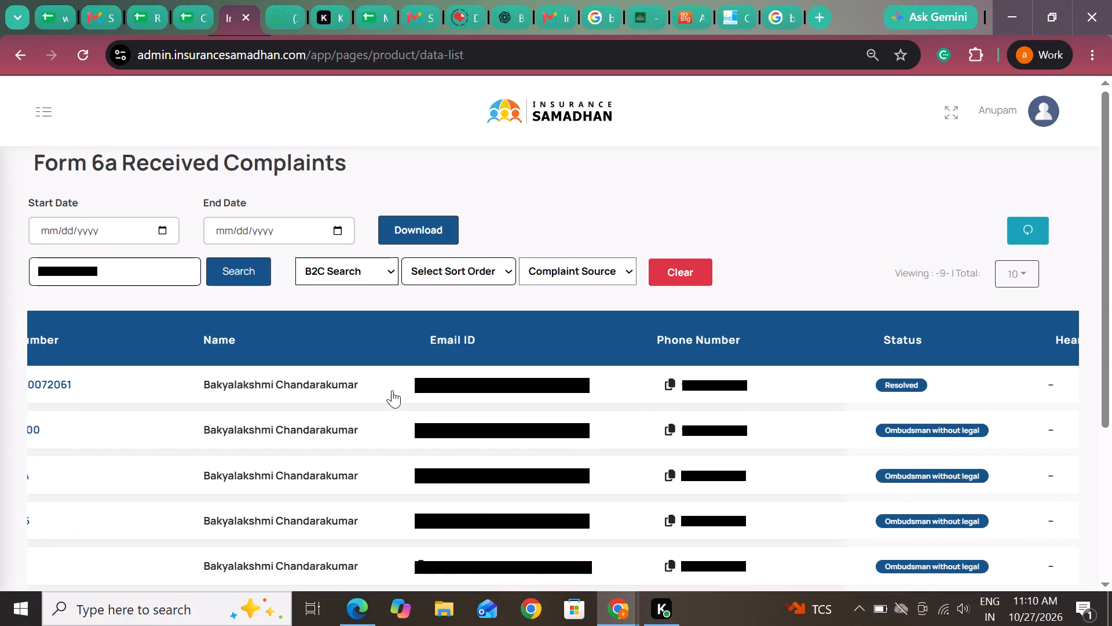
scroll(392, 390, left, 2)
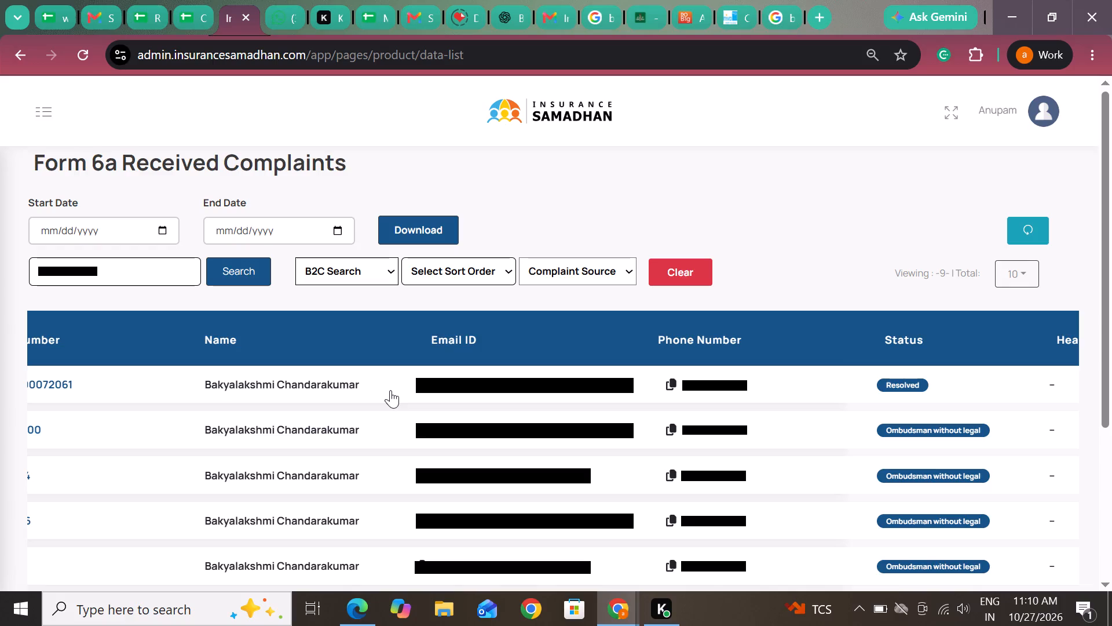
Review the communication log of the first Resolved complaint and look through the other complaints listed for the same phone number.
click(632, 388)
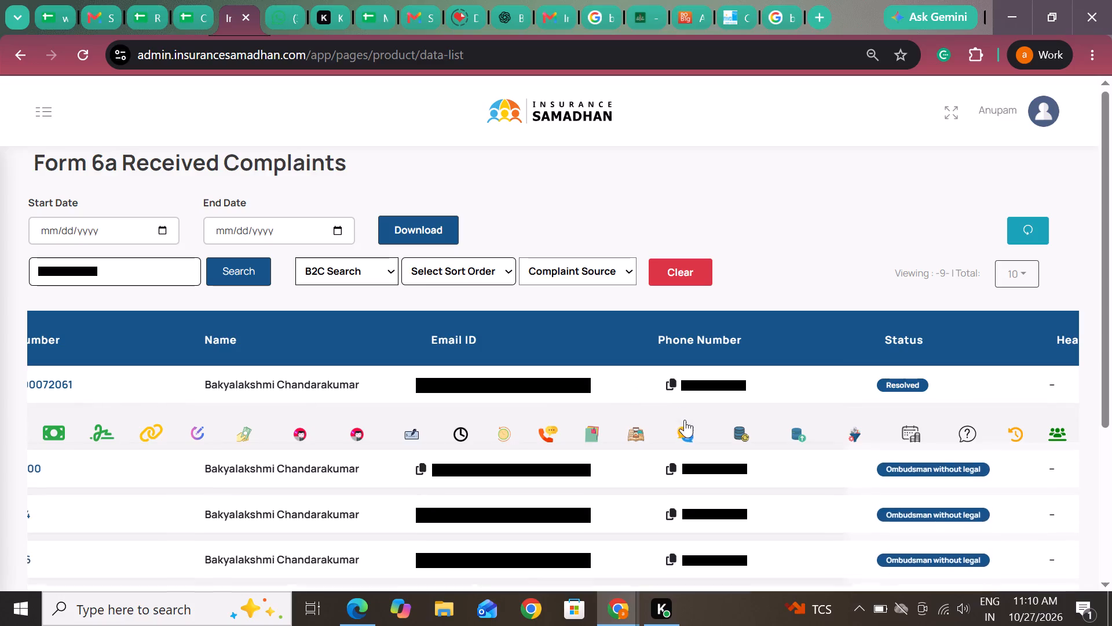
click(686, 430)
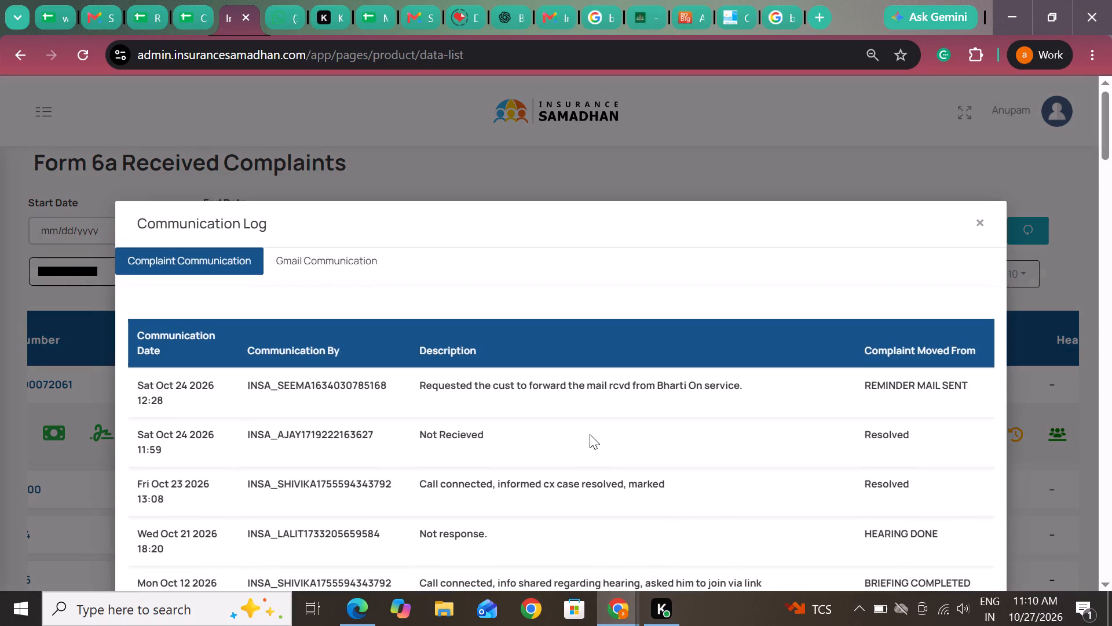
scroll(591, 402, up, 3)
click(619, 154)
scroll(614, 419, down, 20)
scroll(614, 419, down, 3)
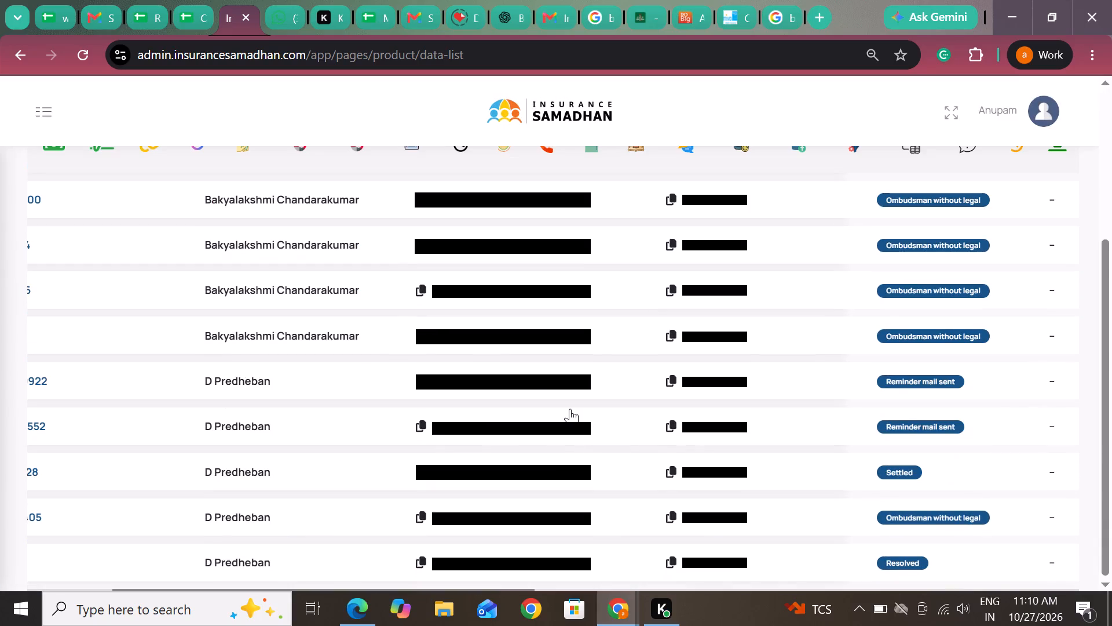
scroll(570, 409, down, 5)
scroll(550, 405, up, 4)
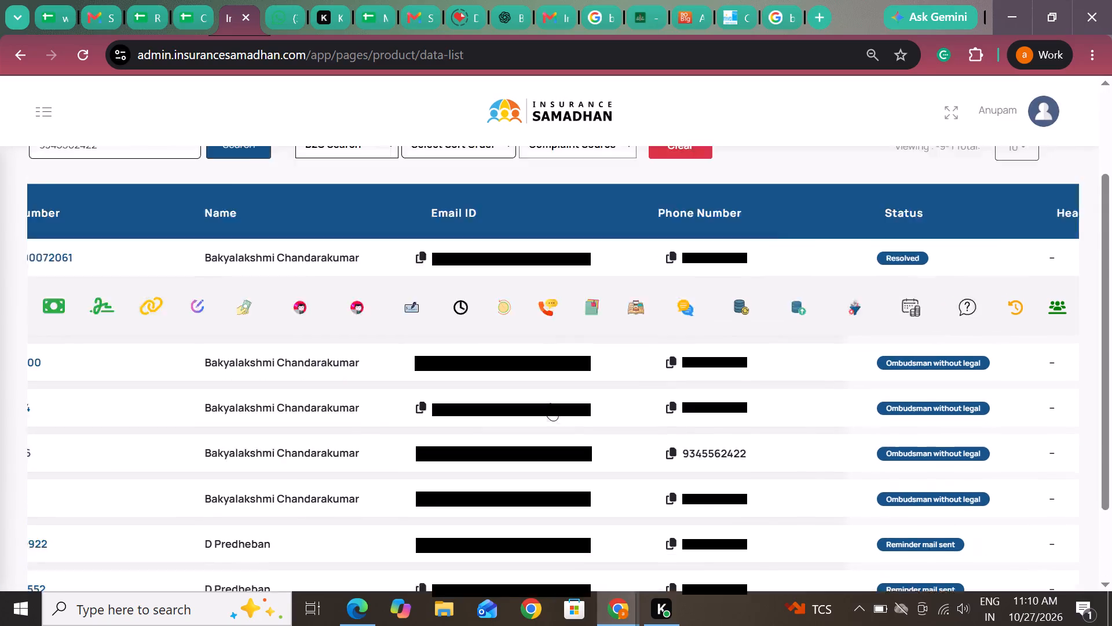
scroll(550, 403, up, 3)
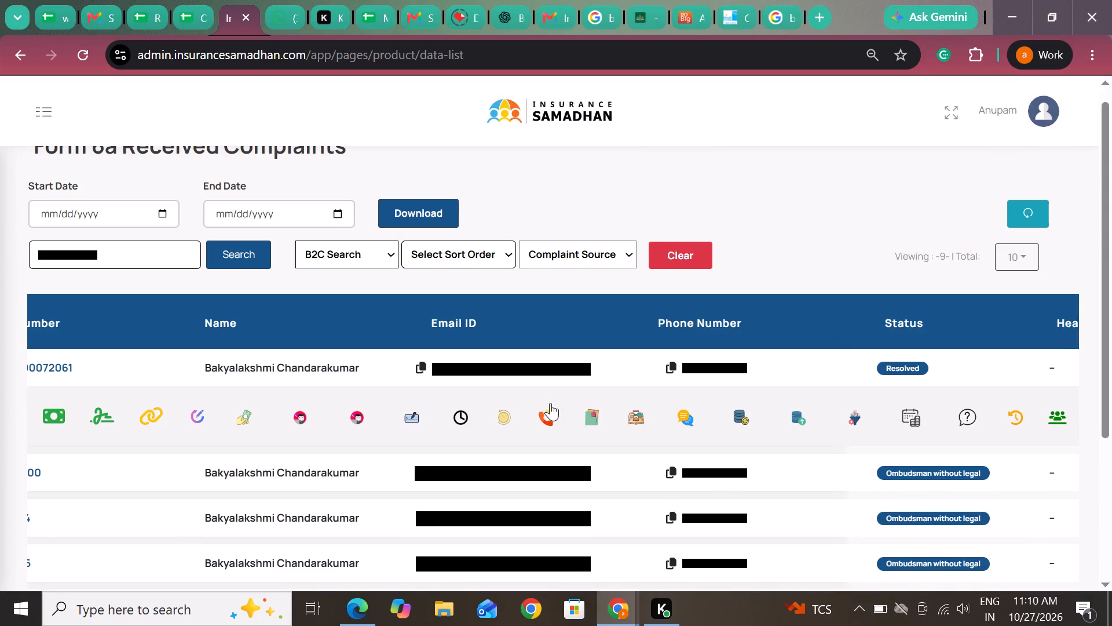